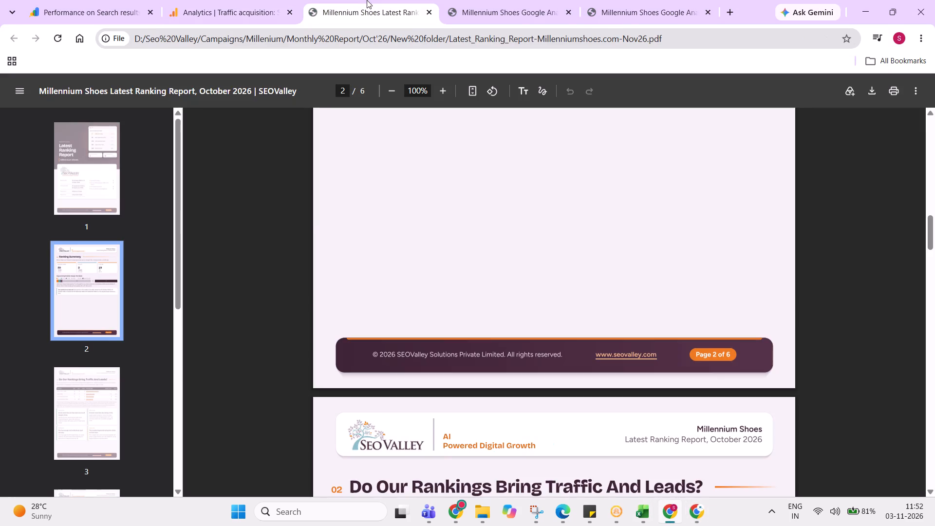
Switch to the Millennium Shoes GA4 traffic acquisition report to view the October versus September 2026 channel figures.
{"action": "left_click", "coordinate": [252, 0]}
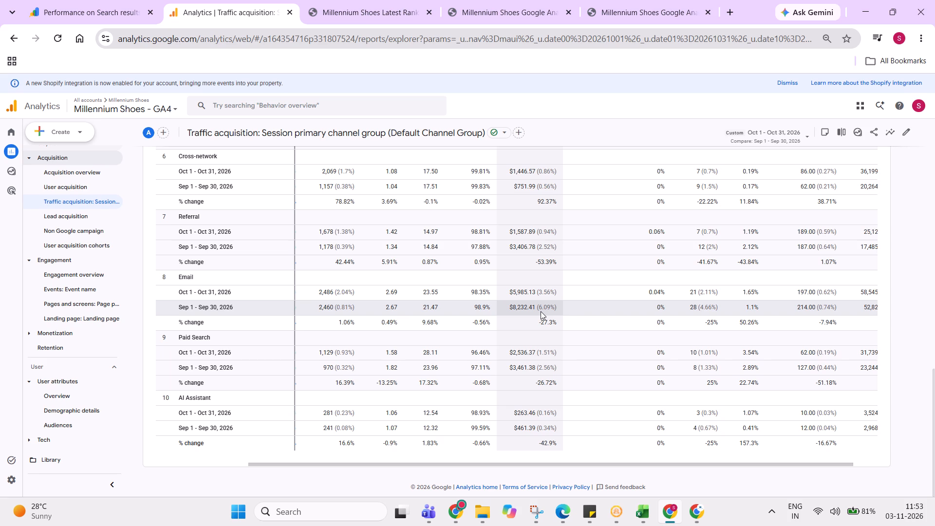
Review the Millennium Shoes Latest Ranking Report and the website traffic pages of its Google Analysis Report.
{"action": "left_click", "coordinate": [342, 0]}
{"action": "scroll", "coordinate": [456, 326], "scroll_direction": "down", "scroll_amount": 8}
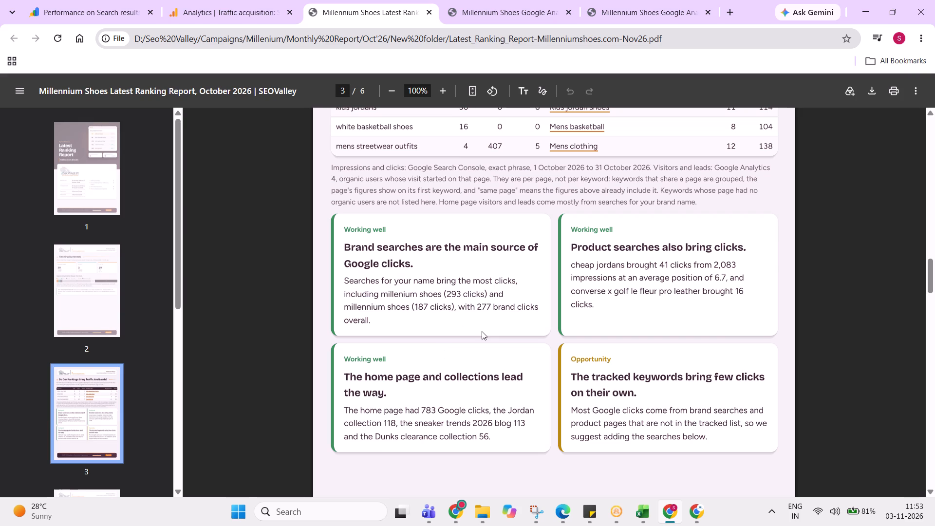
{"action": "left_click", "coordinate": [503, 0]}
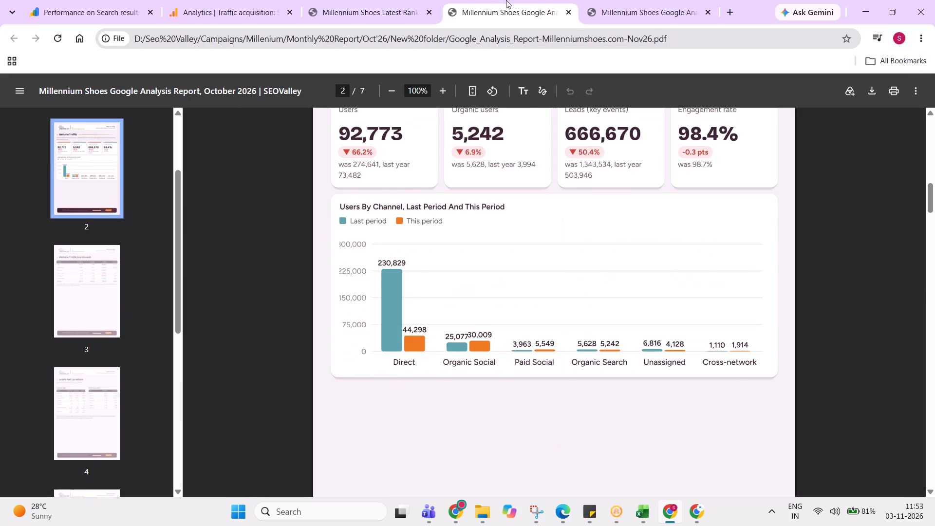
{"action": "left_click", "coordinate": [378, 0]}
{"action": "left_click", "coordinate": [535, 0]}
{"action": "left_click", "coordinate": [625, 1]}
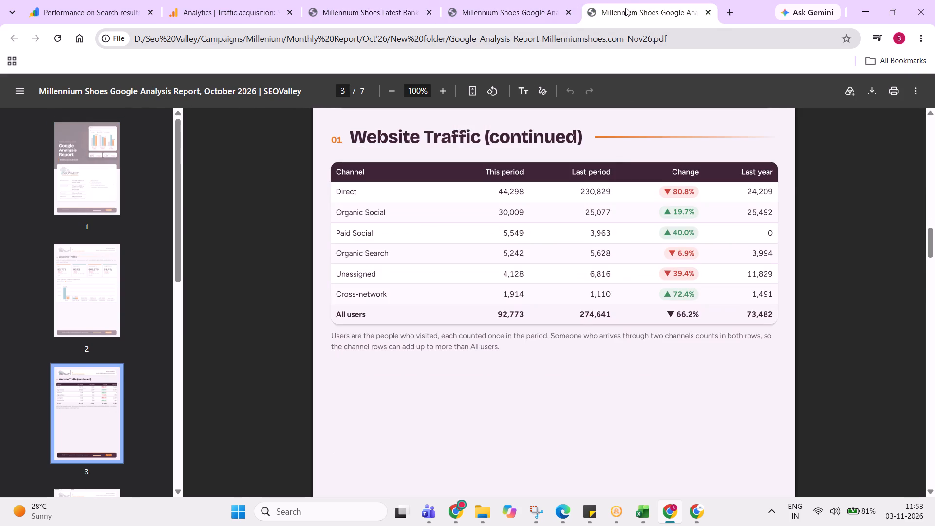
{"action": "scroll", "coordinate": [586, 380], "scroll_direction": "down", "scroll_amount": 3}
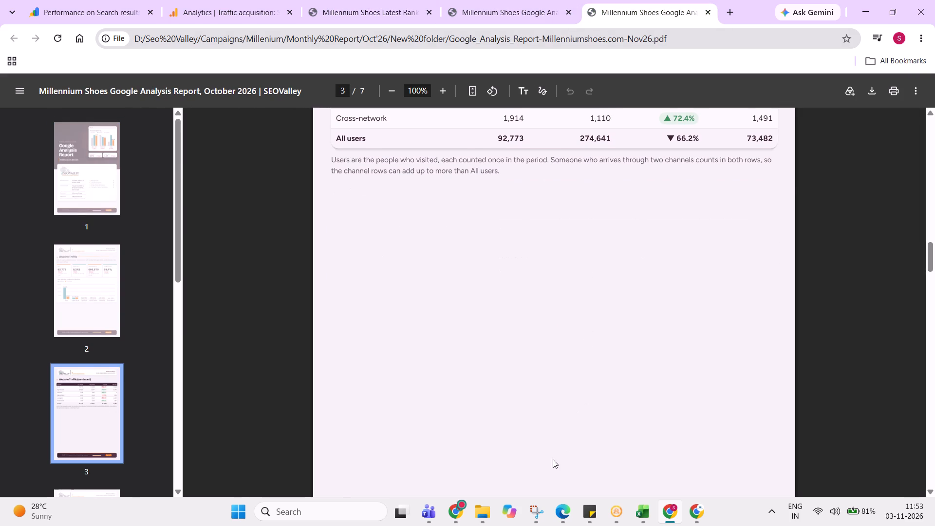
{"action": "left_click", "coordinate": [648, 517]}
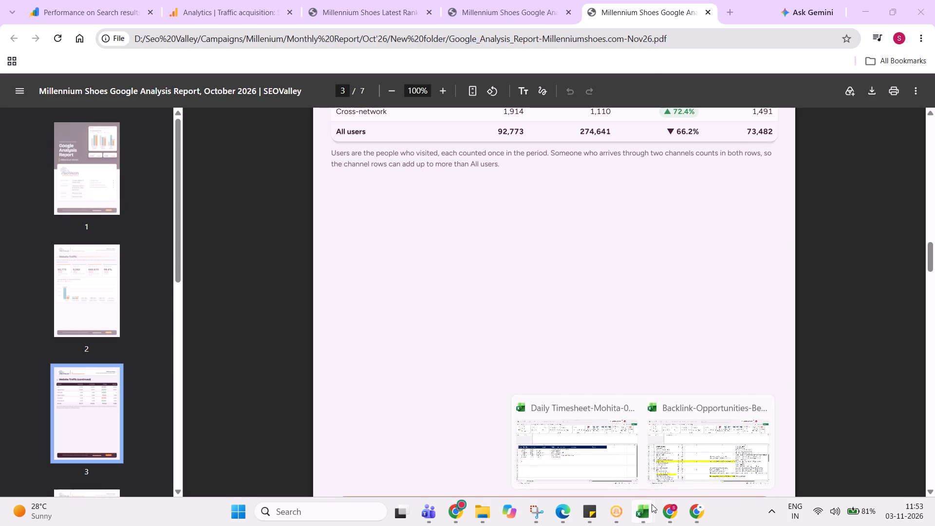
{"action": "left_click", "coordinate": [684, 445]}
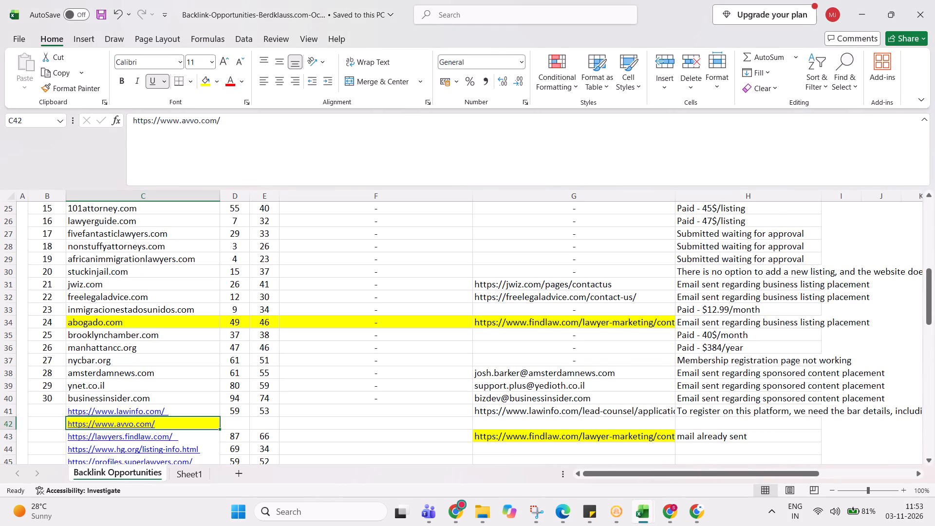
{"action": "scroll", "coordinate": [210, 427], "scroll_direction": "down", "scroll_amount": 3}
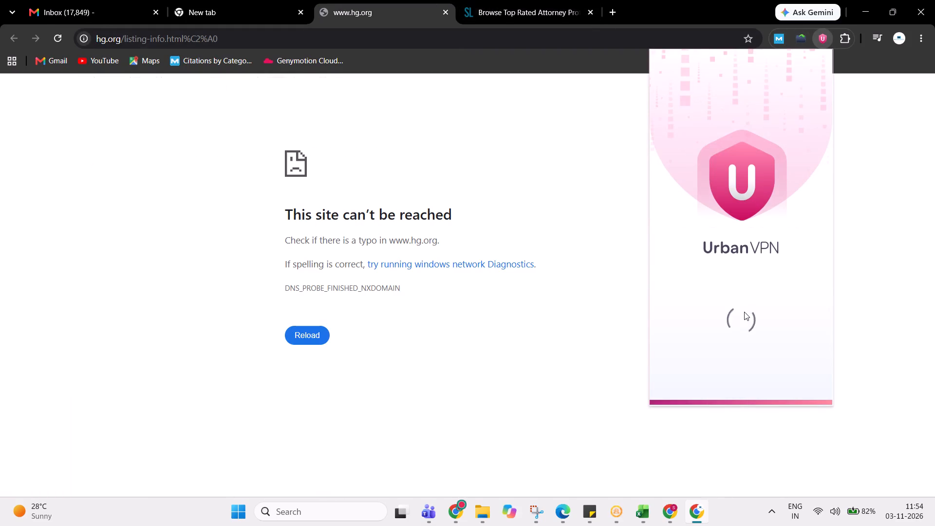
{"action": "left_click", "coordinate": [734, 95]}
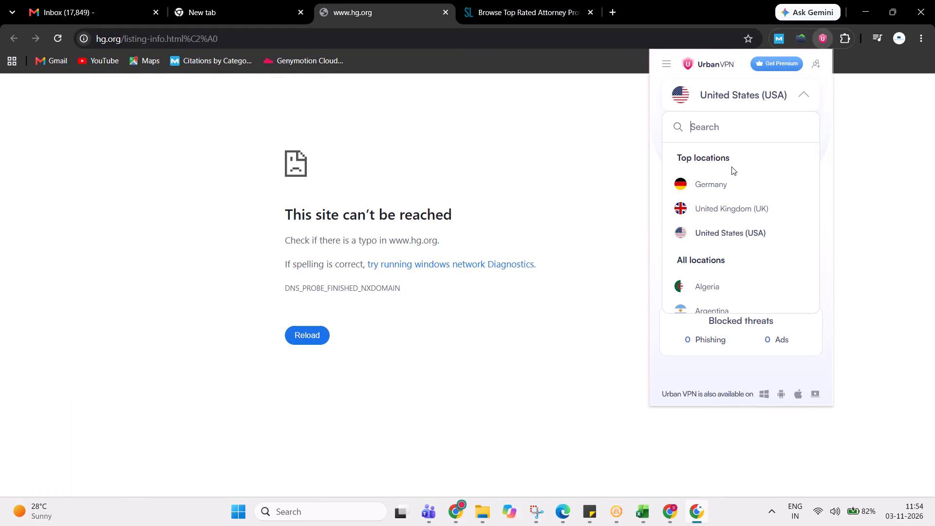
{"action": "left_click", "coordinate": [736, 230]}
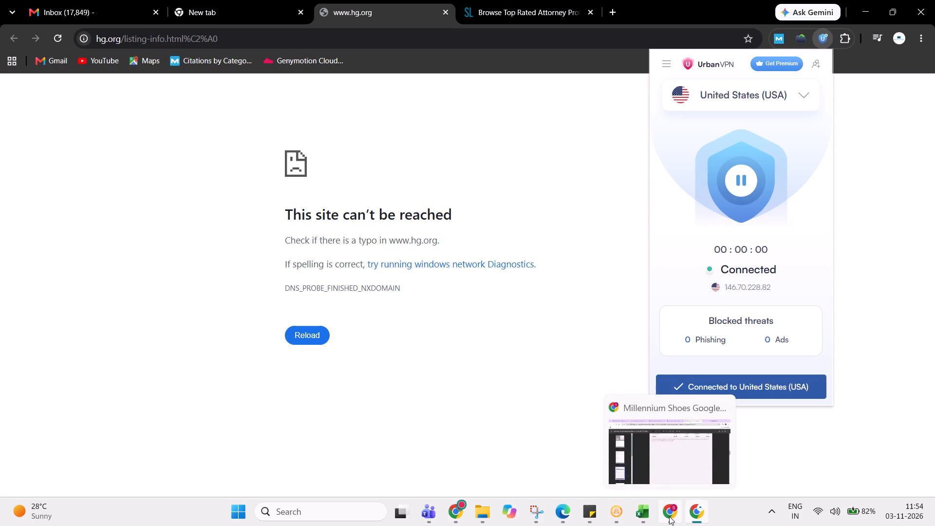
{"action": "left_click", "coordinate": [240, 41]}
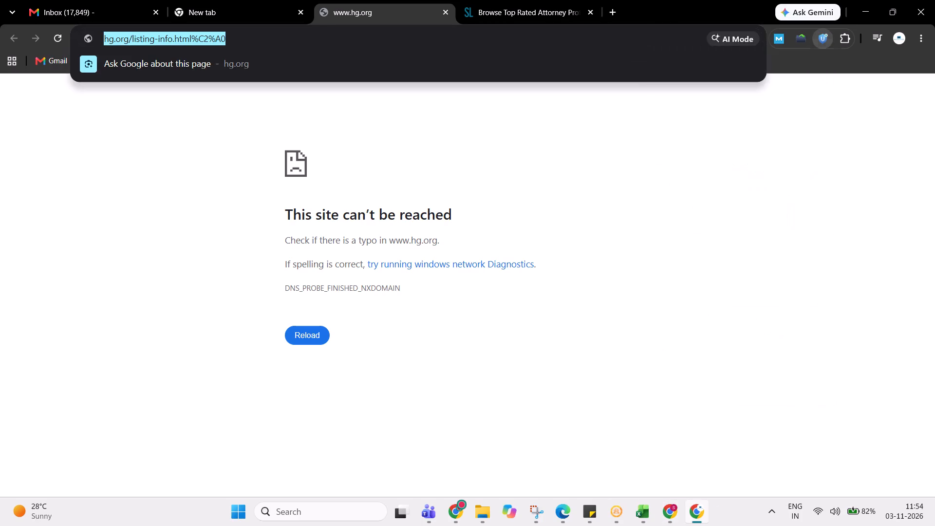
{"action": "key", "text": "Return"}
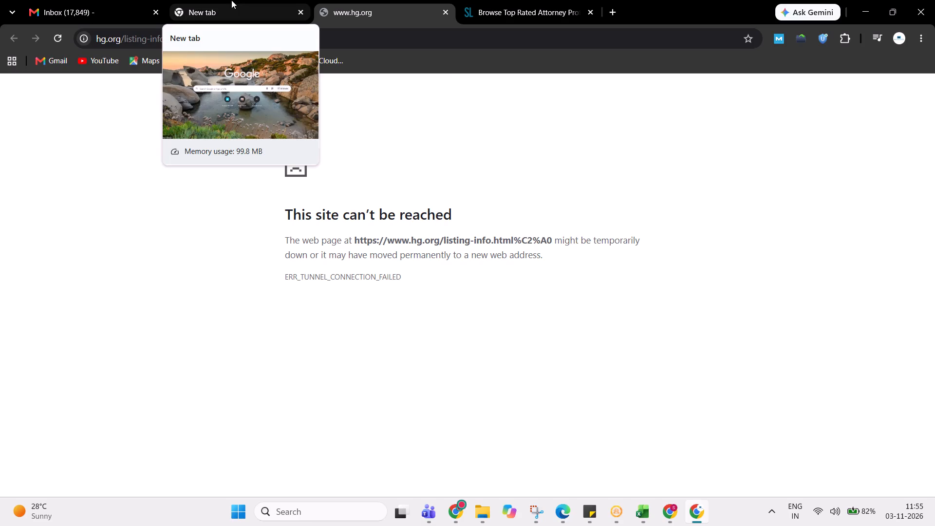
{"action": "left_click", "coordinate": [538, 0]}
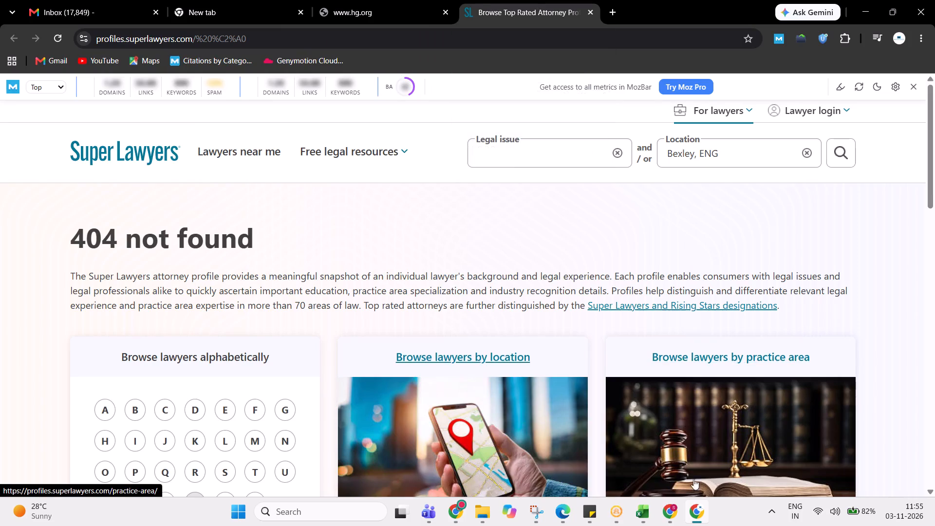
Switch to the Excel backlink sheet and copy the stilt.com inaccessible-link remark from H20 into H44 for hg.org.
{"action": "left_click", "coordinate": [639, 525]}
{"action": "left_click", "coordinate": [718, 423]}
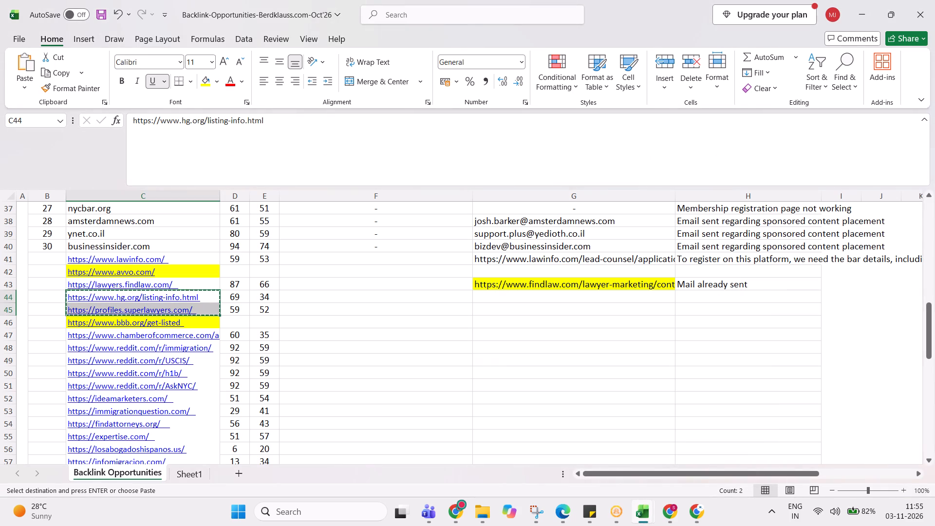
{"action": "scroll", "coordinate": [697, 289], "scroll_direction": "up", "scroll_amount": 2}
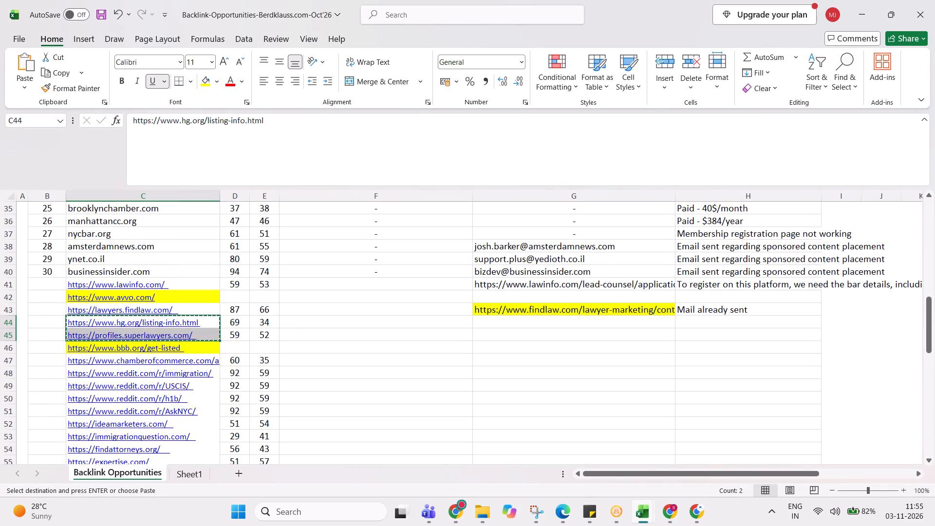
{"action": "scroll", "coordinate": [703, 235], "scroll_direction": "up", "scroll_amount": 1}
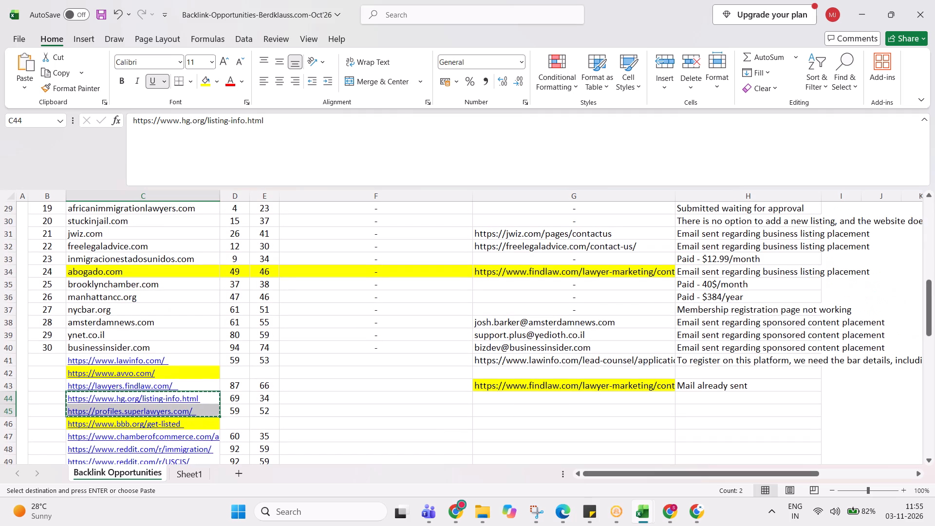
{"action": "scroll", "coordinate": [698, 222], "scroll_direction": "up", "scroll_amount": 1}
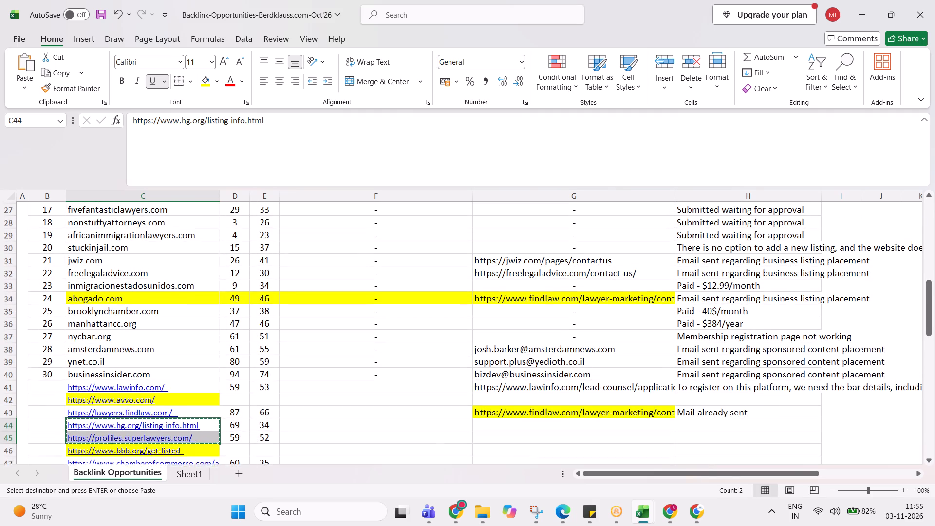
{"action": "scroll", "coordinate": [698, 222], "scroll_direction": "up", "scroll_amount": 1}
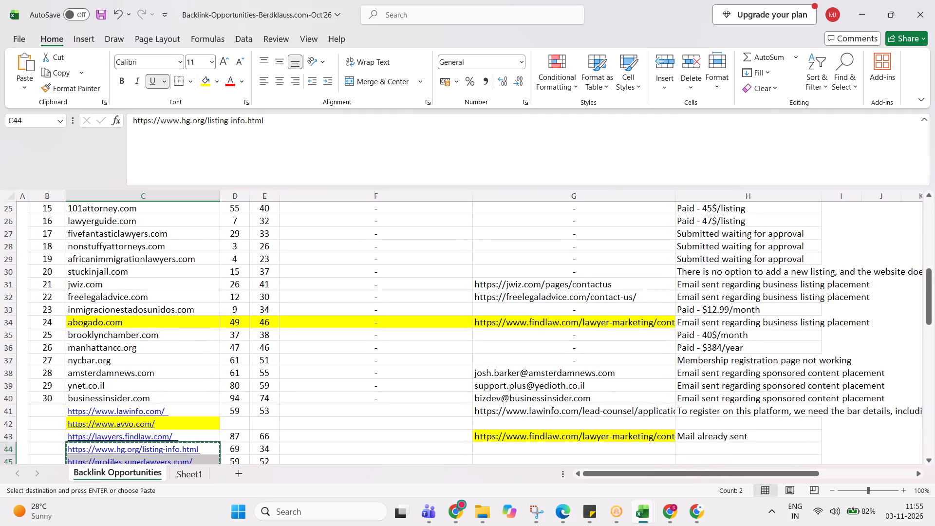
{"action": "scroll", "coordinate": [701, 409], "scroll_direction": "up", "scroll_amount": 2}
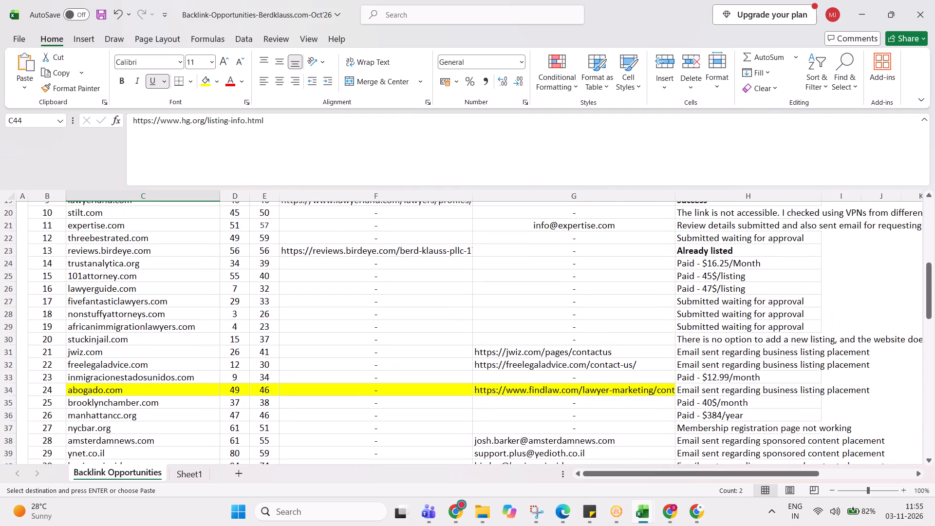
{"action": "scroll", "coordinate": [701, 409], "scroll_direction": "up", "scroll_amount": 1}
{"action": "left_click", "coordinate": [708, 233]}
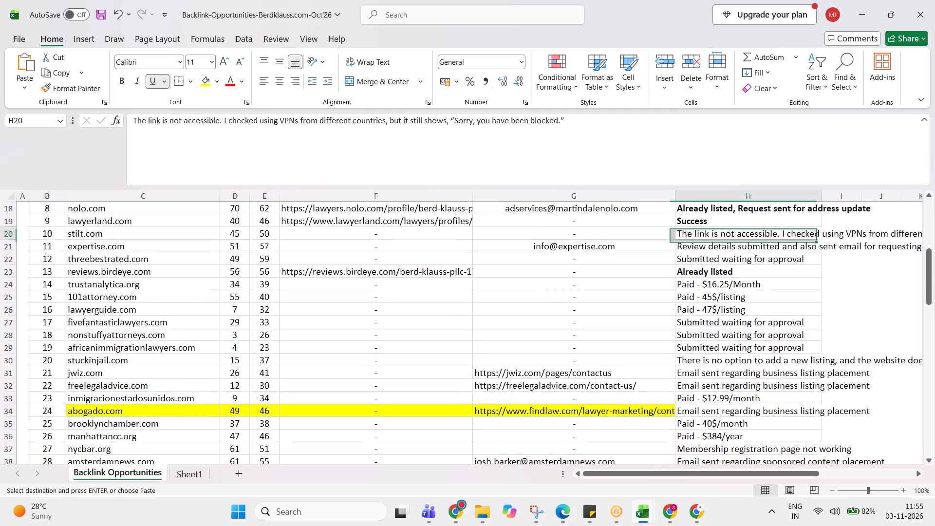
{"action": "key", "text": "ctrl+c"}
{"action": "scroll", "coordinate": [708, 233], "scroll_direction": "down", "scroll_amount": 1}
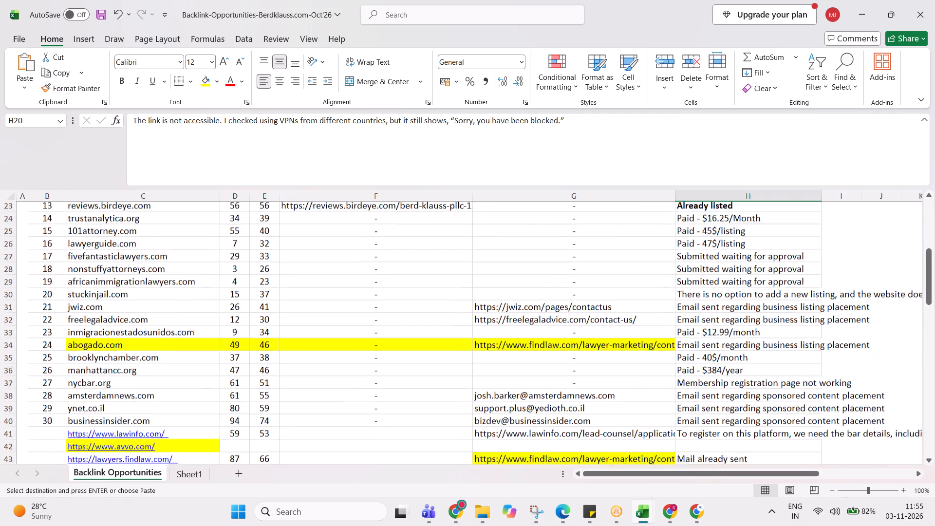
{"action": "scroll", "coordinate": [708, 233], "scroll_direction": "down", "scroll_amount": 2}
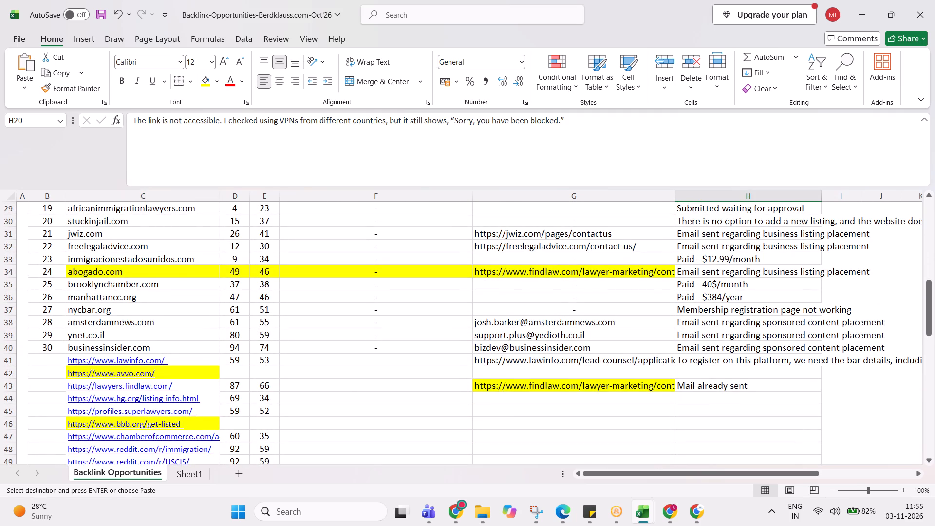
{"action": "left_click", "coordinate": [343, 396]}
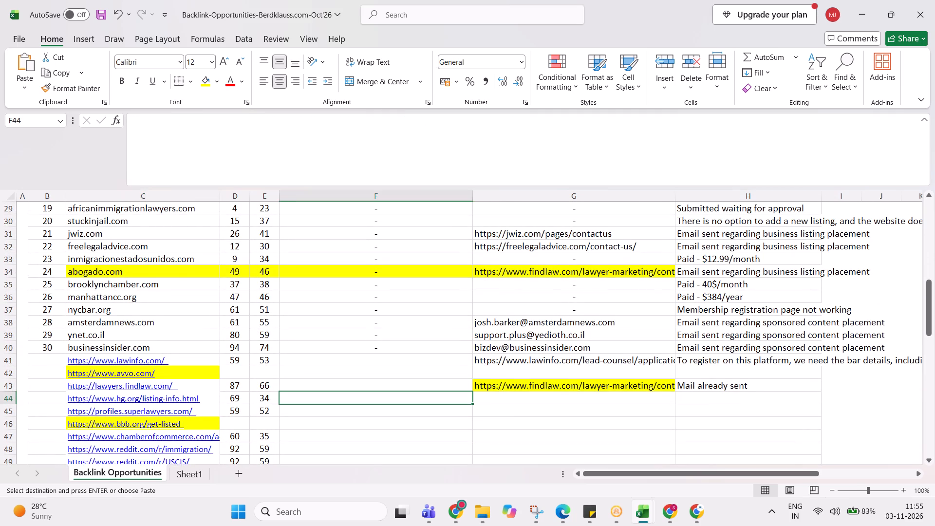
{"action": "left_click", "coordinate": [710, 401]}
{"action": "key", "text": "ctrl+v"}
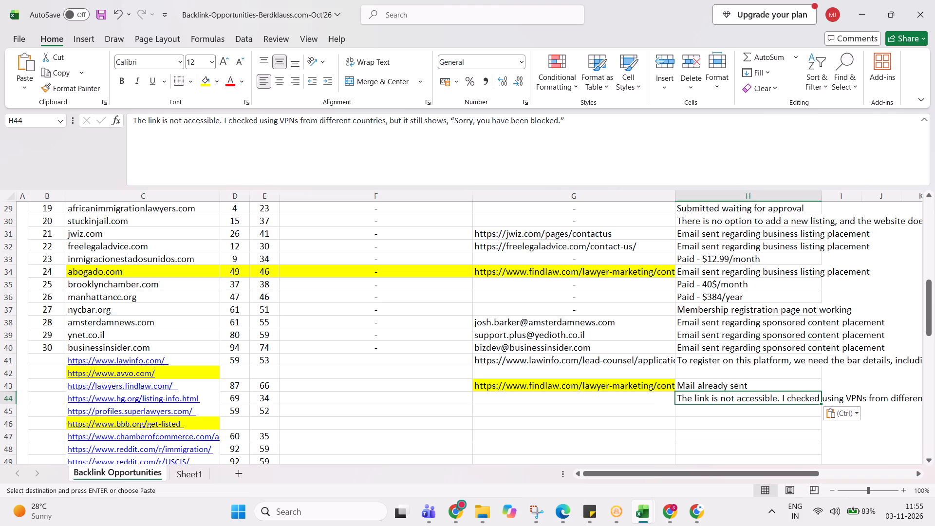
Recheck the error shown on the hg.org listing page in both the Gmail-inbox and ChatGPT Chrome profiles, returning to Excel.
{"action": "left_click", "coordinate": [668, 520]}
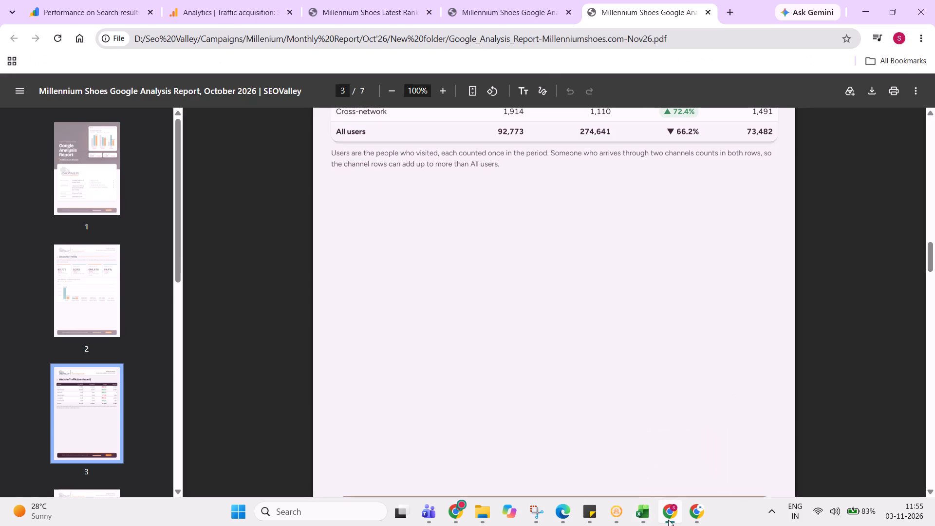
{"action": "left_click", "coordinate": [706, 513]}
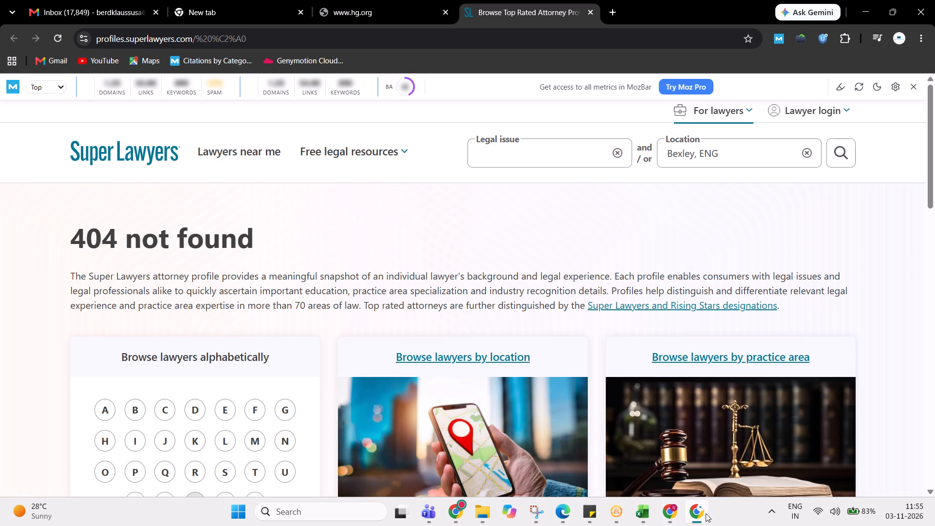
{"action": "left_click", "coordinate": [388, 0]}
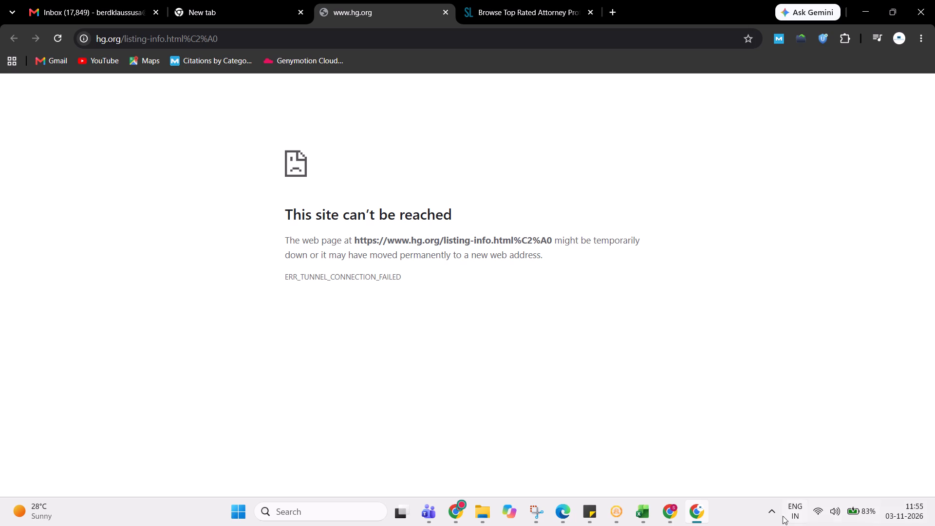
{"action": "left_click", "coordinate": [663, 515]}
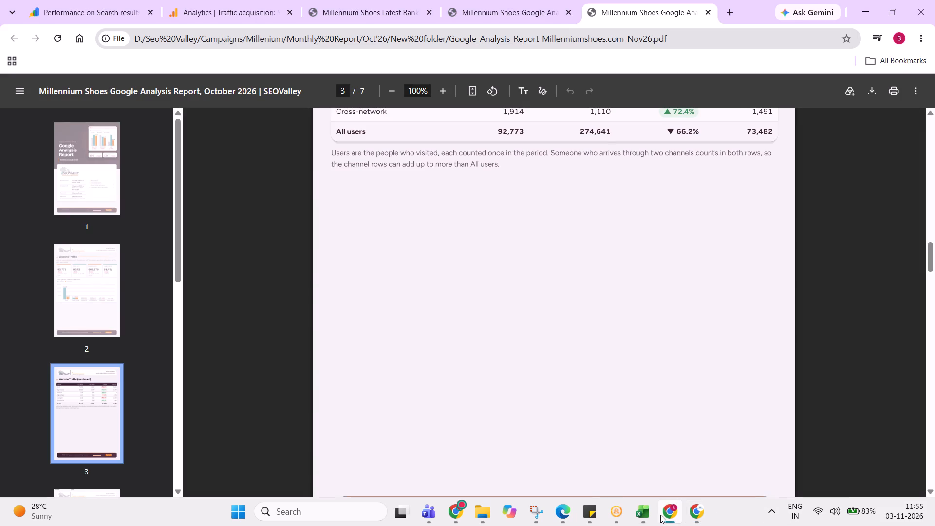
{"action": "left_click", "coordinate": [645, 515]}
{"action": "left_click", "coordinate": [710, 460]}
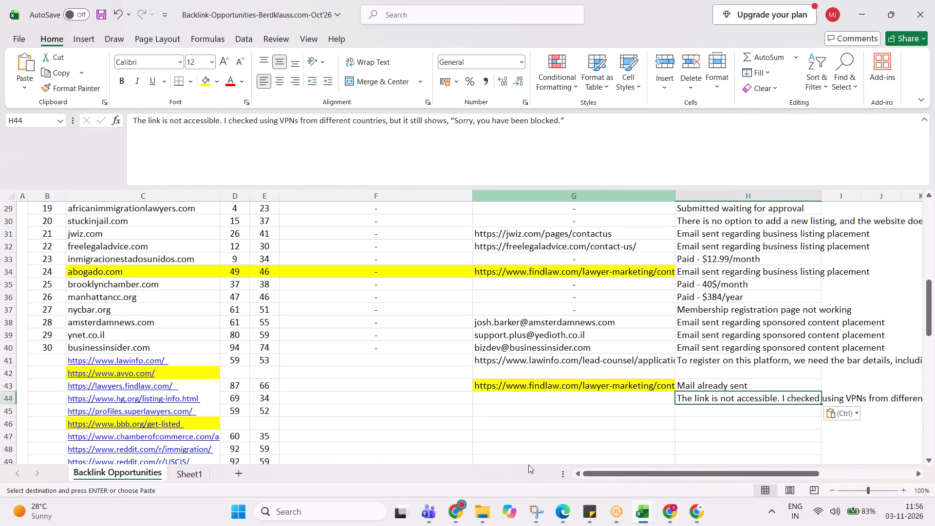
{"action": "left_click", "coordinate": [460, 515]}
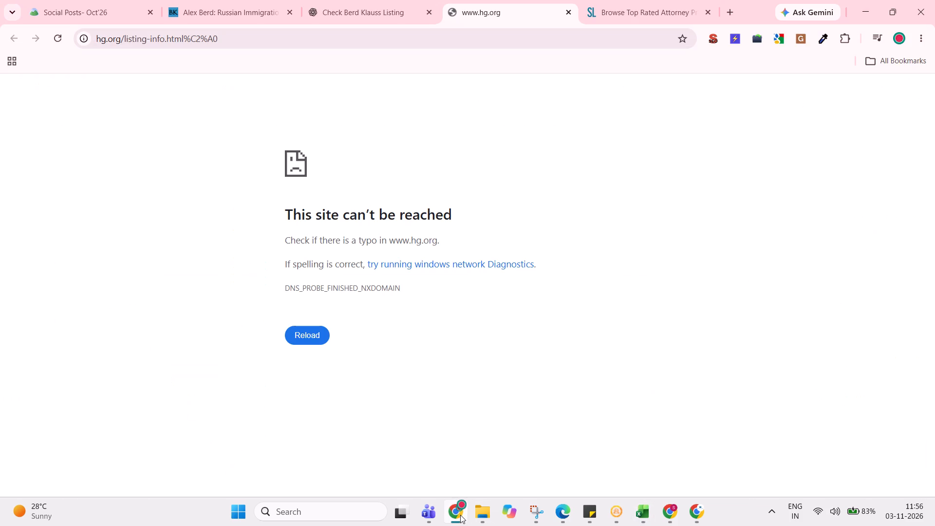
{"action": "left_click", "coordinate": [460, 515]}
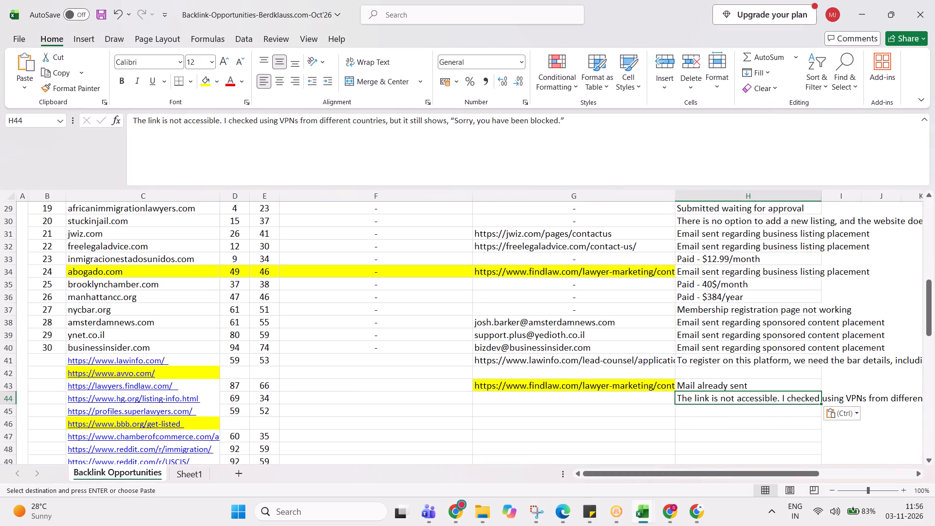
Replace the quoted message in the H44 remark with "The site canot reached.", checking it against the hg.org page in Chrome.
{"action": "left_click_drag", "start_coordinate": [455, 123], "coordinate": [556, 125]}
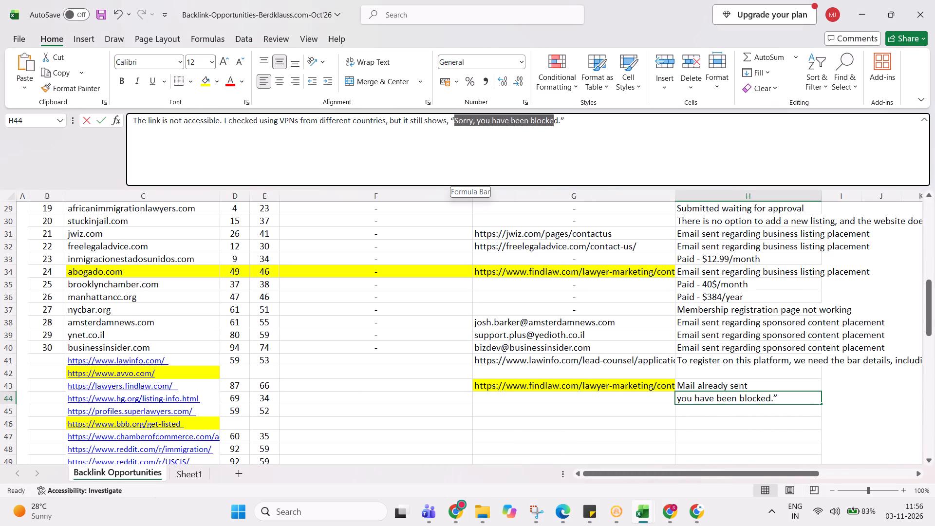
{"action": "left_click_drag", "start_coordinate": [556, 125], "coordinate": [557, 125]}
{"action": "type", "text": "The site"}
{"action": "key", "text": "space"}
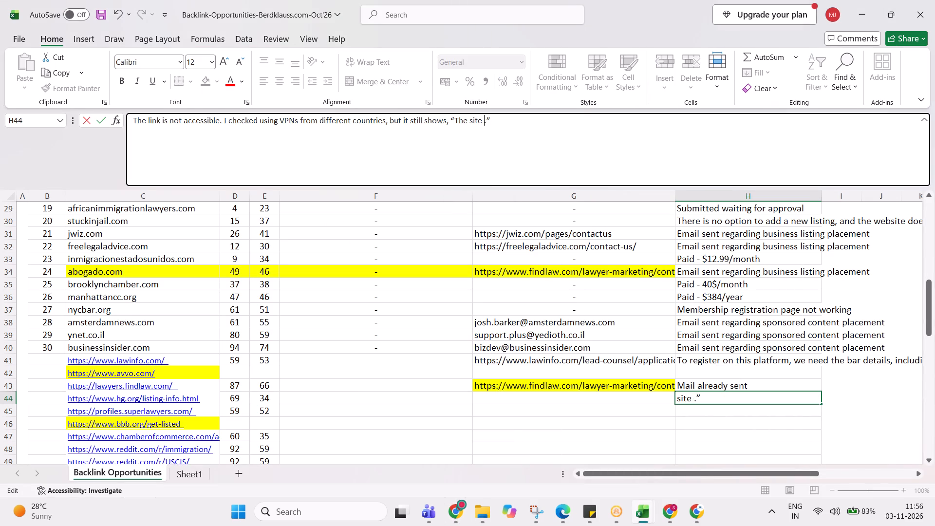
{"action": "type", "text": "canot re"}
{"action": "type", "text": "ached"}
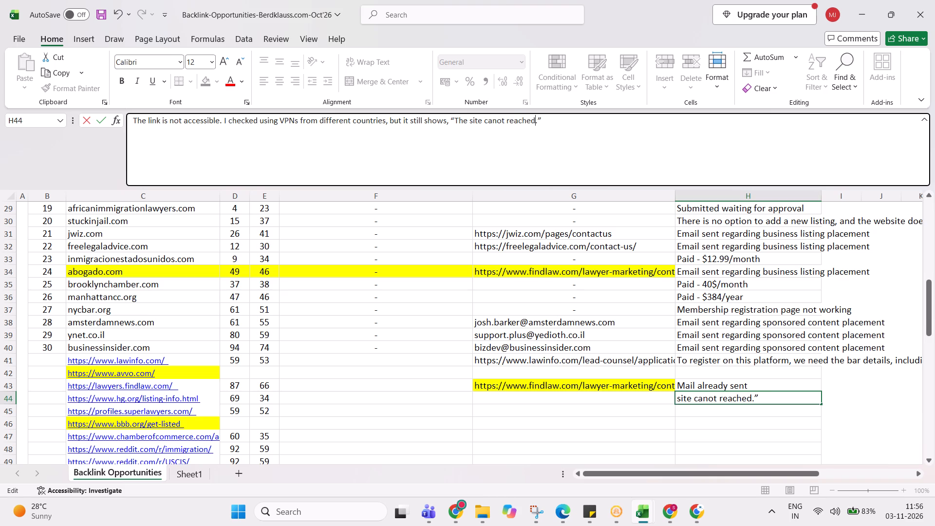
{"action": "left_click", "coordinate": [695, 518]}
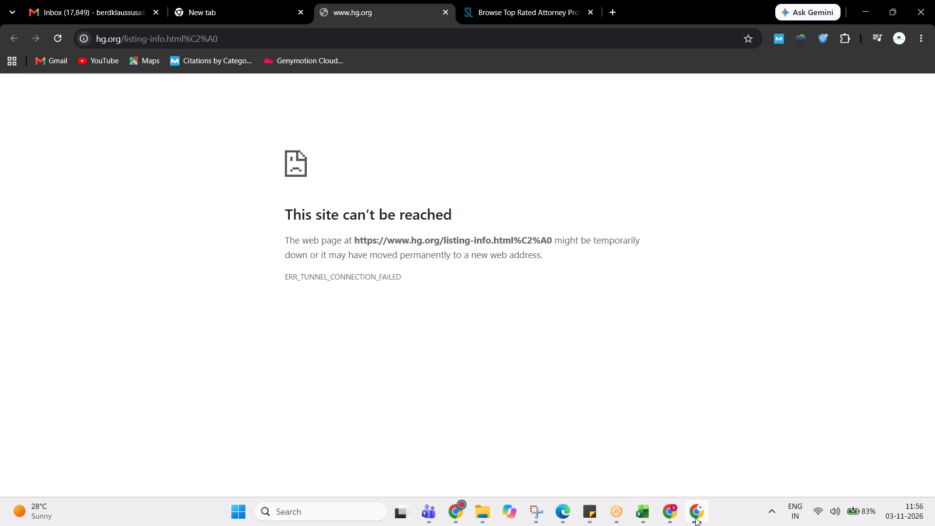
{"action": "left_click", "coordinate": [695, 518]}
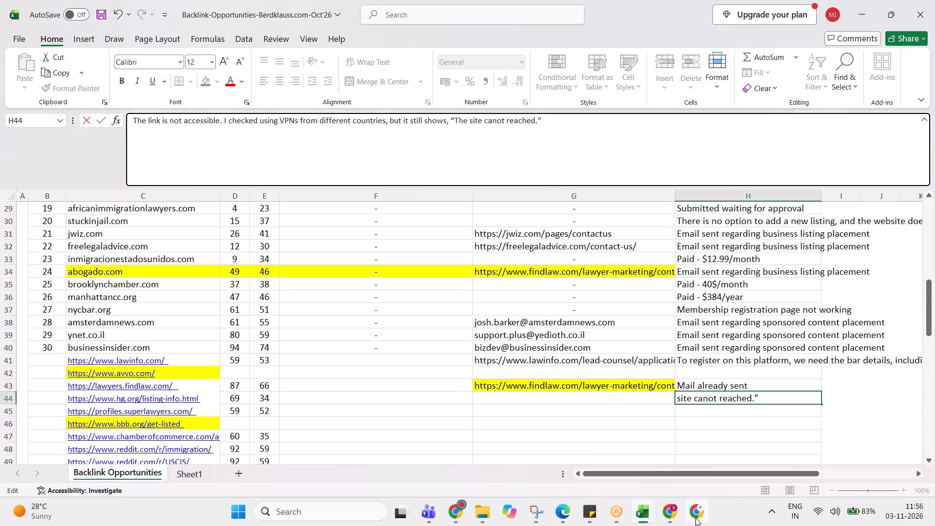
{"action": "left_click", "coordinate": [708, 402]}
{"action": "left_click", "coordinate": [754, 444]}
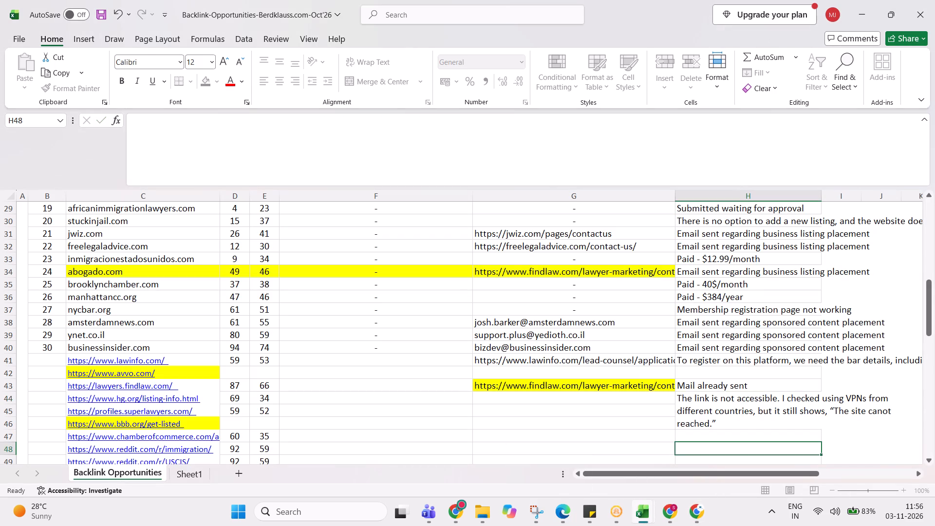
Correct the spelling of "canot" to "cannot" in the H44 remark.
{"action": "left_click", "coordinate": [739, 396]}
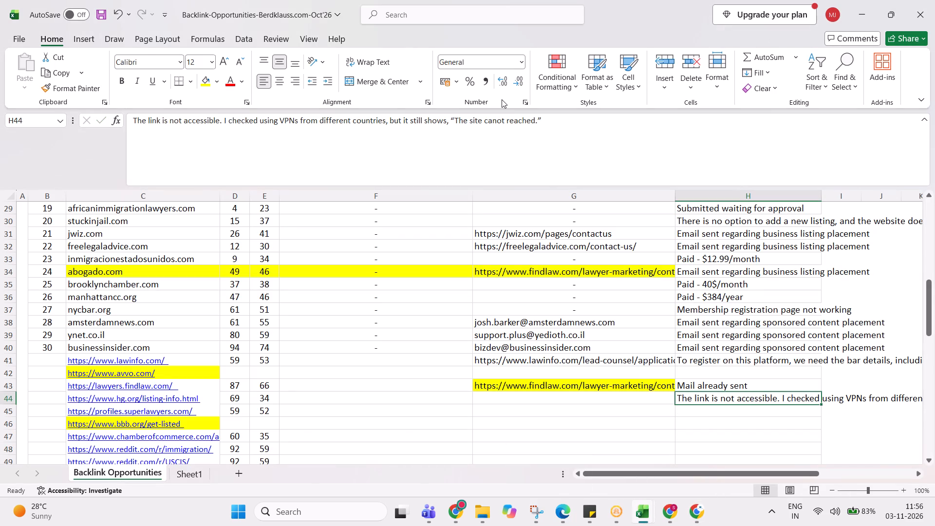
{"action": "left_click", "coordinate": [500, 119]}
{"action": "key", "text": "BackSpace"}
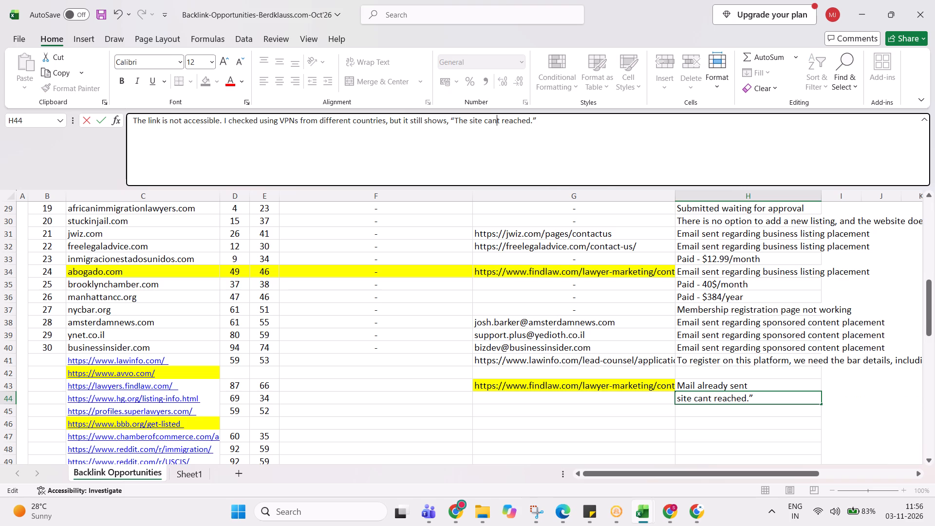
{"action": "type", "text": "no"}
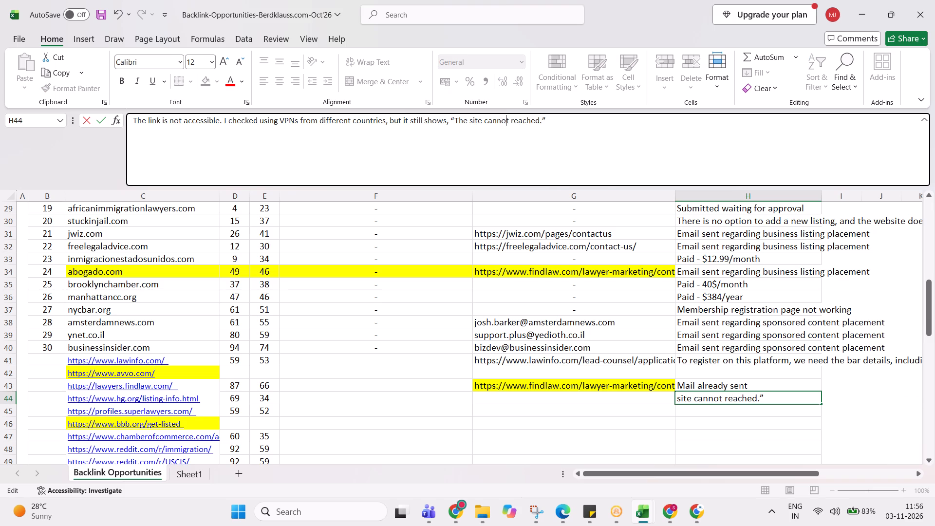
{"action": "left_click", "coordinate": [695, 412]}
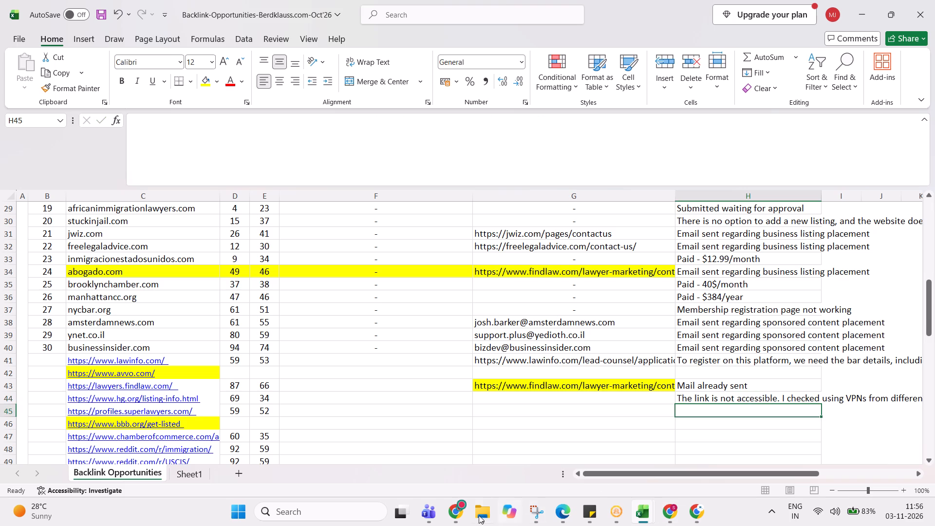
In the ChatGPT Chrome profile, close the hg.org tab and load profiles.superlawyers.com without the trailing %20%C2%A0 to view its page.
{"action": "left_click", "coordinate": [459, 516]}
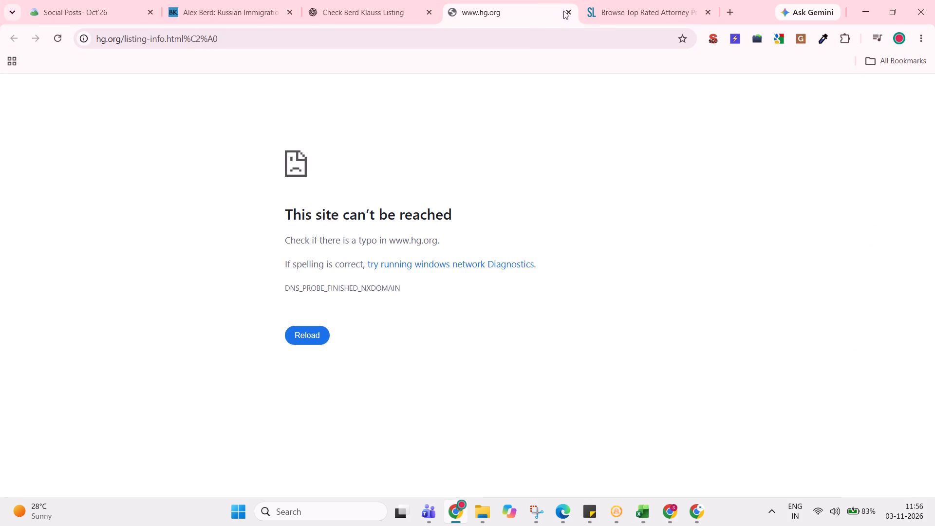
{"action": "left_click", "coordinate": [568, 14]}
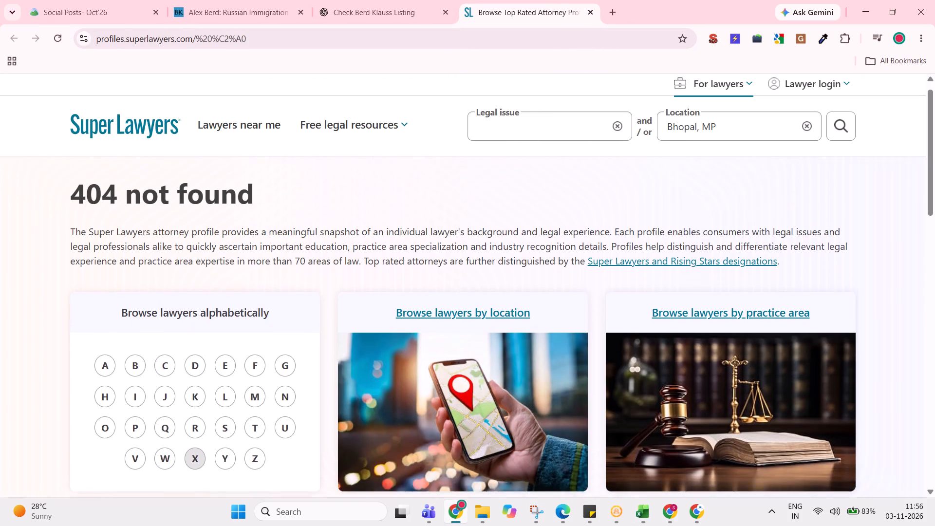
{"action": "left_click_drag", "start_coordinate": [195, 37], "coordinate": [240, 38]}
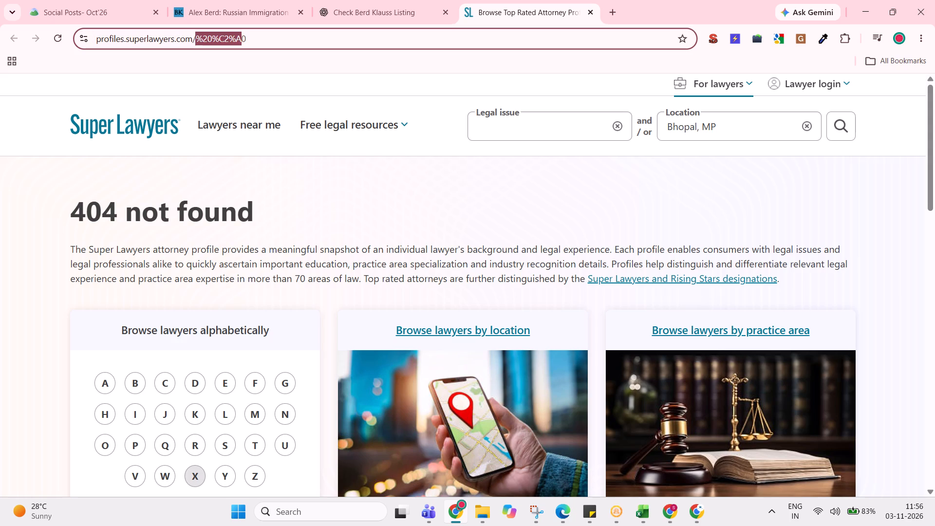
{"action": "left_click_drag", "start_coordinate": [240, 38], "coordinate": [279, 42]}
{"action": "key", "text": "BackSpace"}
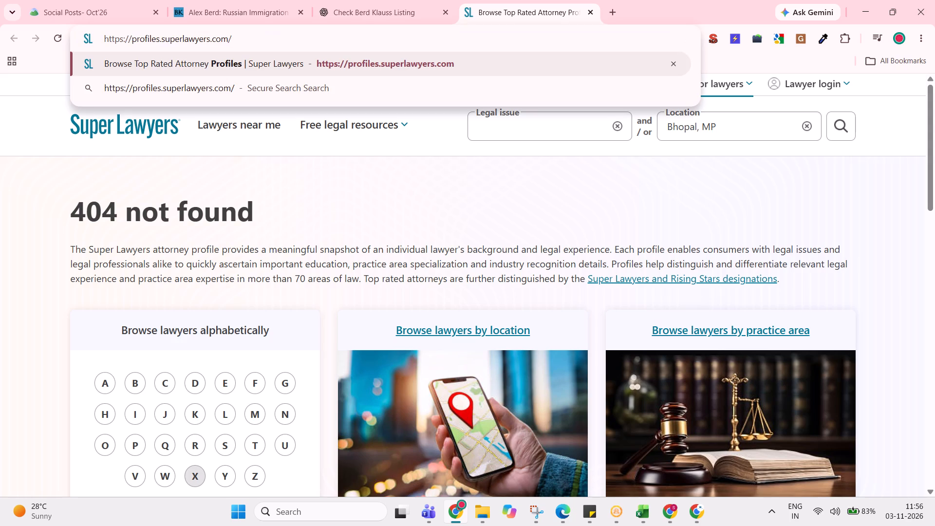
{"action": "key", "text": "Return"}
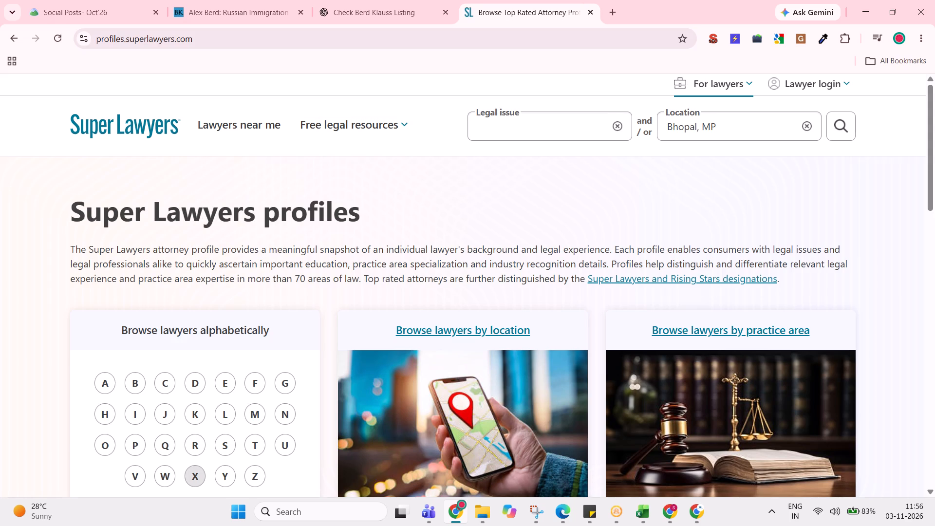
{"action": "scroll", "coordinate": [553, 359], "scroll_direction": "down", "scroll_amount": 5}
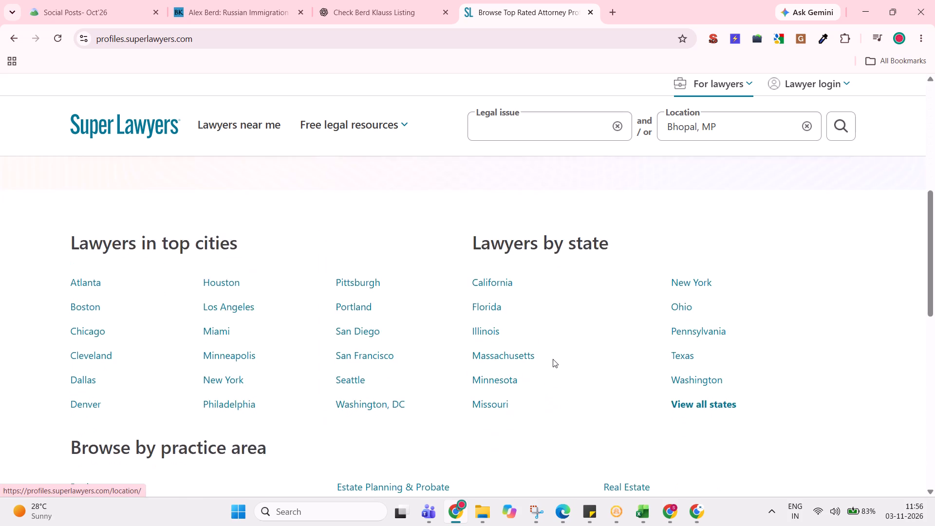
Search the Super Lawyers directory for "berd & klauss" in New York, NY, USA and look through the results page.
{"action": "scroll", "coordinate": [553, 359], "scroll_direction": "down", "scroll_amount": 3}
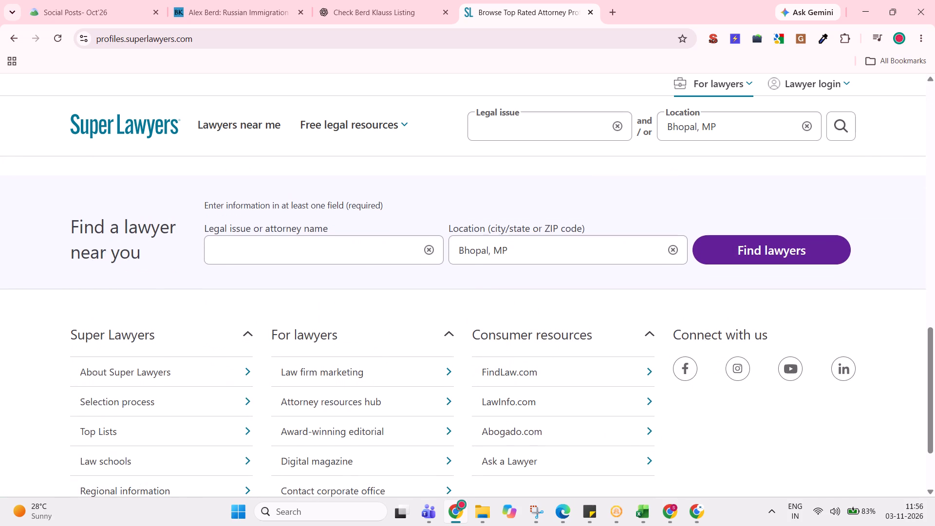
{"action": "left_click", "coordinate": [300, 250]}
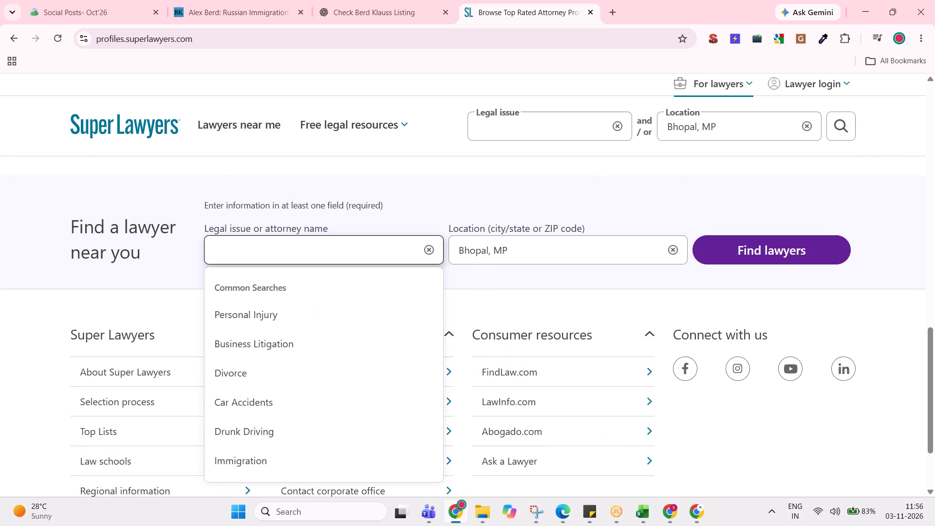
{"action": "type", "text": "ber"}
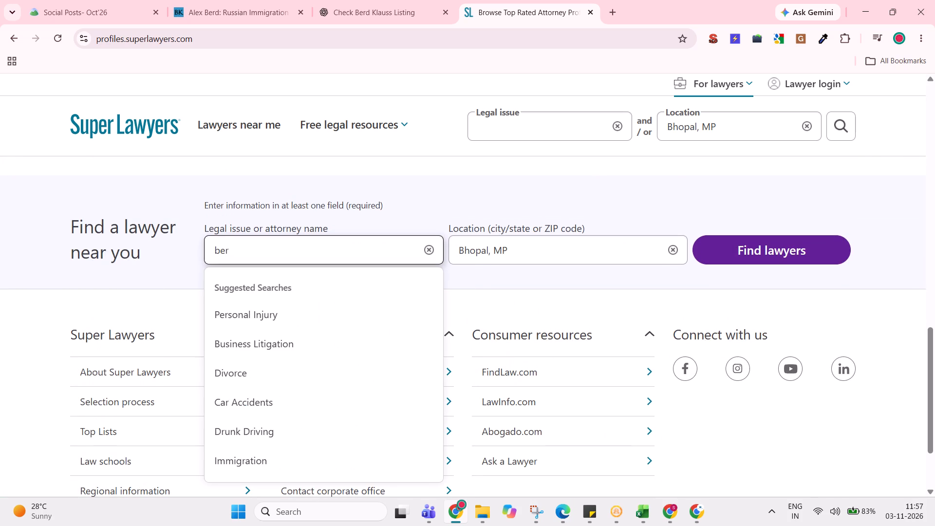
{"action": "key", "text": "g"}
{"action": "key", "text": "BackSpace"}
{"action": "type", "text": "d"}
{"action": "key", "text": "space"}
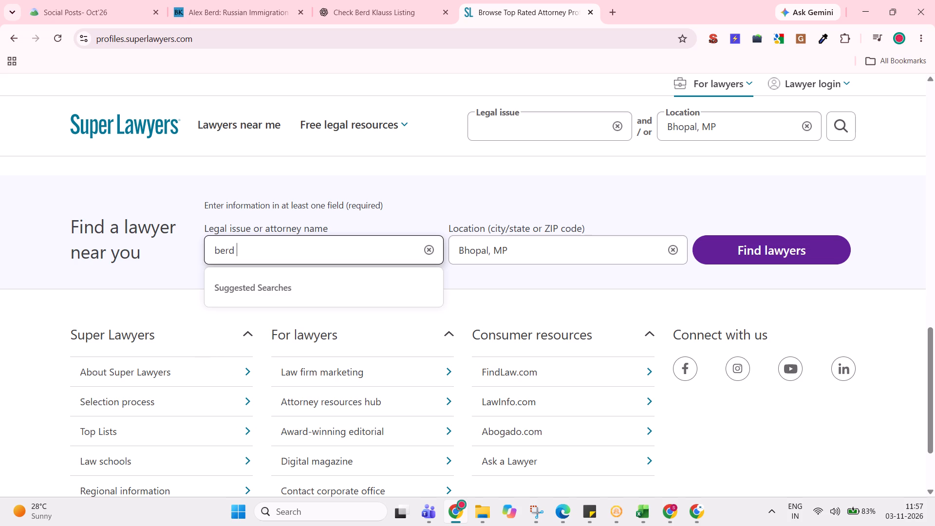
{"action": "type", "text": "& klauss"}
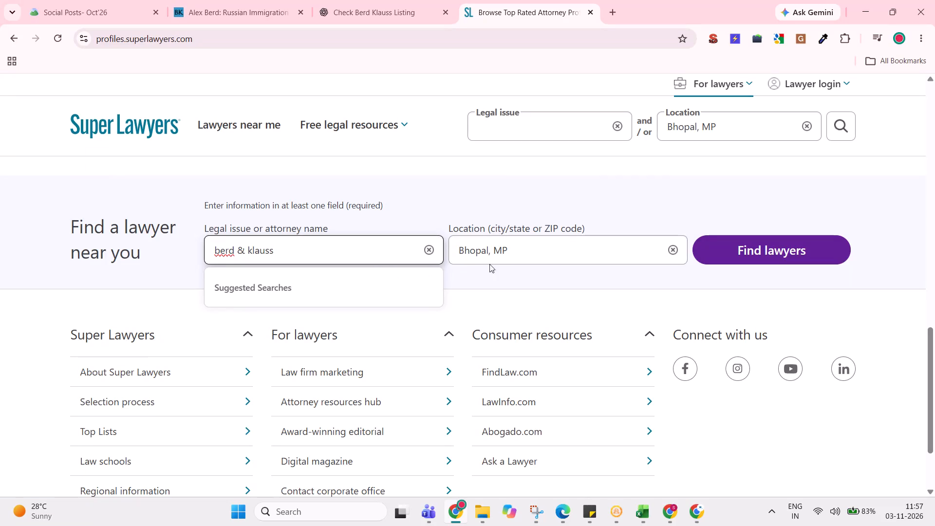
{"action": "triple_click", "coordinate": [507, 255]}
{"action": "type", "text": "new"}
{"action": "key", "text": "space"}
{"action": "type", "text": "yor"}
{"action": "key", "text": "k"}
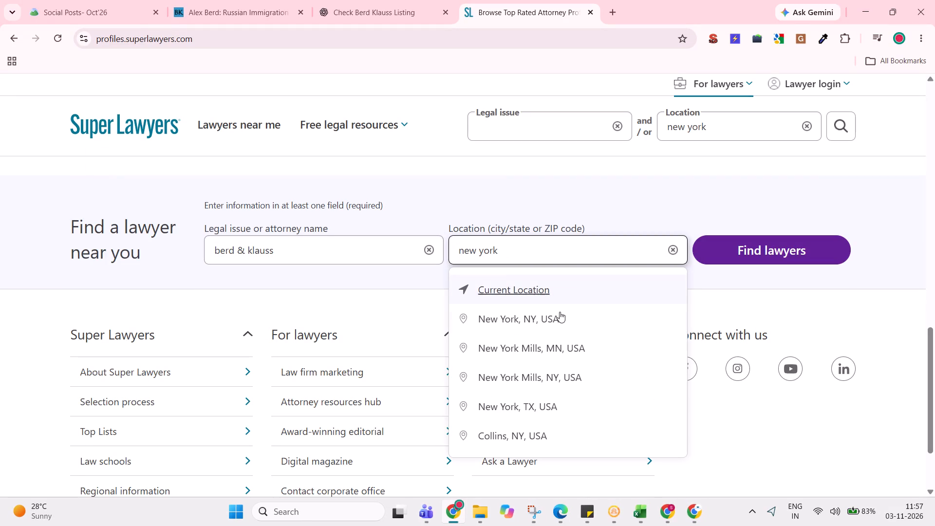
{"action": "left_click", "coordinate": [550, 316]}
{"action": "left_click", "coordinate": [789, 256]}
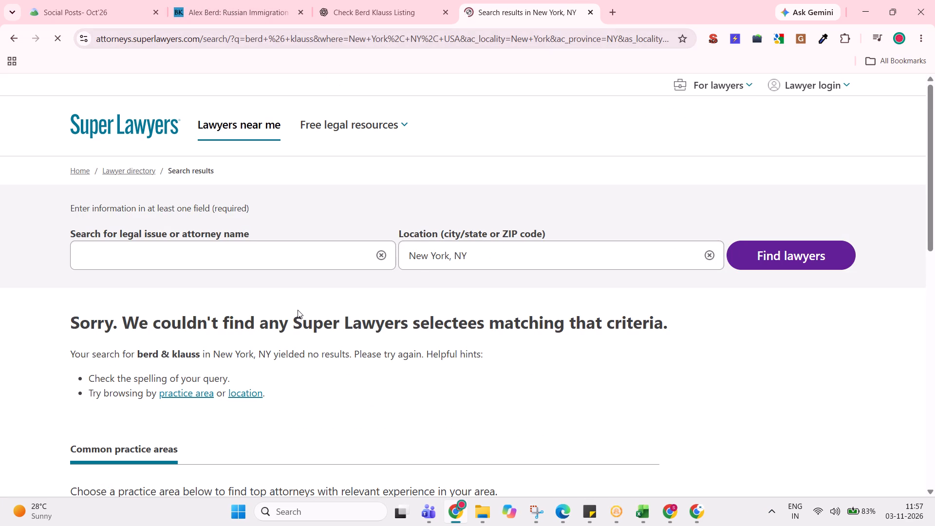
{"action": "scroll", "coordinate": [298, 310], "scroll_direction": "down", "scroll_amount": 1}
{"action": "scroll", "coordinate": [298, 310], "scroll_direction": "up", "scroll_amount": 1}
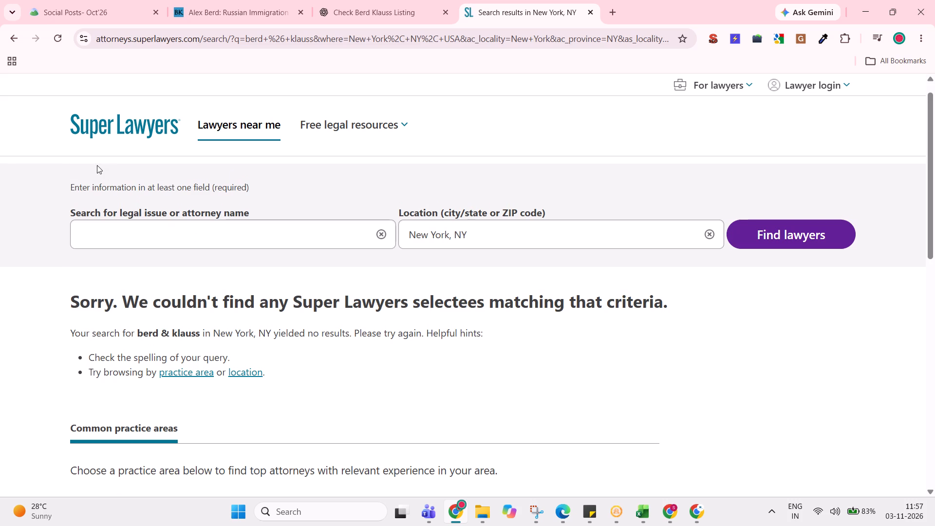
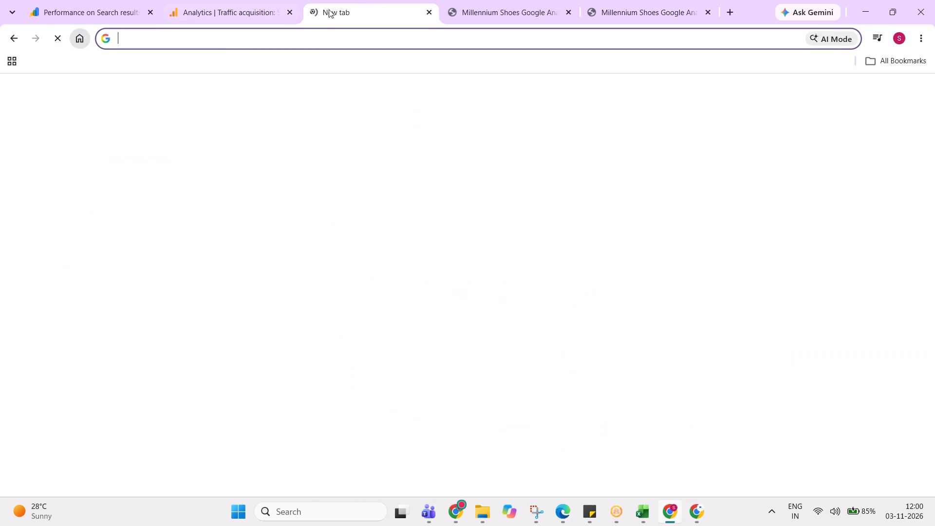
Close the blank new tab and both Millennium Shoes Google Analysis Report tabs, leaving the Search Console and Analytics tabs open.
{"action": "left_click", "coordinate": [503, 3]}
{"action": "left_click", "coordinate": [415, 0]}
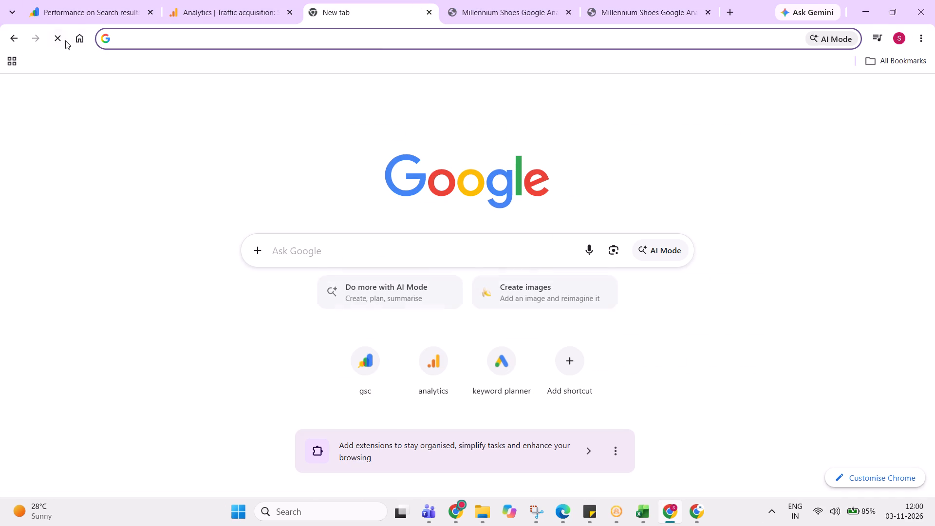
{"action": "double_click", "coordinate": [425, 16]}
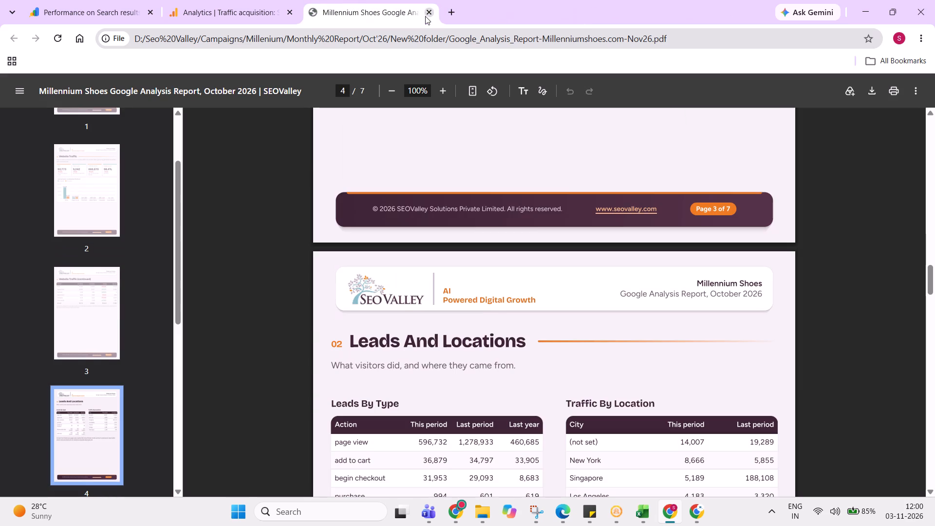
{"action": "left_click", "coordinate": [62, 37]}
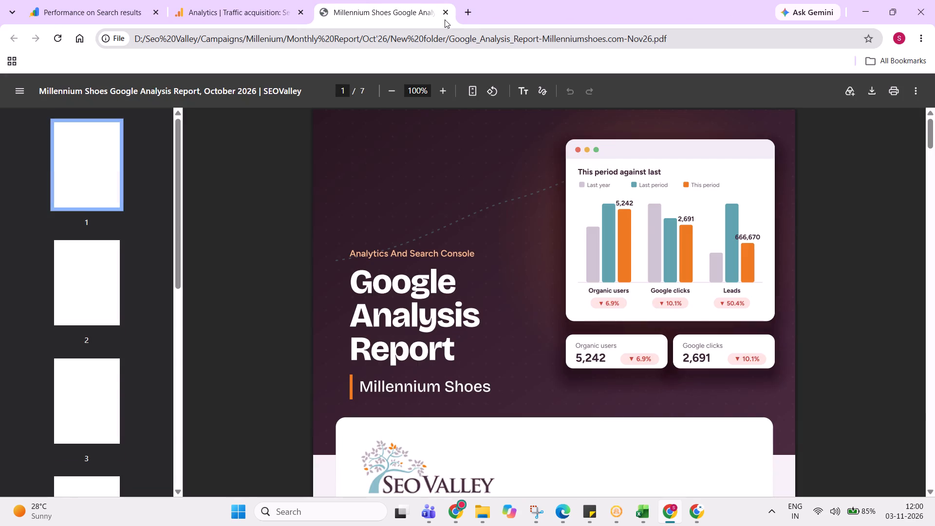
{"action": "left_click", "coordinate": [446, 12]}
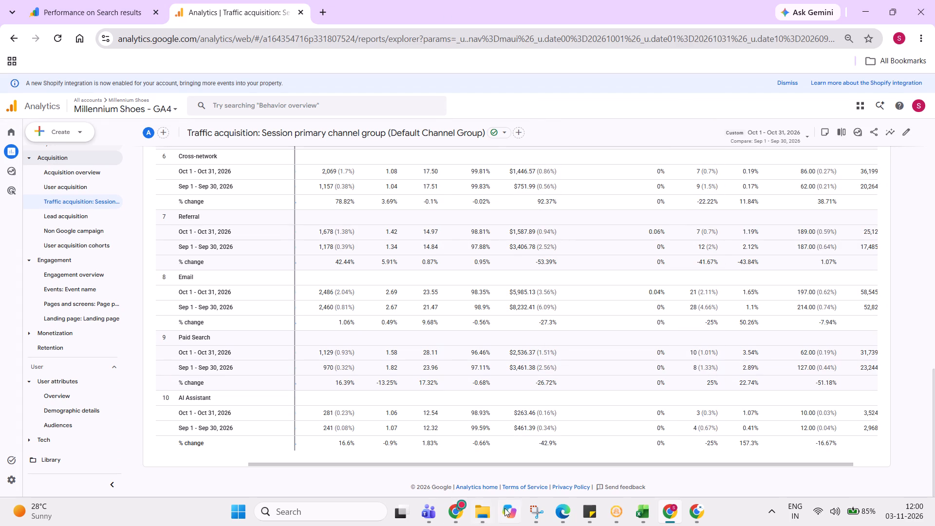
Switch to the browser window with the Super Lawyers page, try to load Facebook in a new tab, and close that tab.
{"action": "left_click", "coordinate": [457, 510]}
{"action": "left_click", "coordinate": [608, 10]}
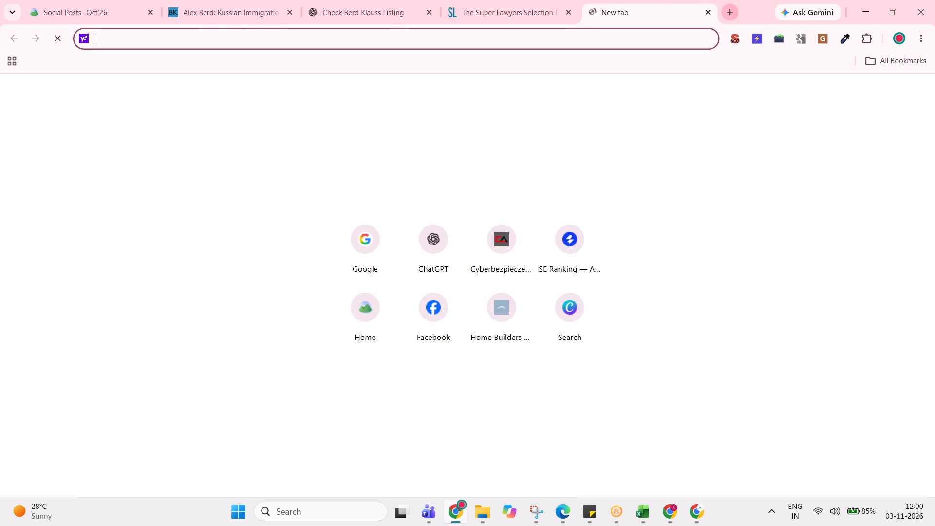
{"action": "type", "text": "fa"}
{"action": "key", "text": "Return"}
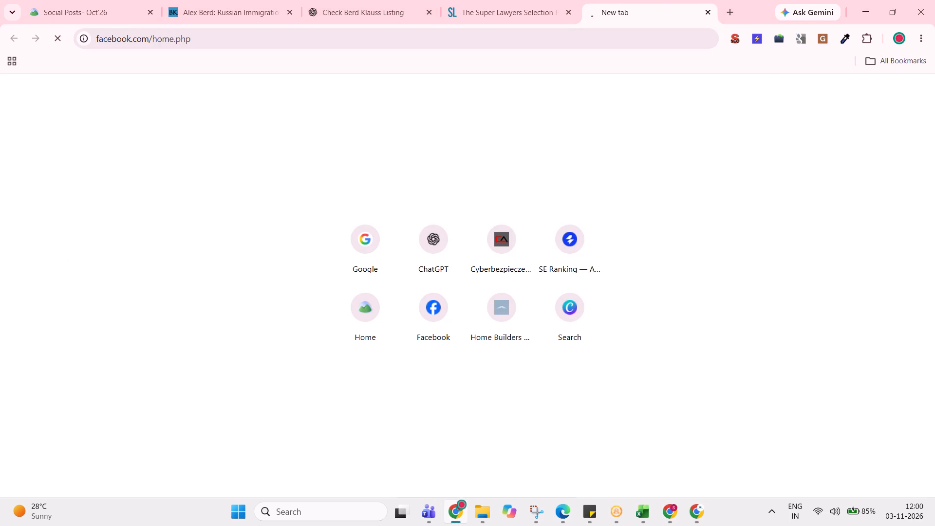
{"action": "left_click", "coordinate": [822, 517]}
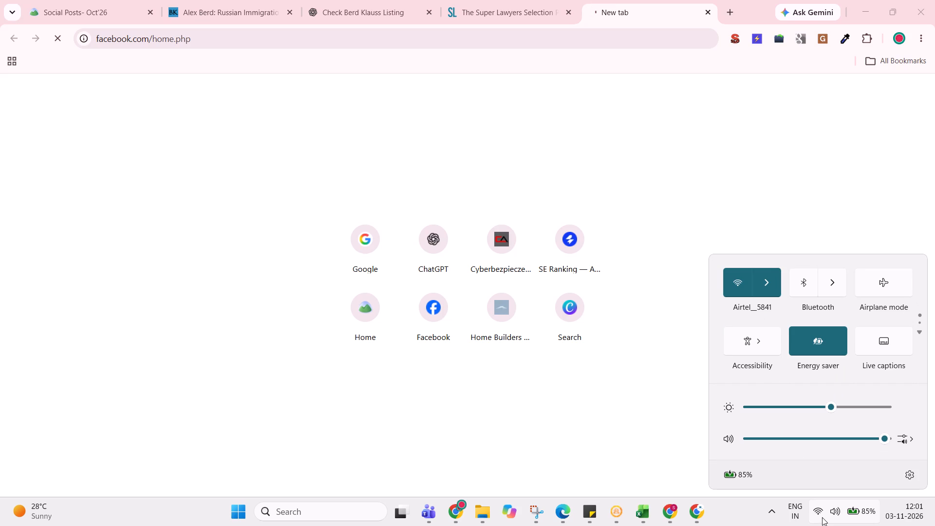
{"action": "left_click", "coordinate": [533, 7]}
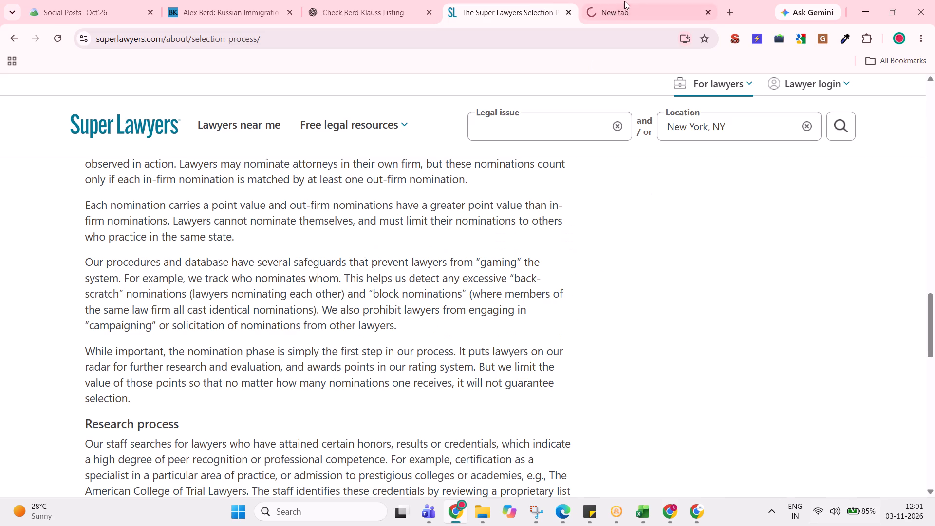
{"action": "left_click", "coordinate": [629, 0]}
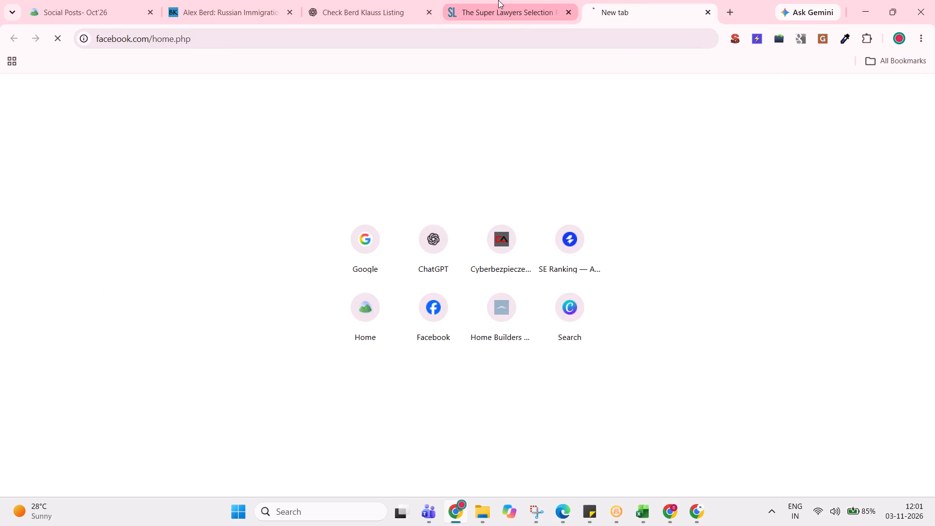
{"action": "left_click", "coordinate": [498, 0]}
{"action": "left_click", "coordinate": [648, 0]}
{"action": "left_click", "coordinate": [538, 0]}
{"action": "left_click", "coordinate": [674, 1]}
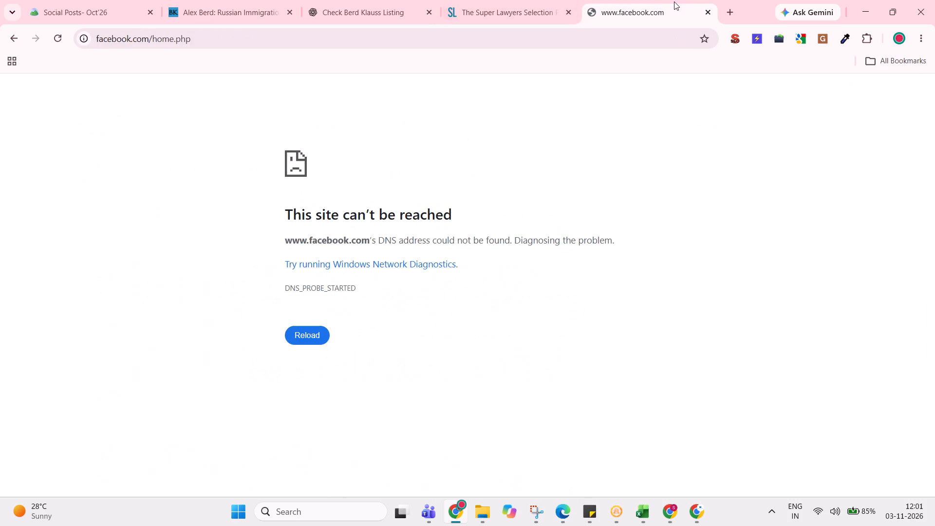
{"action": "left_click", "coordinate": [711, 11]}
Connect the computer to the AirFiber-Blacklist Wi-Fi network.
{"action": "left_click", "coordinate": [816, 515]}
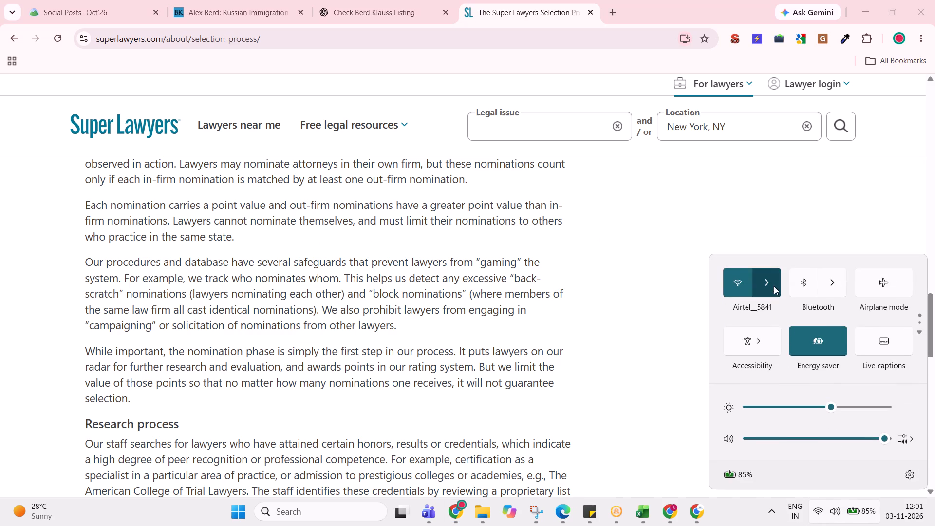
{"action": "left_click", "coordinate": [774, 286]}
{"action": "left_click", "coordinate": [784, 361]}
{"action": "left_click", "coordinate": [873, 384]}
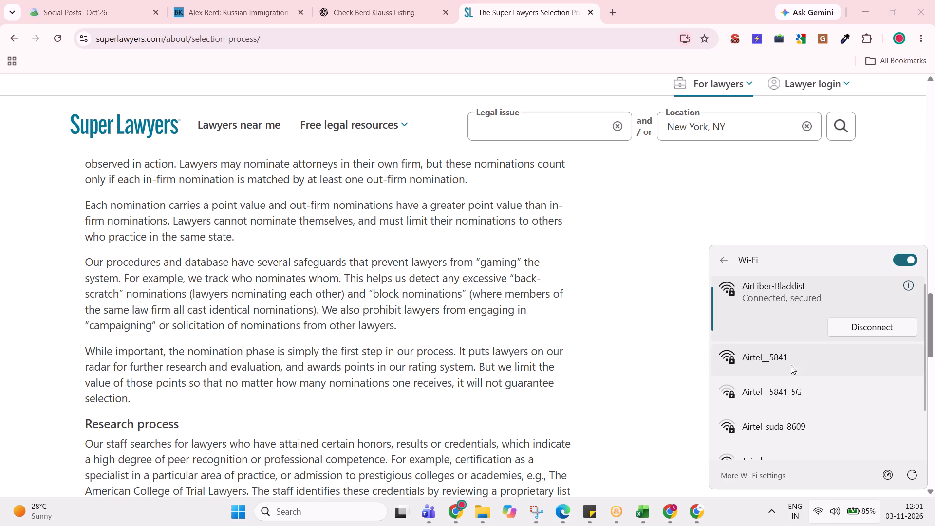
{"action": "left_click", "coordinate": [616, 234]}
Read ChatGPT's steps to proceed and drafted inquiry email, and examine the informal nominations section of the Super Lawyers selection-process page.
{"action": "scroll", "coordinate": [347, 261], "scroll_direction": "down", "scroll_amount": 1}
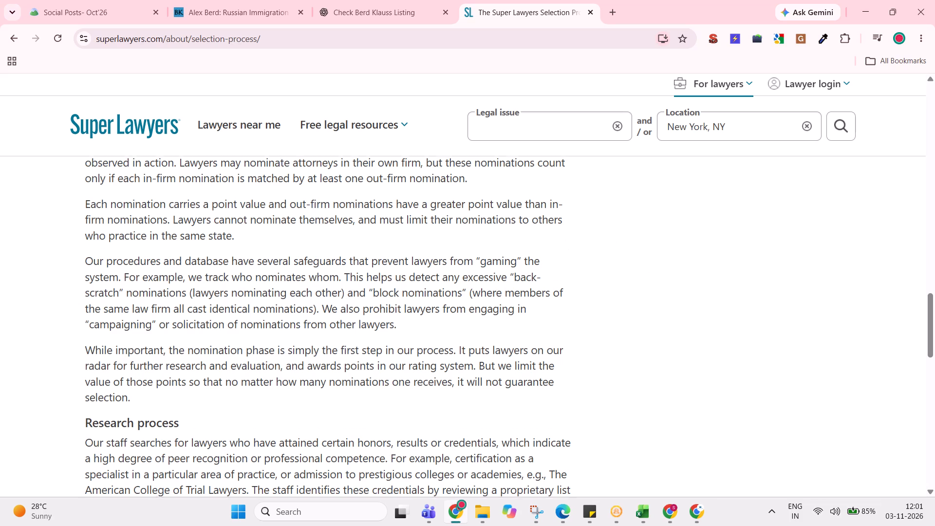
{"action": "scroll", "coordinate": [347, 261], "scroll_direction": "down", "scroll_amount": 3}
{"action": "left_click", "coordinate": [336, 8]}
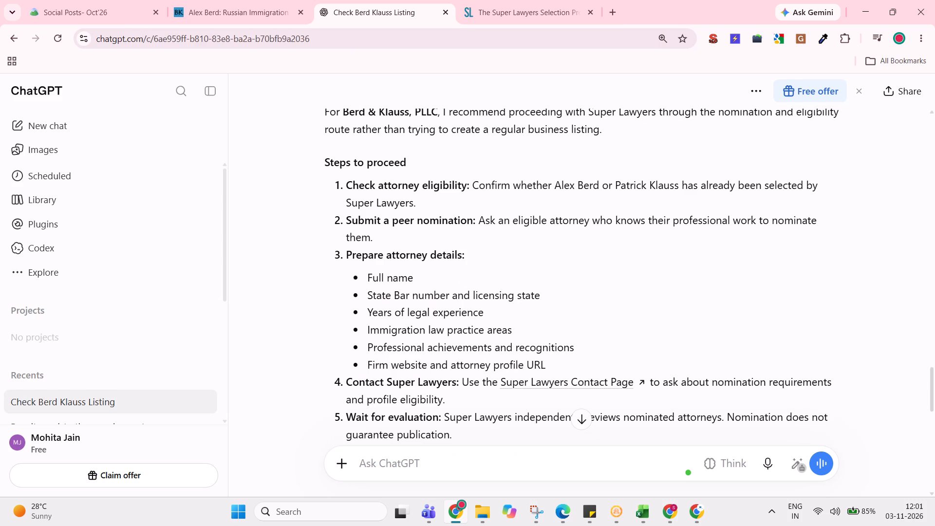
{"action": "scroll", "coordinate": [465, 298], "scroll_direction": "down", "scroll_amount": 3}
{"action": "scroll", "coordinate": [465, 298], "scroll_direction": "up", "scroll_amount": 1}
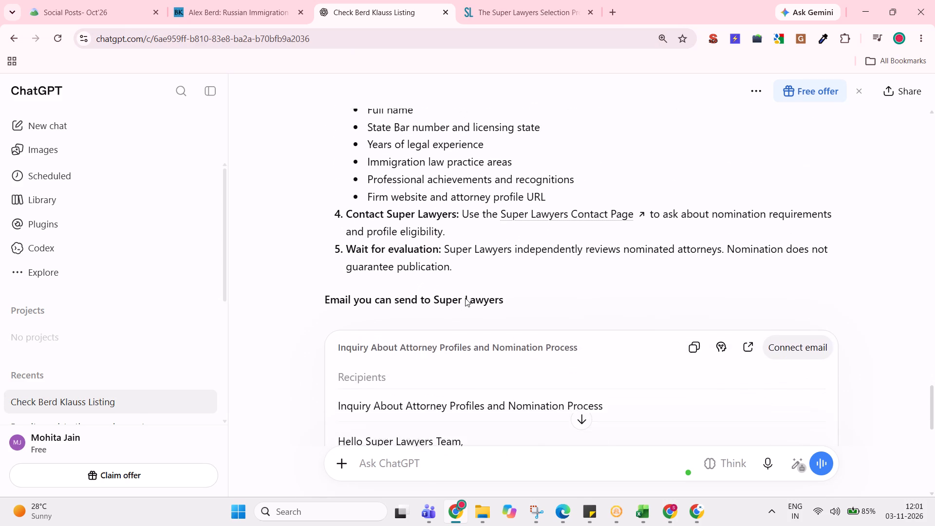
{"action": "scroll", "coordinate": [504, 245], "scroll_direction": "down", "scroll_amount": 3}
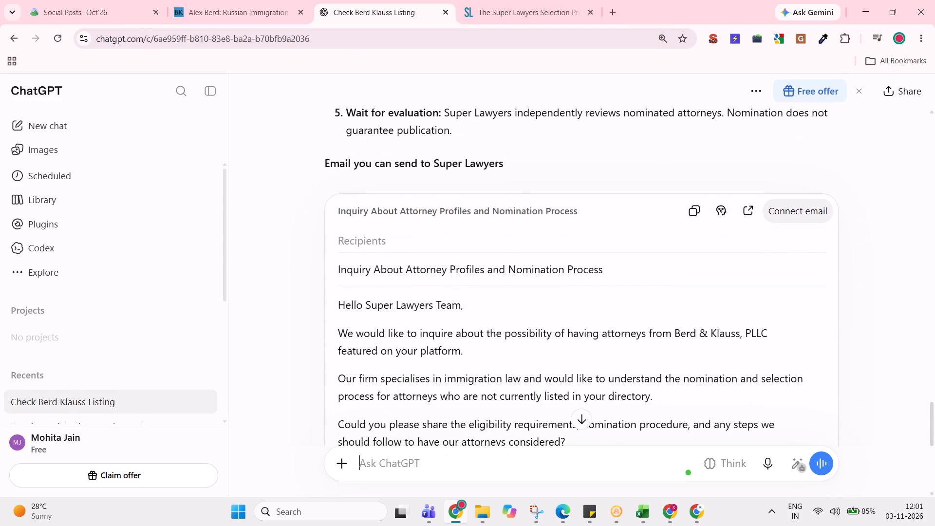
{"action": "left_click", "coordinate": [510, 0]}
{"action": "scroll", "coordinate": [290, 316], "scroll_direction": "down", "scroll_amount": 2}
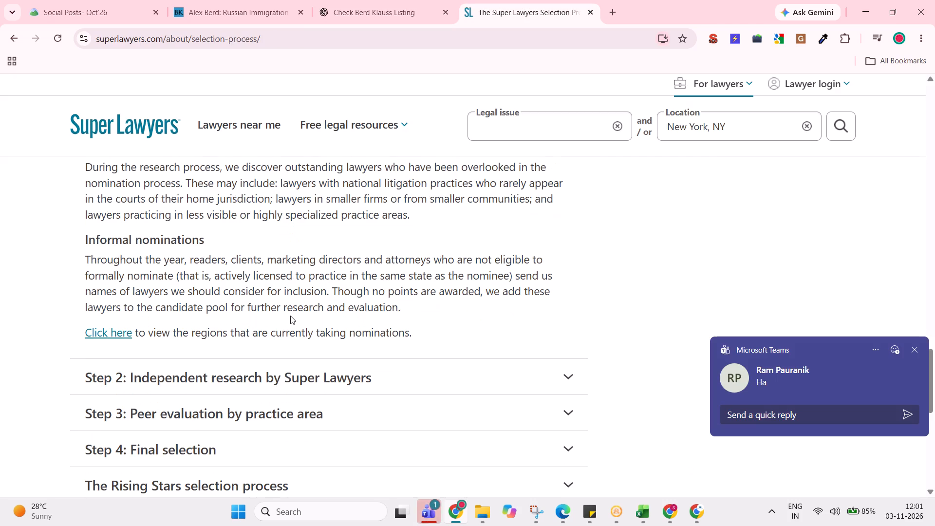
{"action": "scroll", "coordinate": [290, 316], "scroll_direction": "down", "scroll_amount": 1}
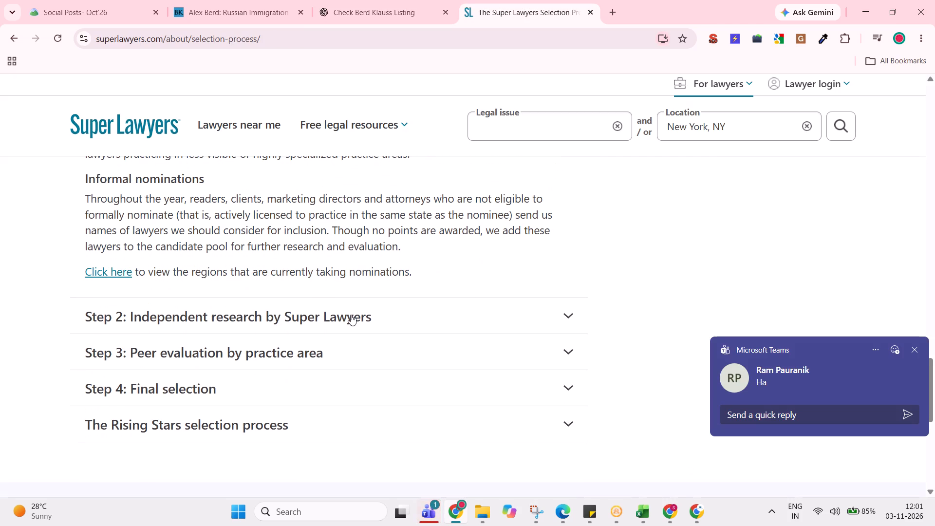
In the Backlink-Opportunities-Berdklauss.com-Oct'26 workbook in Excel, delete the avvo.com row and the bbb.org/get-listed row.
{"action": "left_click", "coordinate": [650, 510]}
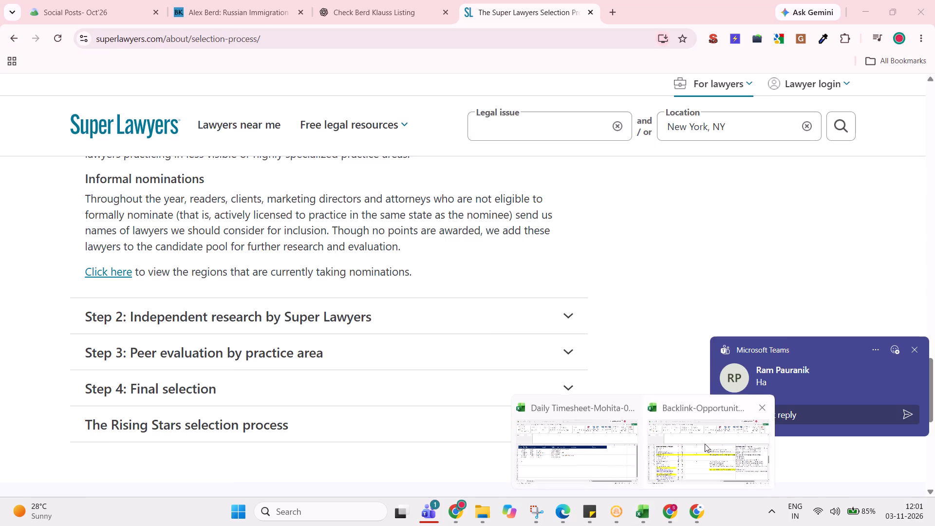
{"action": "left_click", "coordinate": [725, 430]}
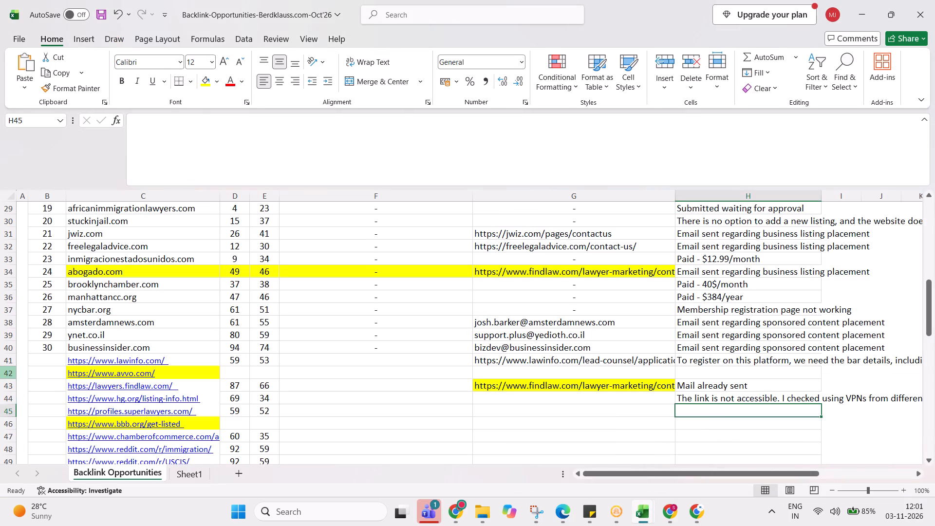
{"action": "left_click", "coordinate": [0, 370]}
{"action": "left_click", "coordinate": [695, 57]}
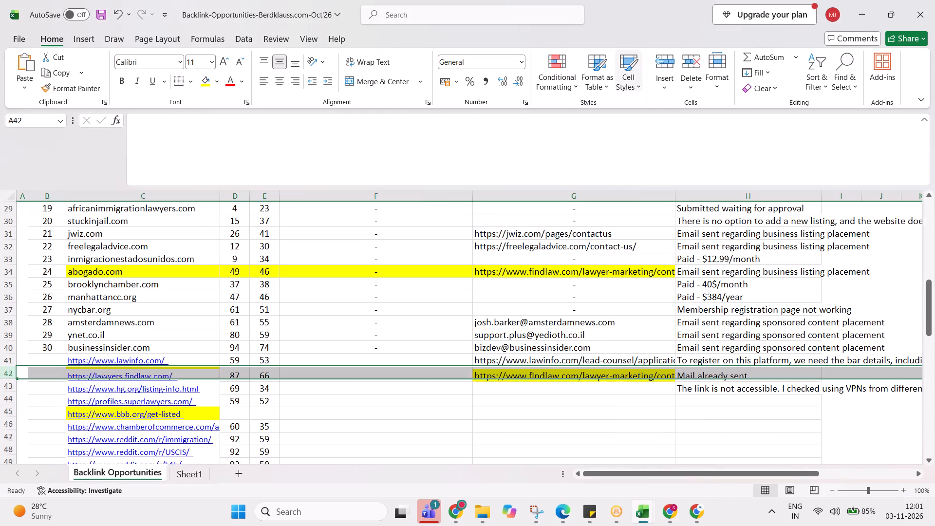
{"action": "left_click", "coordinate": [4, 407]}
{"action": "left_click", "coordinate": [5, 412]}
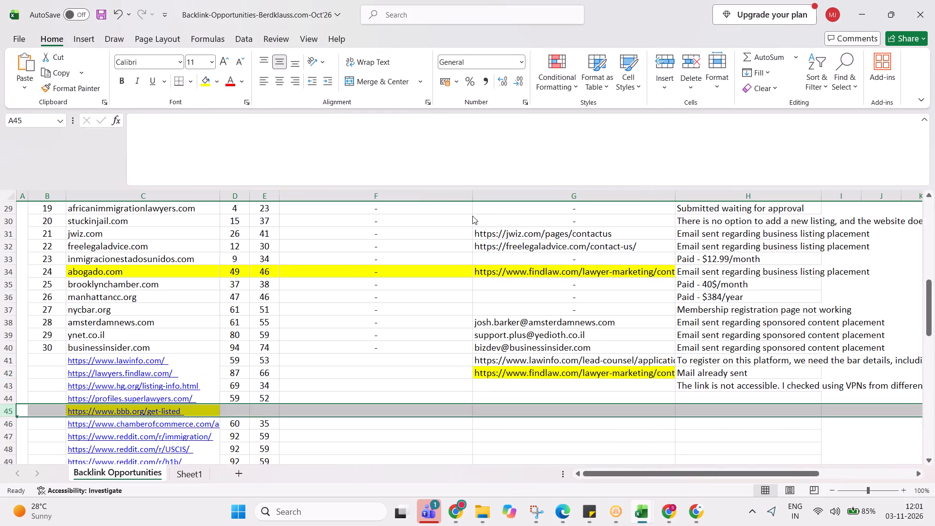
{"action": "left_click", "coordinate": [688, 58]}
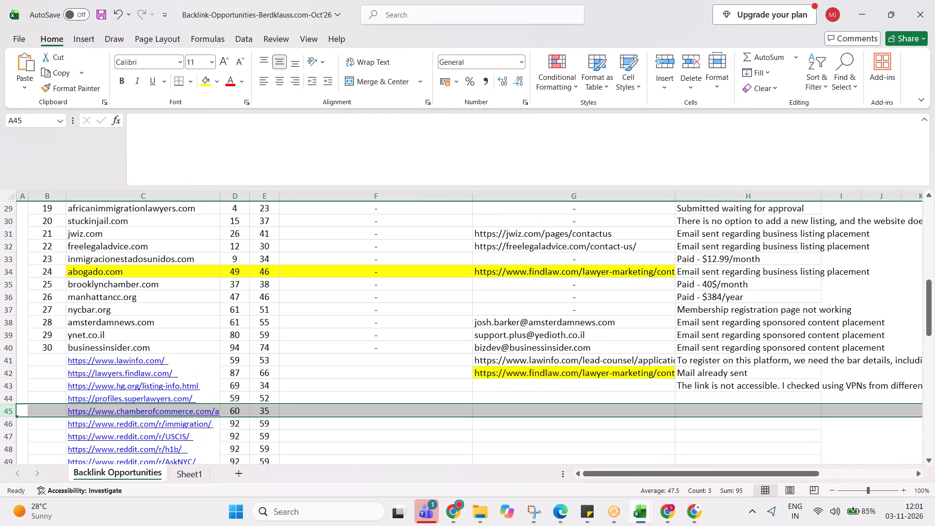
{"action": "left_click", "coordinate": [467, 442]}
Change the fill colour of the yellow-highlighted abogado.com row, from the site name through column G.
{"action": "left_click_drag", "start_coordinate": [201, 270], "coordinate": [504, 269]}
{"action": "left_click", "coordinate": [217, 84]}
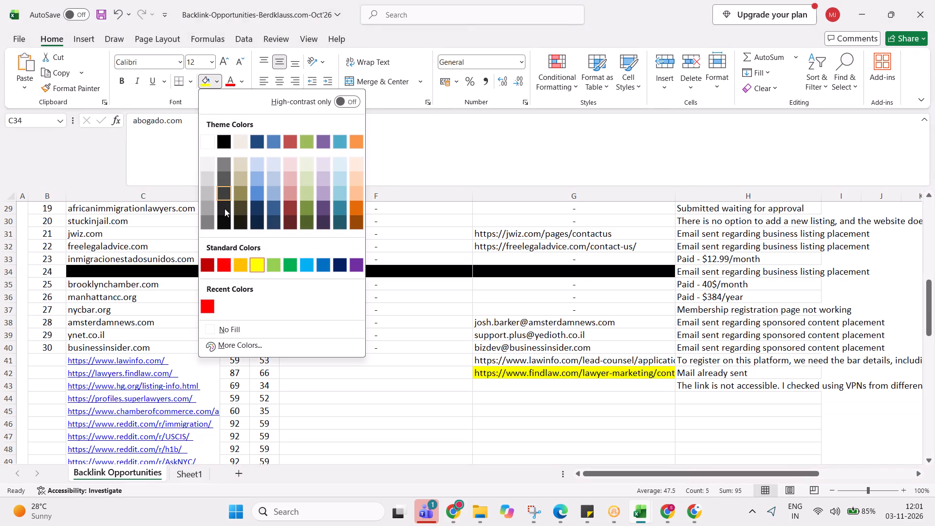
Clear the fill from the abogado.com row, highlight only its column G FindLaw link in yellow, and save the workbook.
{"action": "left_click", "coordinate": [244, 330]}
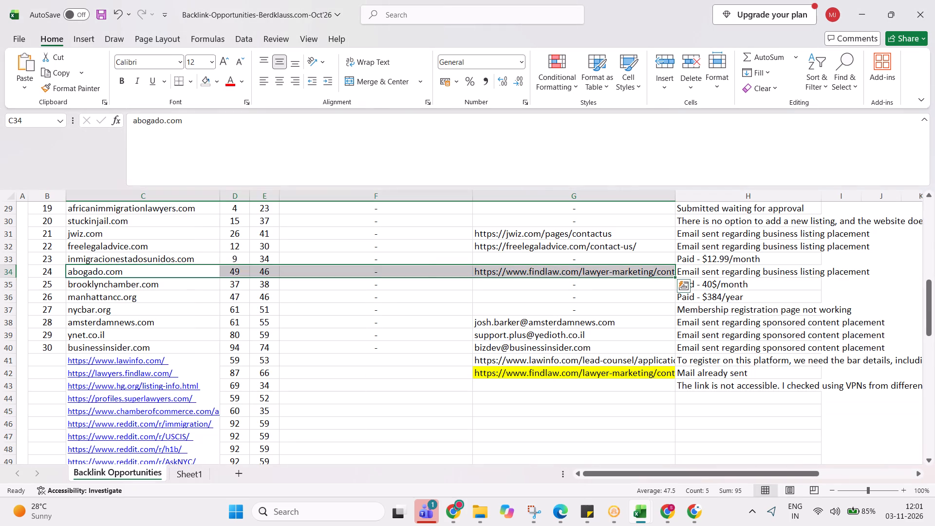
{"action": "left_click", "coordinate": [505, 274]}
{"action": "left_click", "coordinate": [214, 80]}
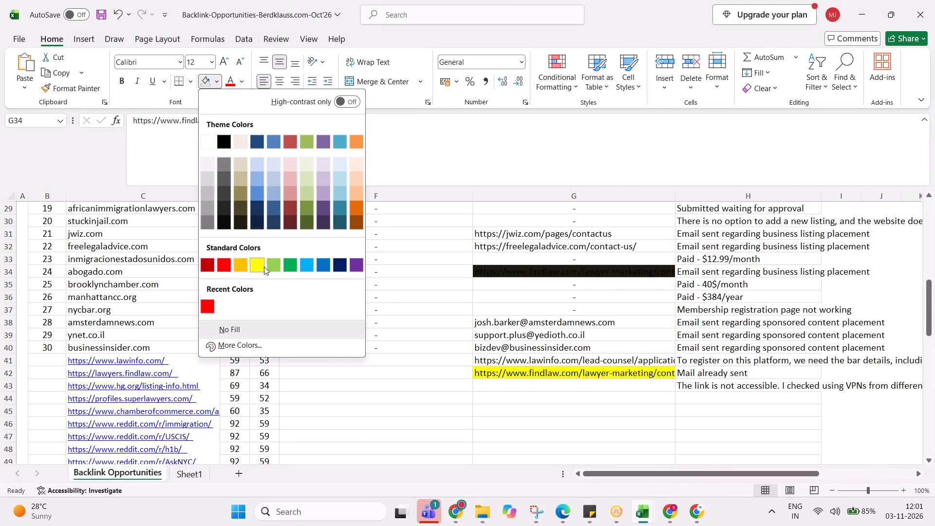
{"action": "left_click", "coordinate": [261, 268]}
{"action": "left_click", "coordinate": [579, 404]}
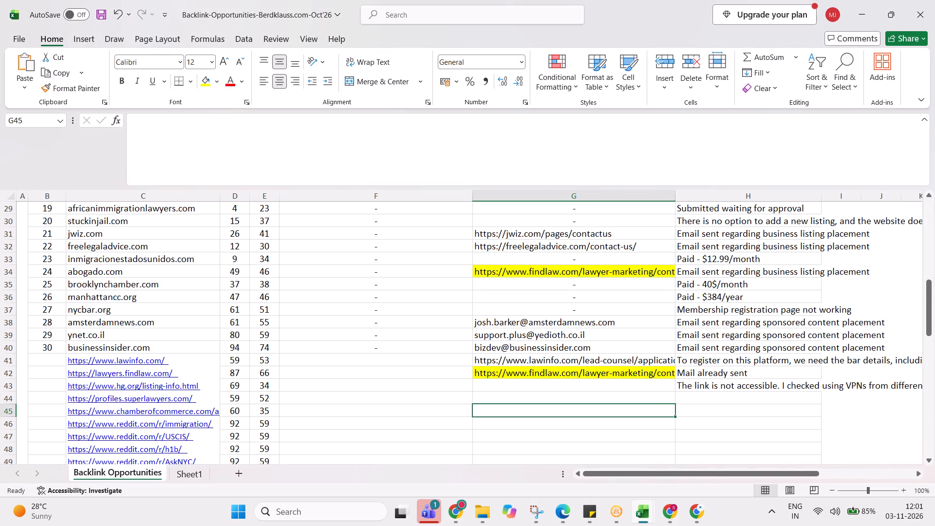
{"action": "key", "text": "ctrl+s"}
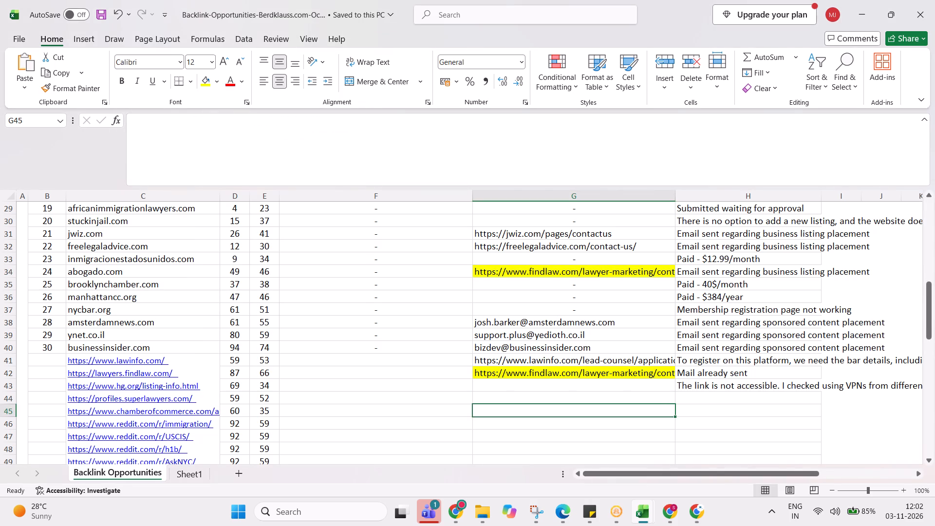
Copy the dash from F40 into F41:F43 and into G43 of the hg.org row, and save the workbook.
{"action": "left_click", "coordinate": [705, 388]}
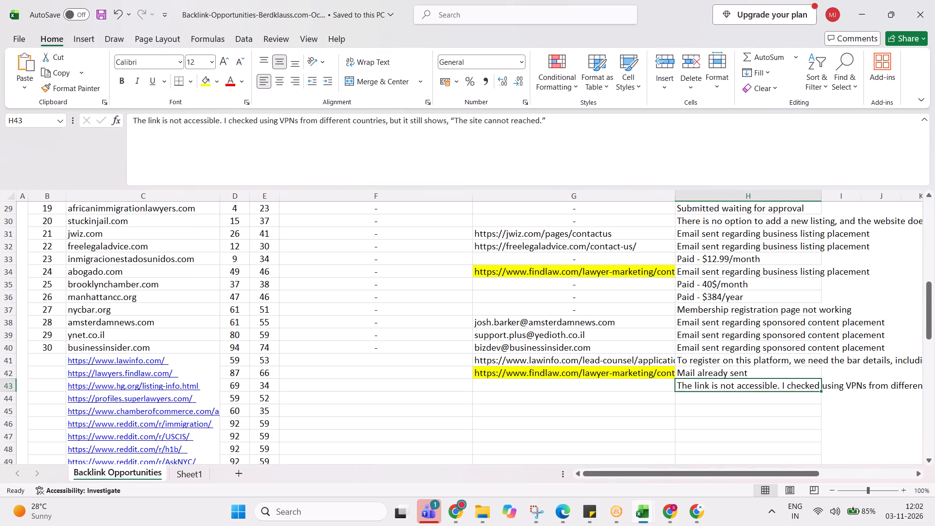
{"action": "left_click", "coordinate": [575, 385]}
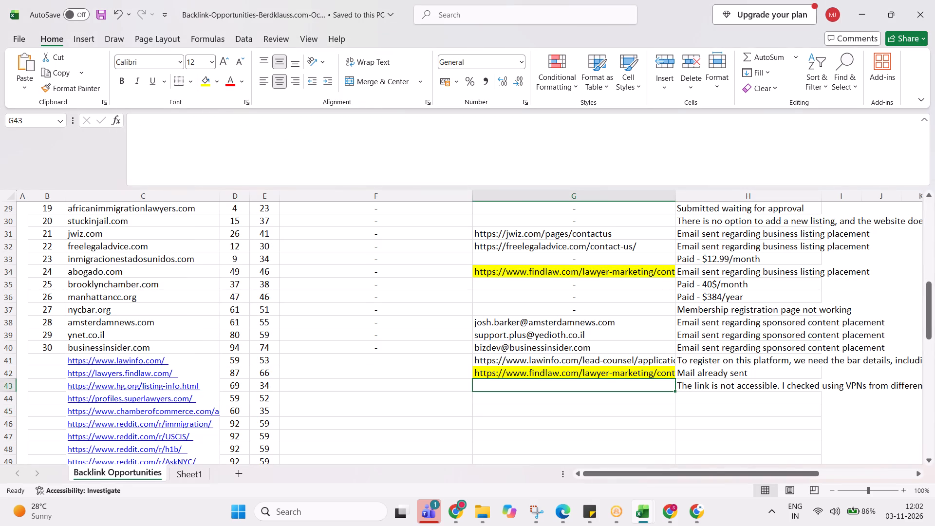
{"action": "left_click", "coordinate": [359, 347]}
{"action": "key", "text": "ctrl+c"}
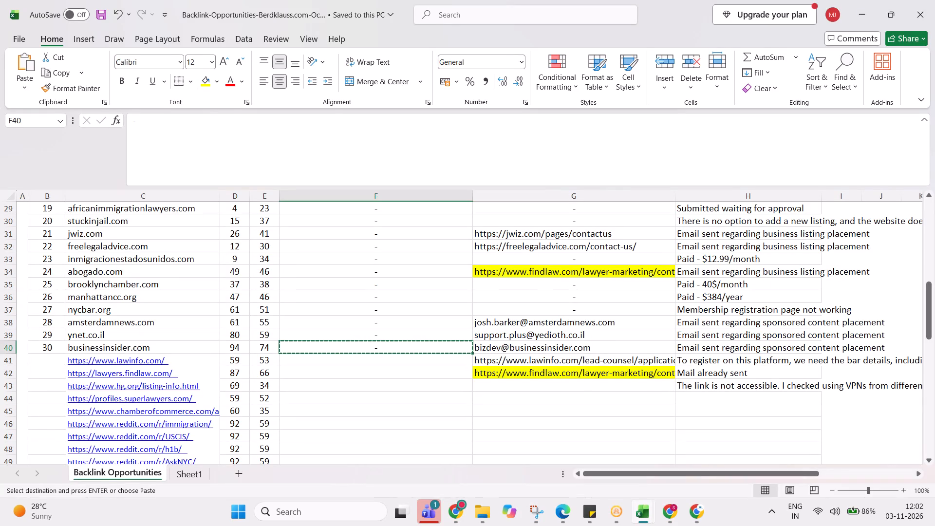
{"action": "left_click_drag", "start_coordinate": [367, 360], "coordinate": [368, 382]}
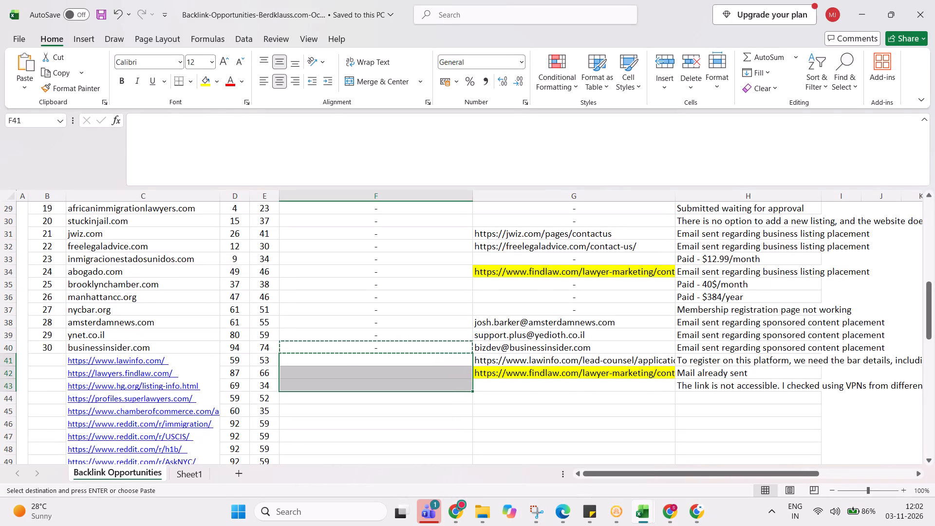
{"action": "key", "text": "ctrl+v"}
{"action": "left_click", "coordinate": [530, 386]}
{"action": "key", "text": "ctrl+v"}
{"action": "key", "text": "ctrl+s"}
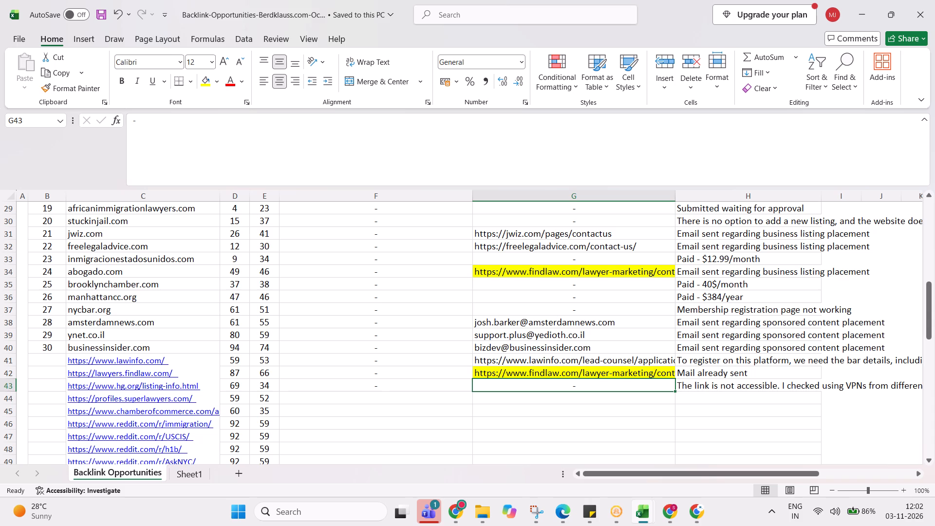
Switch to the Chrome window with the hg.org listing page and close that tab.
{"action": "scroll", "coordinate": [580, 403], "scroll_direction": "down", "scroll_amount": 1}
{"action": "left_click", "coordinate": [318, 358]}
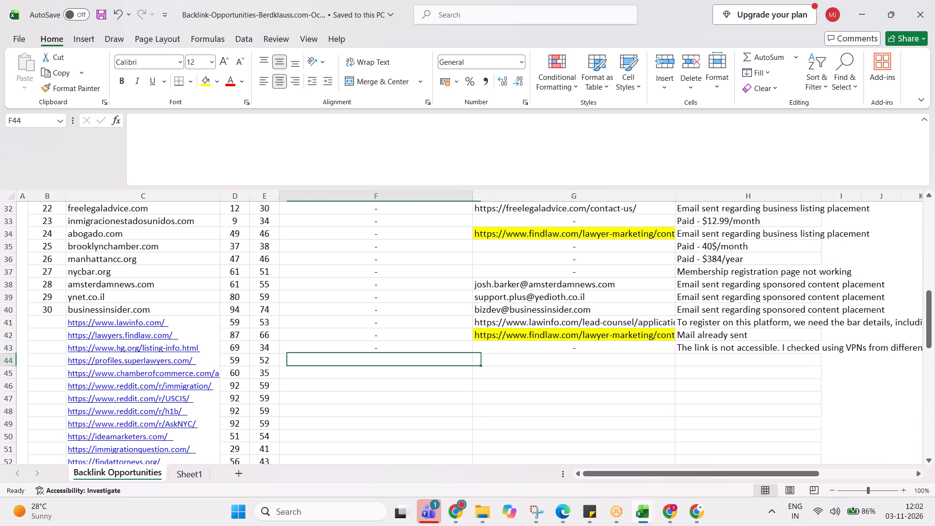
{"action": "left_click", "coordinate": [702, 511]}
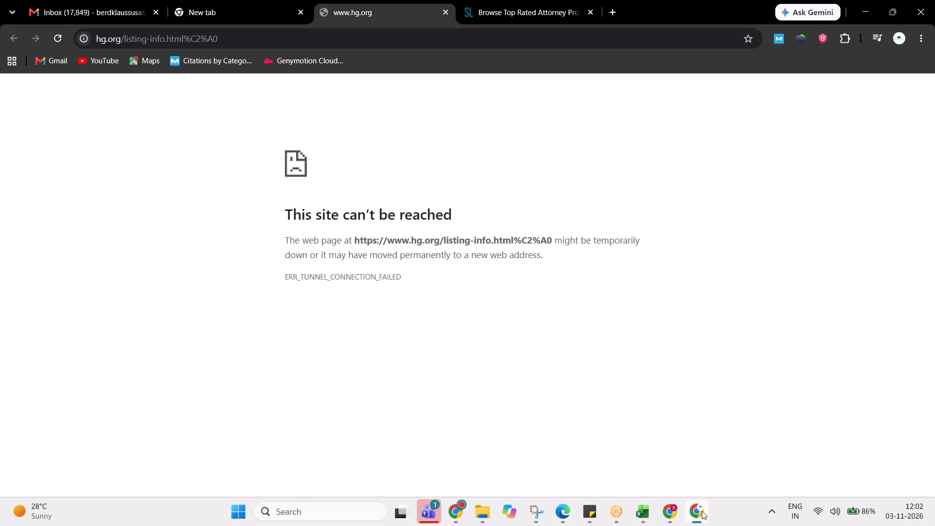
{"action": "left_click", "coordinate": [337, 0]}
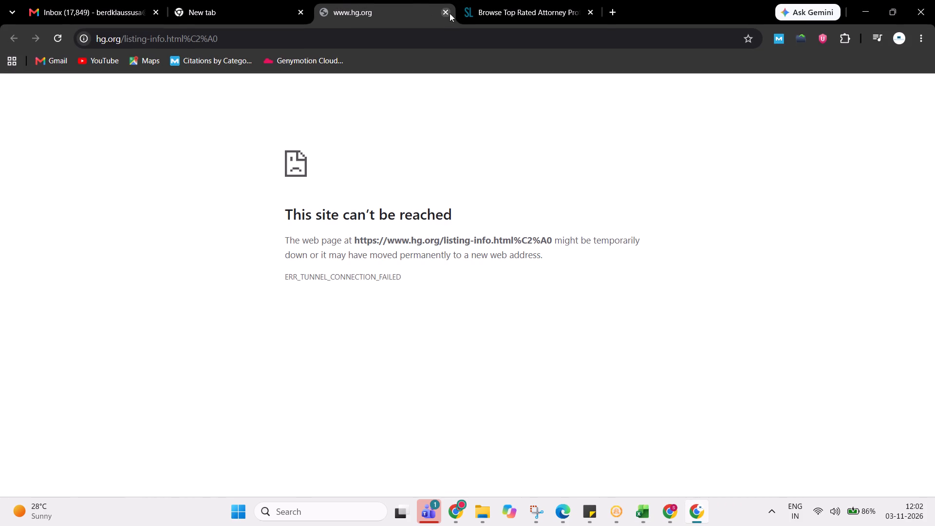
{"action": "left_click", "coordinate": [450, 13]}
Return to the Super Lawyers selection process page and read Steps 2 to 4 and the Rising Stars selection process section.
{"action": "left_click", "coordinate": [460, 519]}
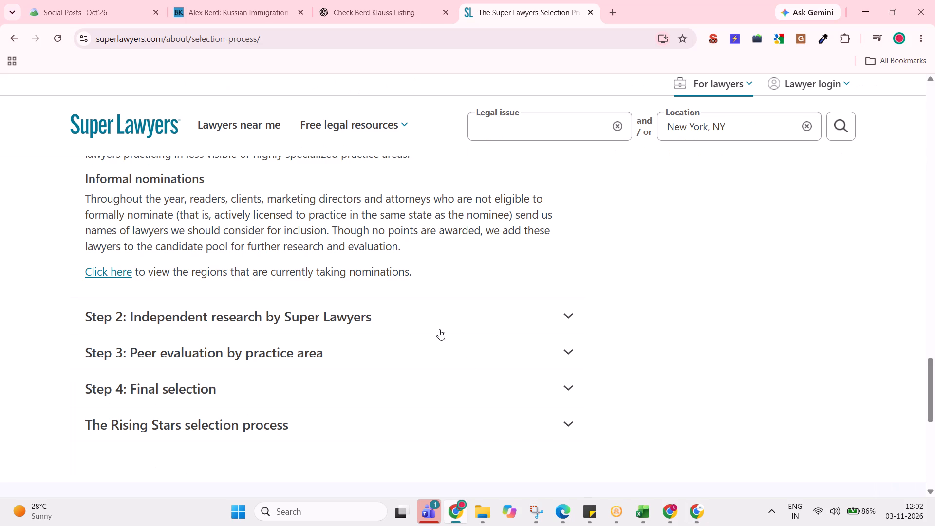
{"action": "left_click", "coordinate": [439, 330]}
{"action": "scroll", "coordinate": [439, 337], "scroll_direction": "down", "scroll_amount": 6}
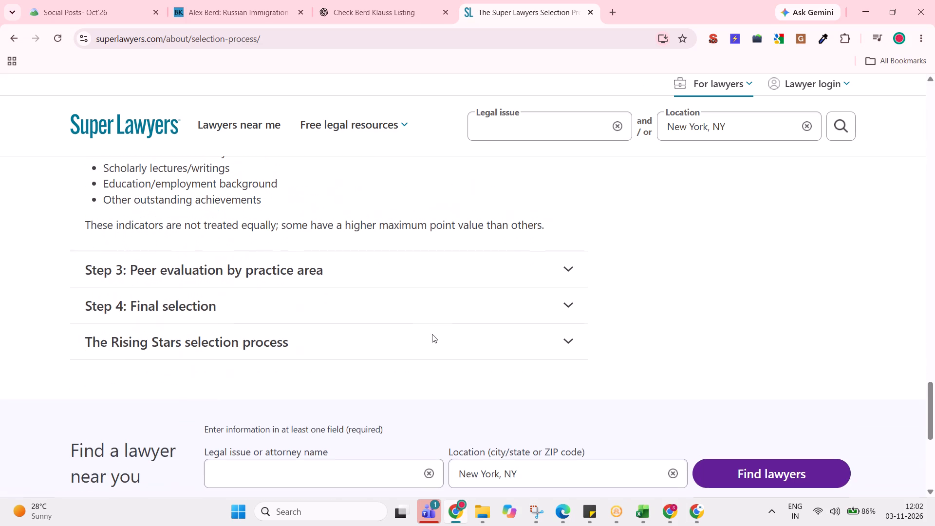
{"action": "left_click", "coordinate": [364, 274]}
{"action": "scroll", "coordinate": [383, 308], "scroll_direction": "down", "scroll_amount": 2}
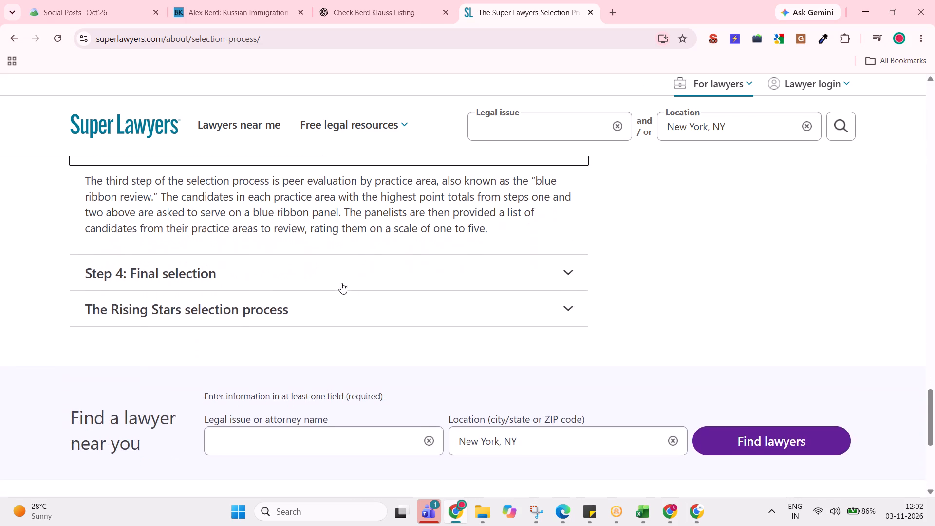
{"action": "left_click", "coordinate": [341, 282]}
{"action": "scroll", "coordinate": [356, 373], "scroll_direction": "down", "scroll_amount": 6}
{"action": "left_click", "coordinate": [303, 245]}
{"action": "scroll", "coordinate": [349, 321], "scroll_direction": "down", "scroll_amount": 2}
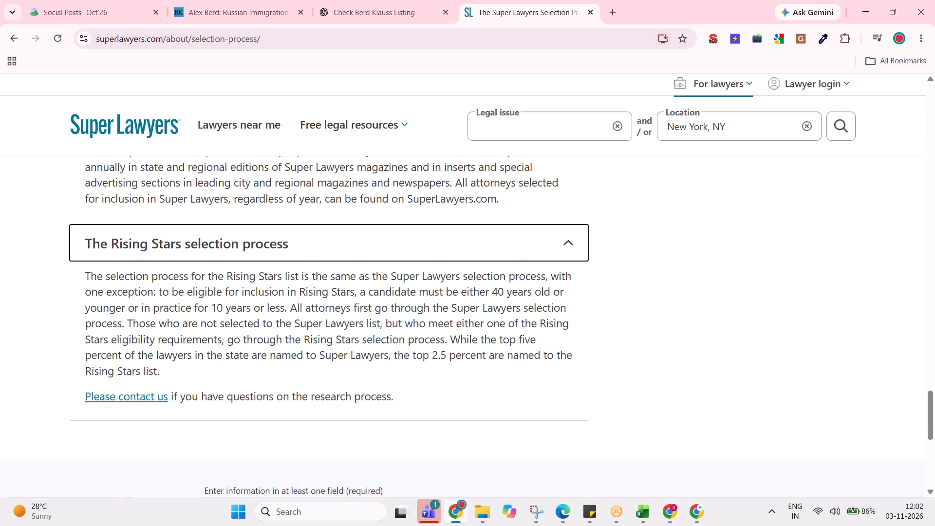
{"action": "scroll", "coordinate": [349, 320], "scroll_direction": "down", "scroll_amount": 4}
{"action": "scroll", "coordinate": [351, 327], "scroll_direction": "up", "scroll_amount": 3}
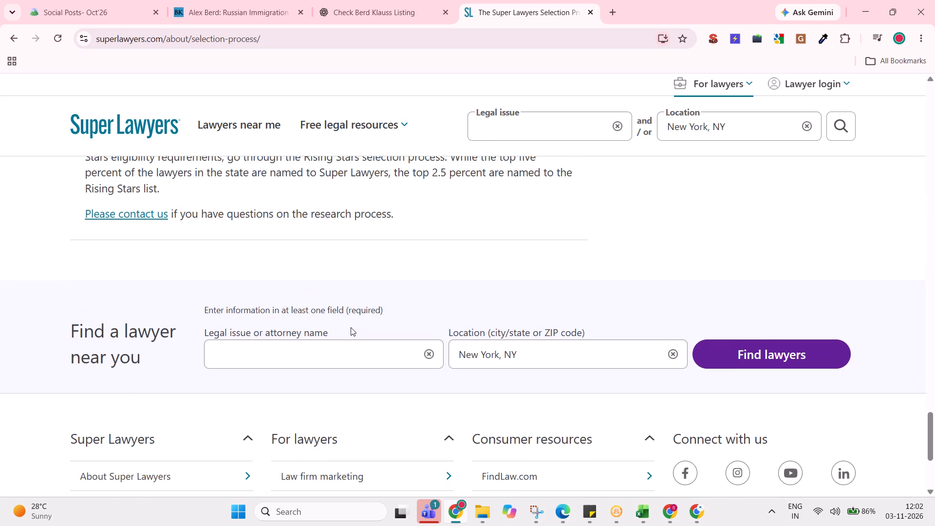
Open the contact page linked under the Rising Stars section and examine the Contact corporate office form's fields.
{"action": "left_click", "coordinate": [140, 216]}
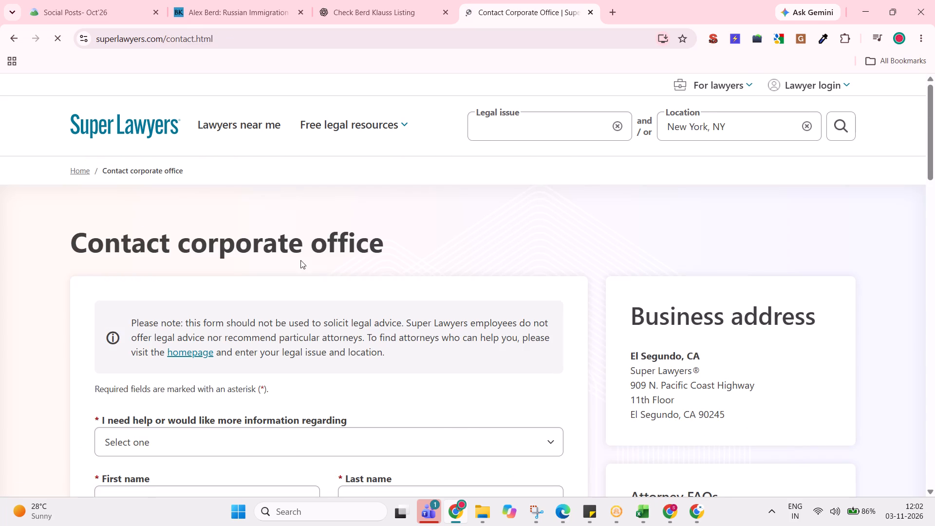
{"action": "scroll", "coordinate": [390, 291], "scroll_direction": "down", "scroll_amount": 2}
{"action": "scroll", "coordinate": [391, 291], "scroll_direction": "up", "scroll_amount": 1}
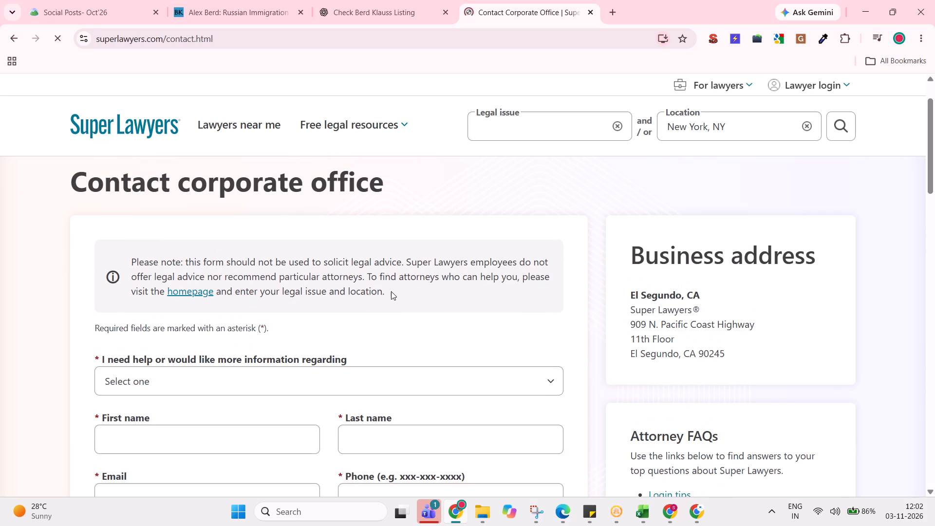
{"action": "left_click_drag", "start_coordinate": [210, 186], "coordinate": [362, 189]}
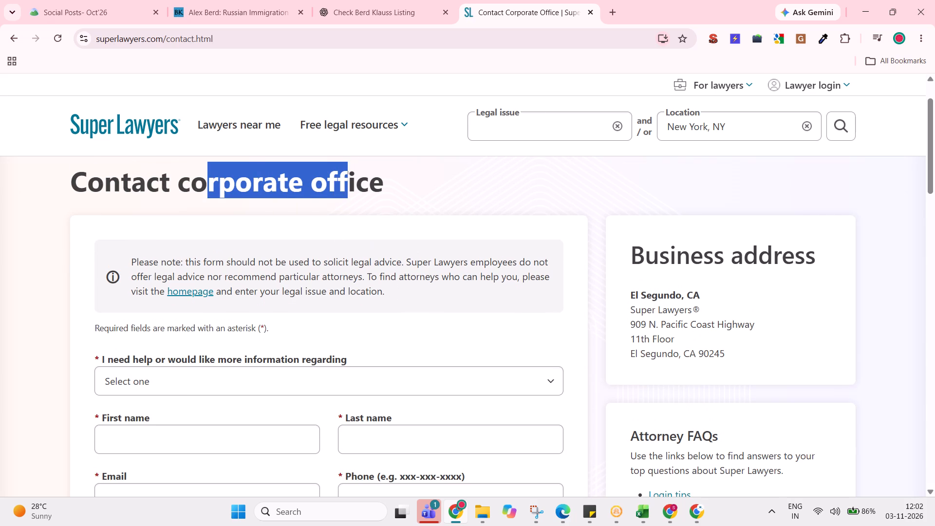
{"action": "scroll", "coordinate": [220, 325], "scroll_direction": "down", "scroll_amount": 4}
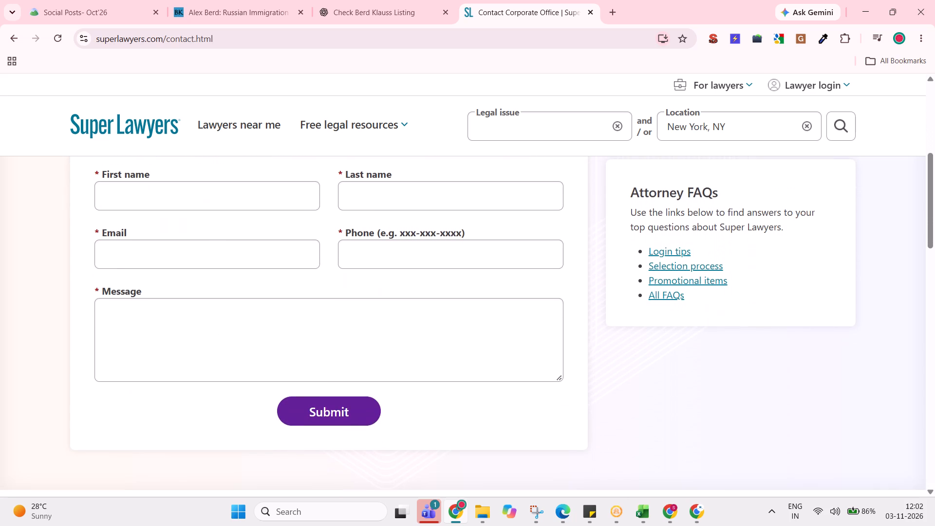
{"action": "scroll", "coordinate": [216, 333], "scroll_direction": "up", "scroll_amount": 2}
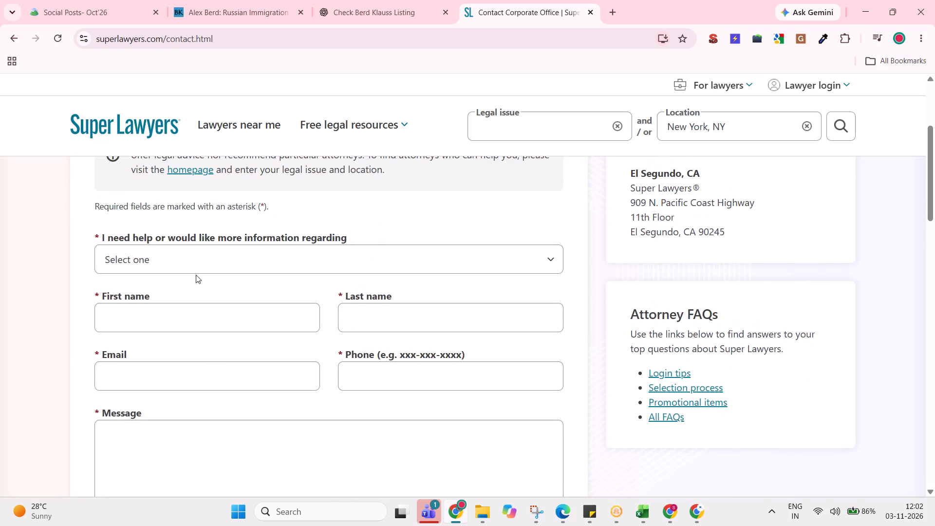
Set the contact form's inquiry topic to "Questions on the selection process, including dates, and attorney selections".
{"action": "left_click", "coordinate": [178, 259]}
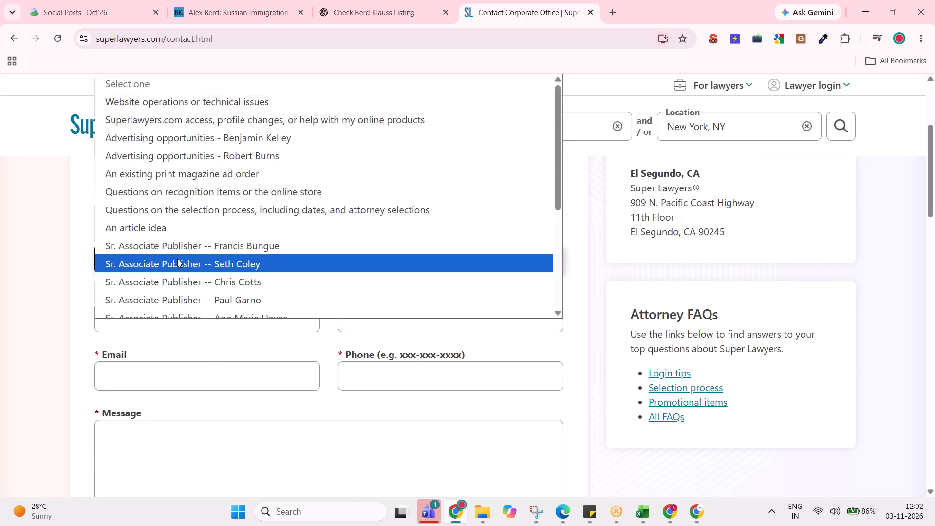
{"action": "scroll", "coordinate": [225, 221], "scroll_direction": "down", "scroll_amount": 4}
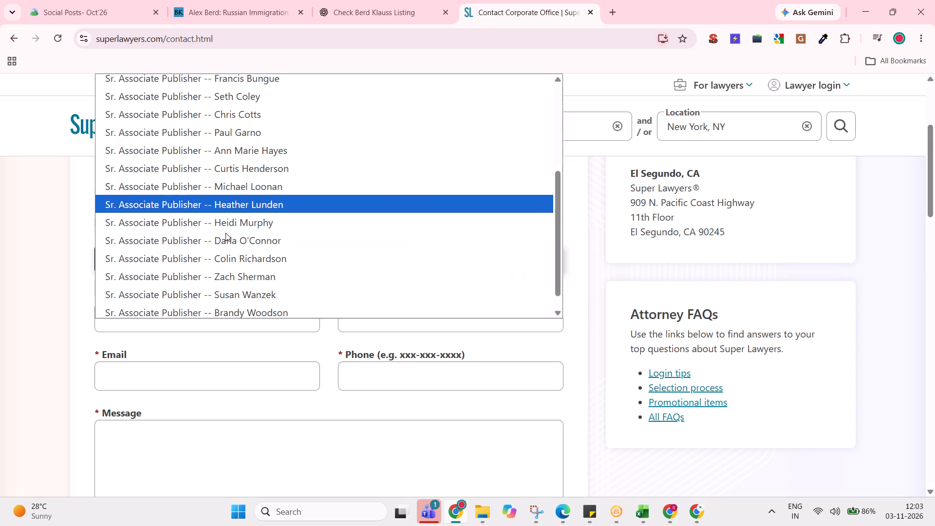
{"action": "scroll", "coordinate": [224, 238], "scroll_direction": "down", "scroll_amount": 6}
{"action": "scroll", "coordinate": [223, 270], "scroll_direction": "up", "scroll_amount": 11}
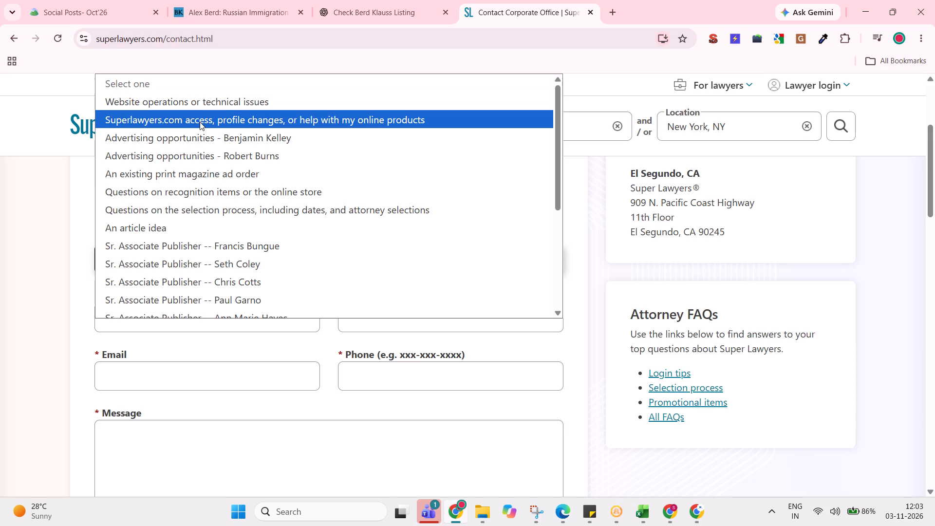
{"action": "left_click", "coordinate": [205, 214]}
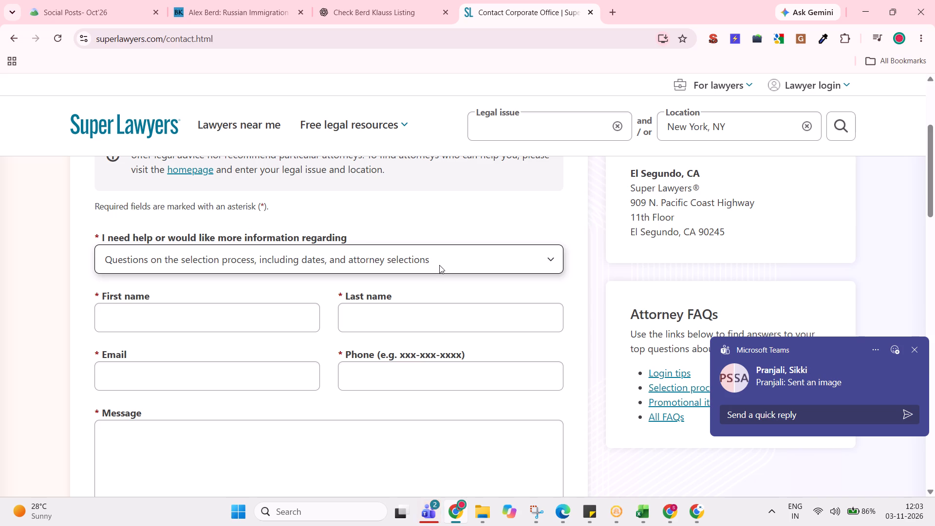
Examine the rest of the Super Lawyers contact page, including the remaining form fields, the representative contacts and the footer links.
{"action": "scroll", "coordinate": [452, 280], "scroll_direction": "down", "scroll_amount": 1}
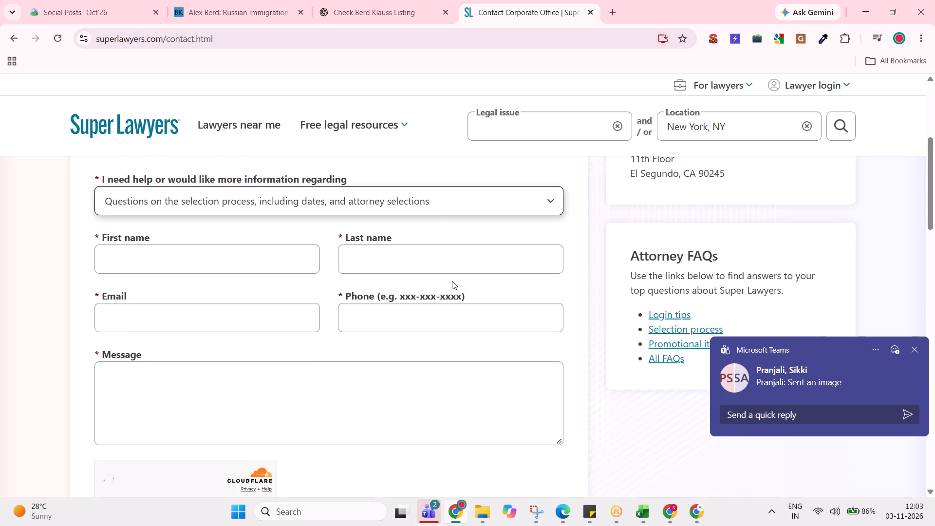
{"action": "scroll", "coordinate": [452, 281], "scroll_direction": "down", "scroll_amount": 1}
{"action": "scroll", "coordinate": [452, 282], "scroll_direction": "up", "scroll_amount": 5}
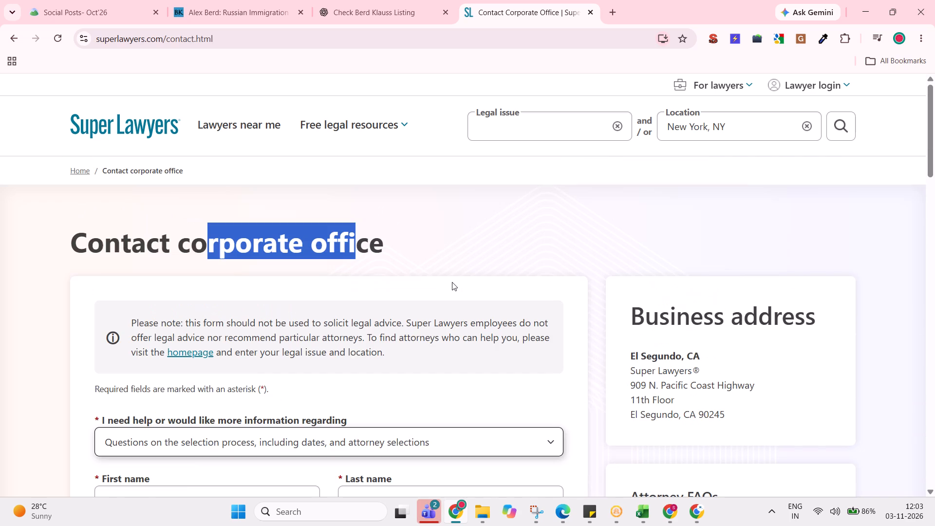
{"action": "scroll", "coordinate": [452, 282], "scroll_direction": "down", "scroll_amount": 1}
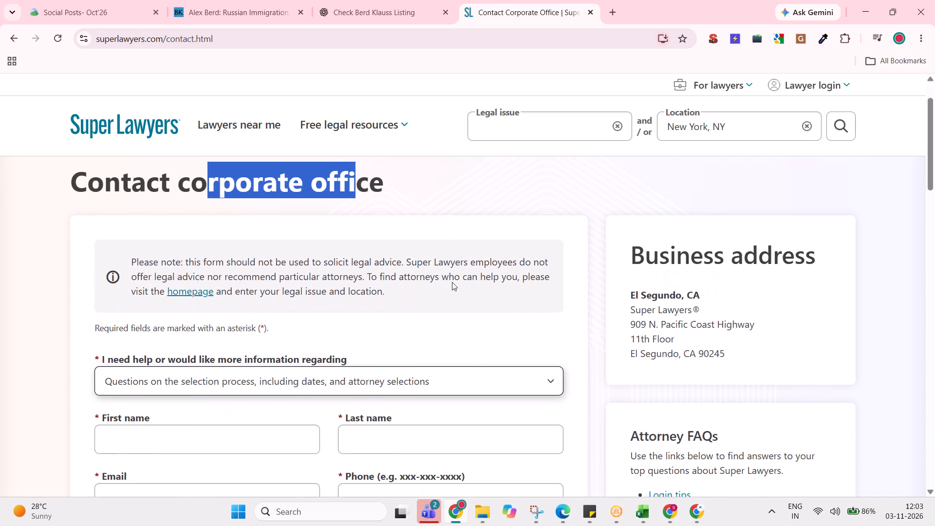
{"action": "scroll", "coordinate": [452, 281], "scroll_direction": "down", "scroll_amount": 19}
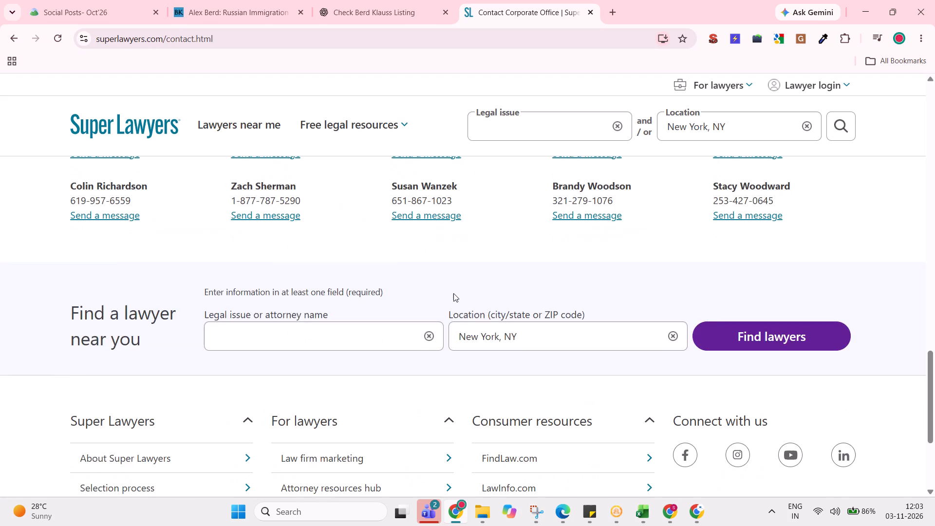
{"action": "scroll", "coordinate": [453, 293], "scroll_direction": "up", "scroll_amount": 2}
{"action": "scroll", "coordinate": [453, 293], "scroll_direction": "down", "scroll_amount": 6}
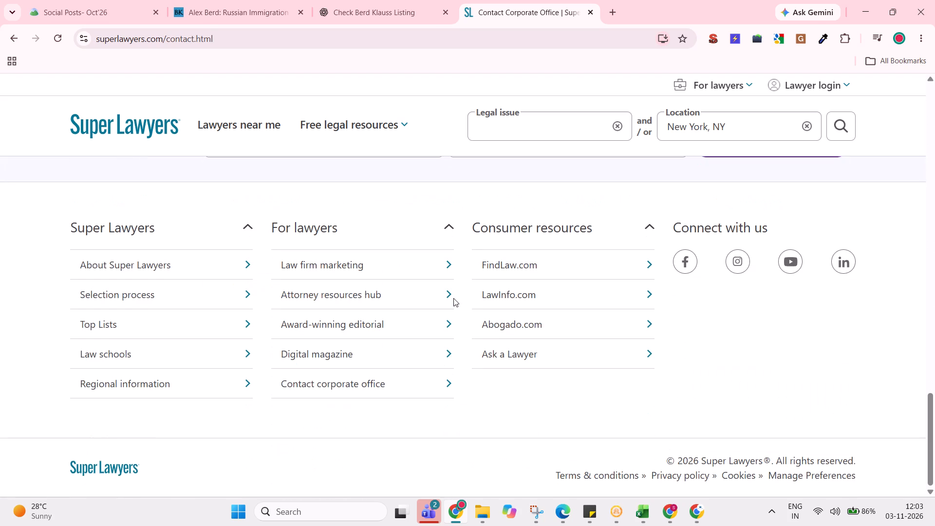
{"action": "scroll", "coordinate": [453, 298], "scroll_direction": "down", "scroll_amount": 1}
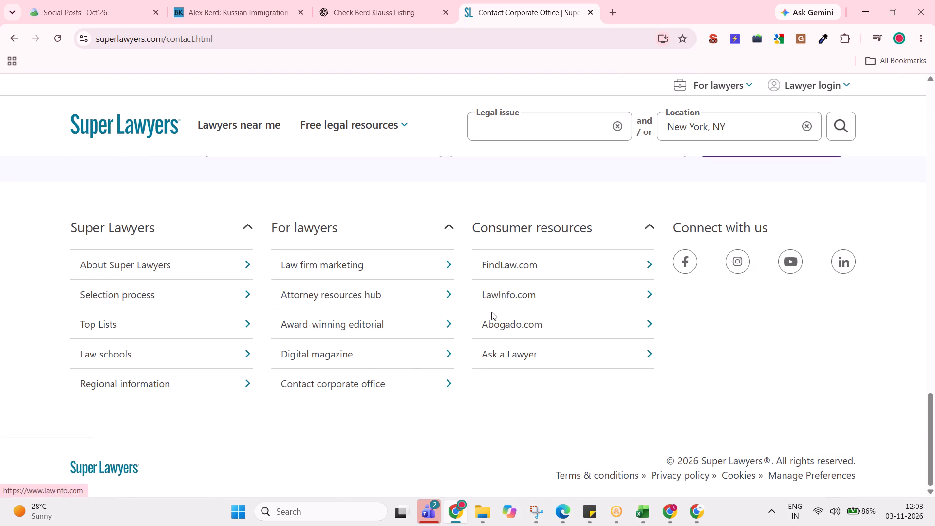
Open the footer's Contact corporate office link in a new tab and switch to that tab.
{"action": "right_click", "coordinate": [323, 382]}
{"action": "left_click", "coordinate": [381, 229]}
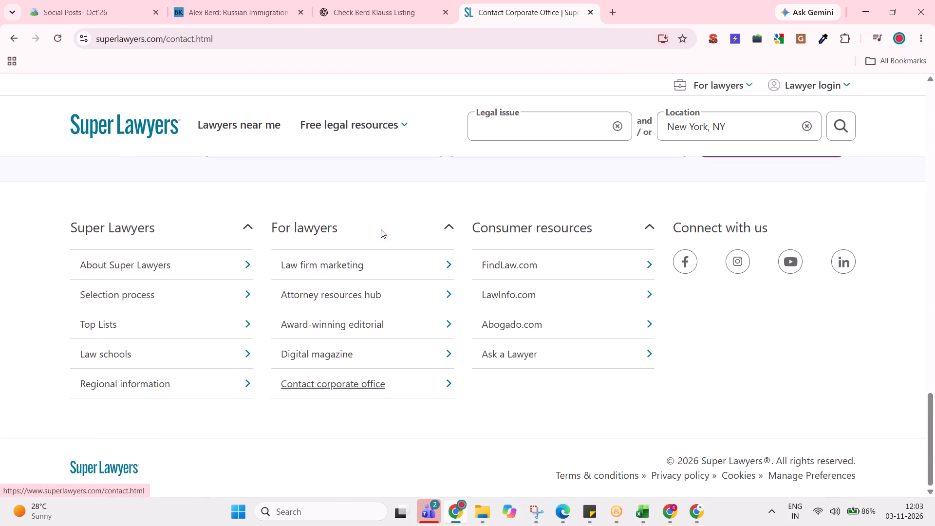
{"action": "left_click", "coordinate": [602, 0]}
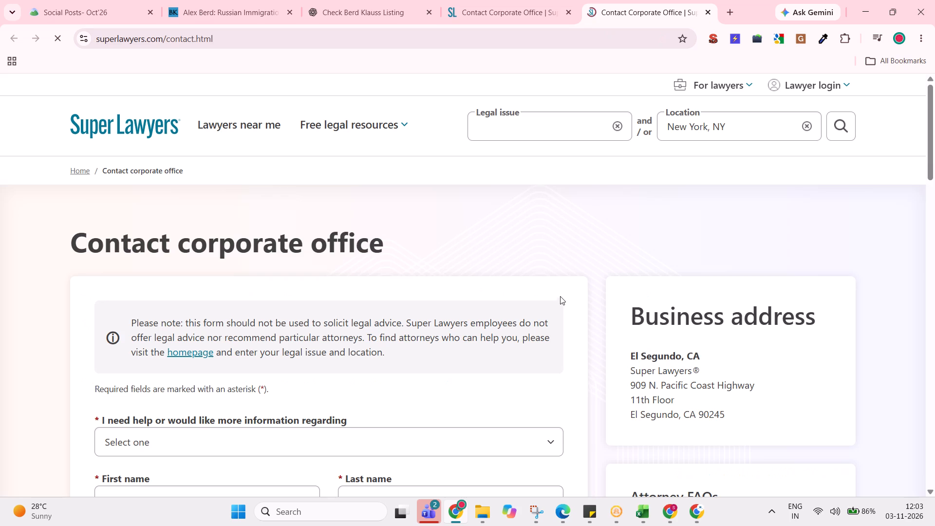
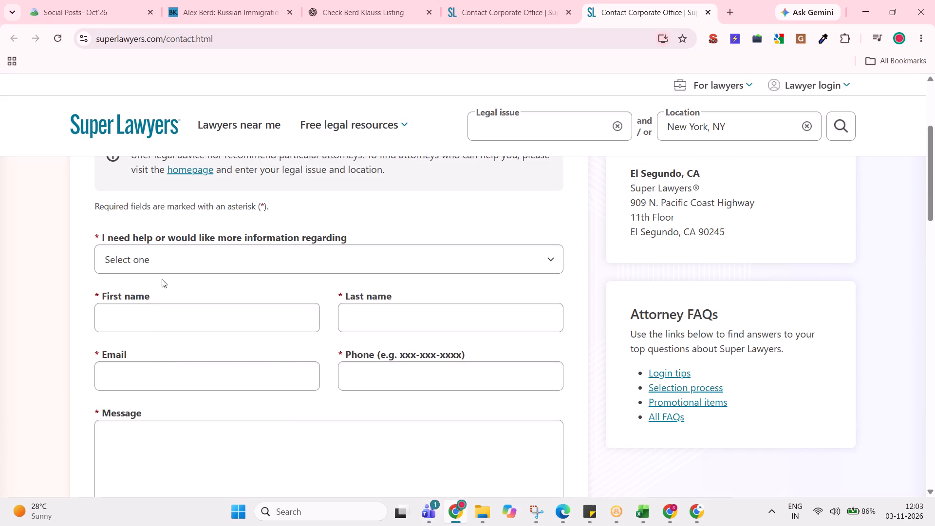
Set the contact form's inquiry topic to "Superlawyers.com access, profile changes, or help with my online products".
{"action": "left_click", "coordinate": [159, 250]}
{"action": "left_click", "coordinate": [168, 122]}
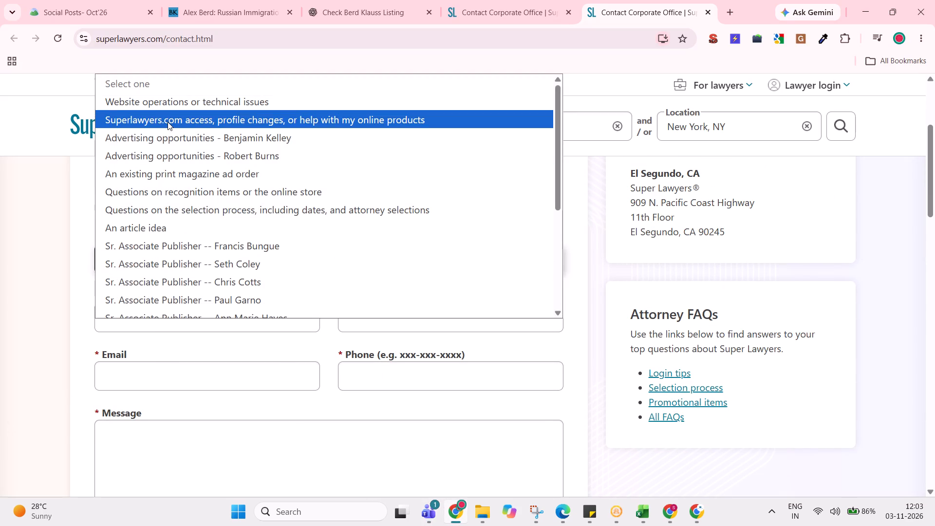
Copy the firm name "Berd & Klauss, PLLC" from the profile listing details in the All_Submission_Details_Berdklauss.com Word document.
{"action": "left_click", "coordinate": [184, 316]}
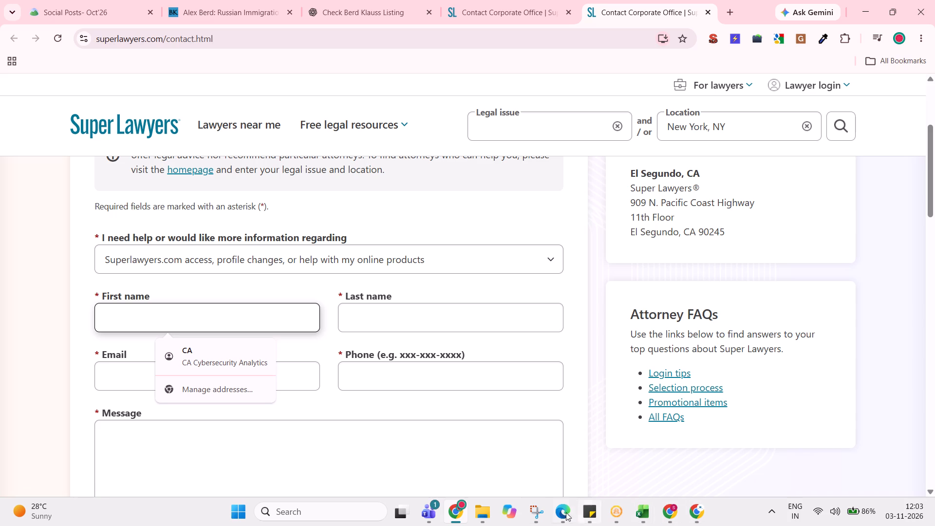
{"action": "left_click", "coordinate": [484, 518]}
{"action": "double_click", "coordinate": [266, 111]}
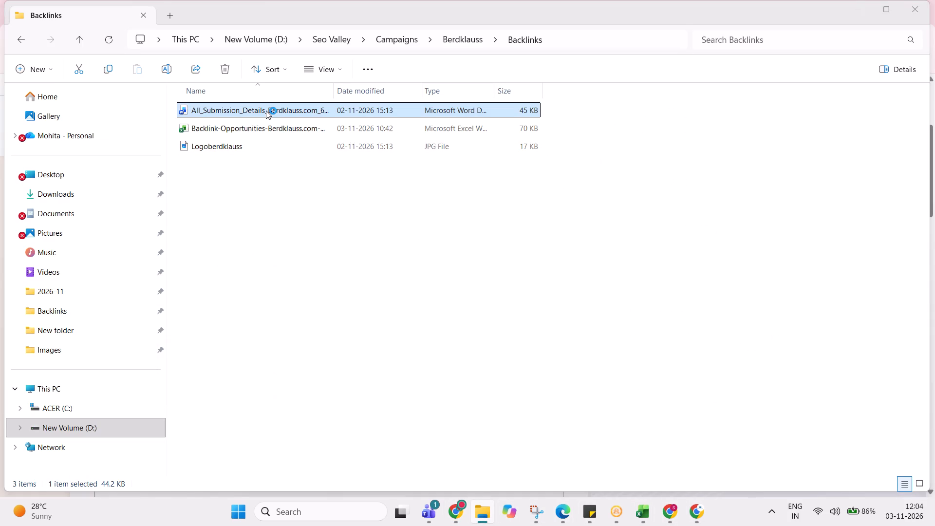
{"action": "scroll", "coordinate": [398, 307], "scroll_direction": "down", "scroll_amount": 20}
{"action": "scroll", "coordinate": [398, 307], "scroll_direction": "down", "scroll_amount": 1}
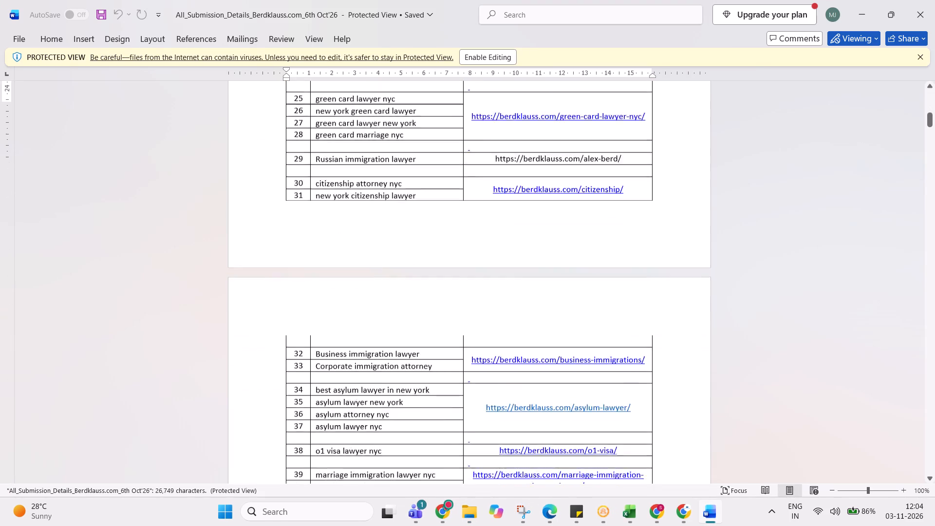
{"action": "scroll", "coordinate": [399, 319], "scroll_direction": "down", "scroll_amount": 13}
{"action": "scroll", "coordinate": [400, 327], "scroll_direction": "down", "scroll_amount": 13}
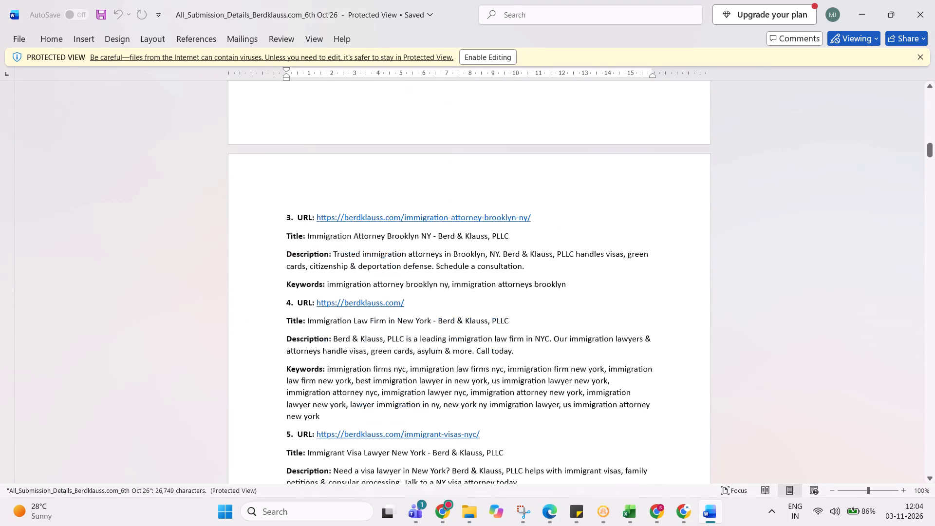
{"action": "scroll", "coordinate": [398, 327], "scroll_direction": "down", "scroll_amount": 10}
{"action": "scroll", "coordinate": [383, 329], "scroll_direction": "down", "scroll_amount": 13}
{"action": "scroll", "coordinate": [380, 338], "scroll_direction": "down", "scroll_amount": 13}
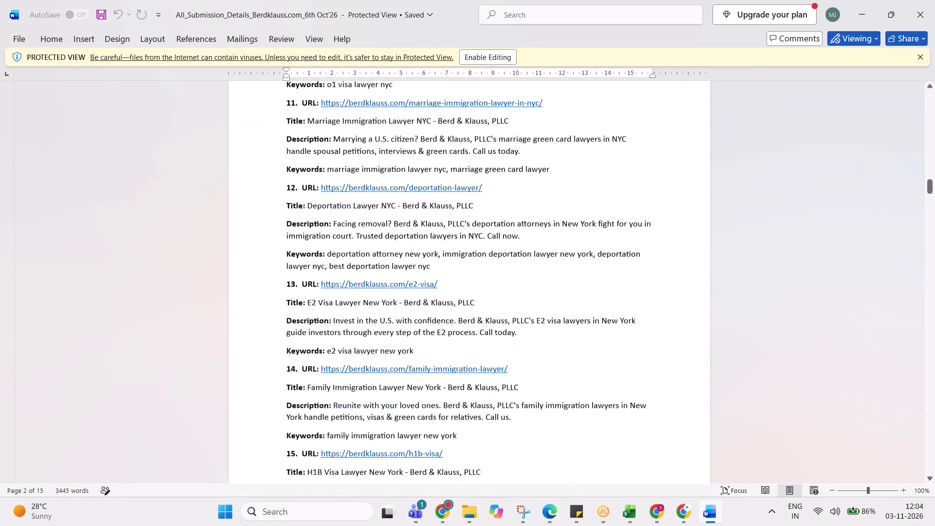
{"action": "scroll", "coordinate": [380, 341], "scroll_direction": "down", "scroll_amount": 17}
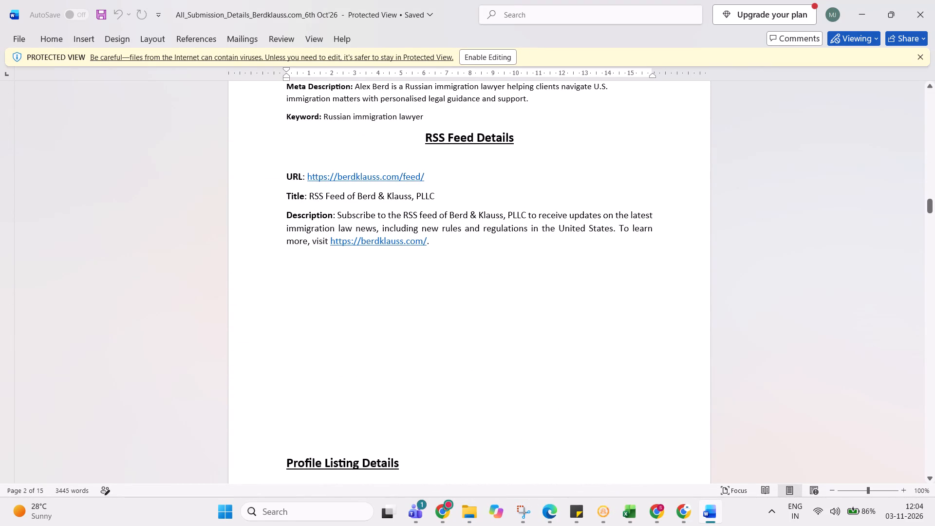
{"action": "scroll", "coordinate": [381, 338], "scroll_direction": "down", "scroll_amount": 9}
{"action": "left_click_drag", "start_coordinate": [382, 274], "coordinate": [260, 275]}
{"action": "key", "text": "ctrl+c"}
Back in Chrome, fill the contact form's first name with "Berd & Klauss" and the last name with "PLLC".
{"action": "key", "text": "alt+Tab"}
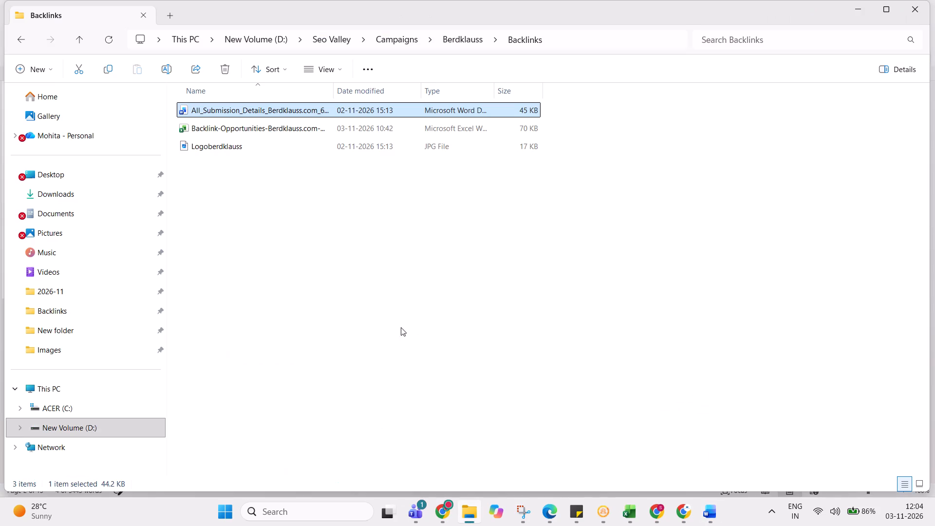
{"action": "left_click", "coordinate": [450, 518]}
{"action": "key", "text": "ctrl+v"}
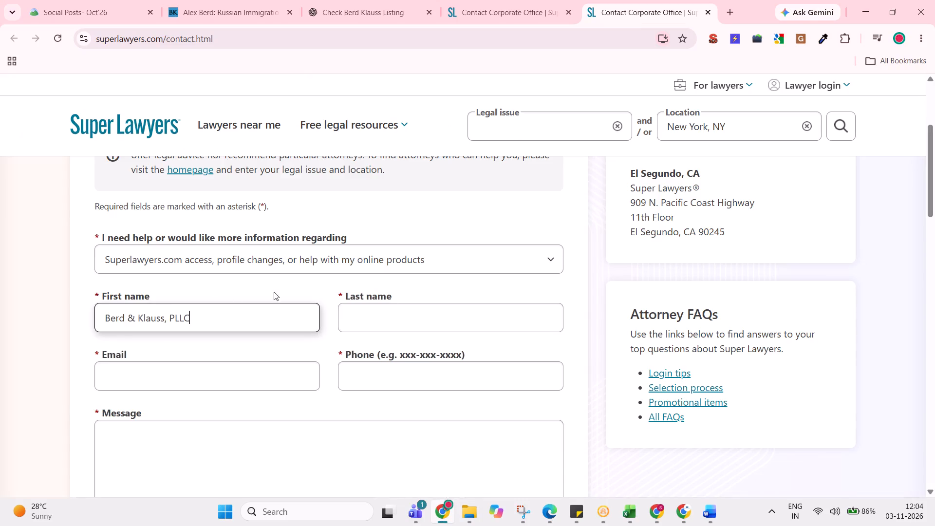
{"action": "left_click_drag", "start_coordinate": [203, 317], "coordinate": [164, 317]}
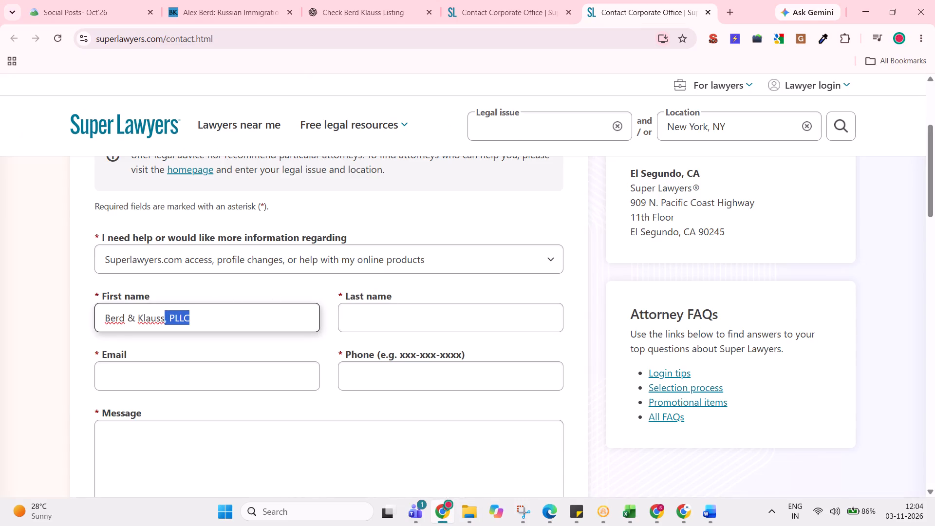
{"action": "key", "text": "ctrl+c"}
{"action": "left_click", "coordinate": [363, 318]}
{"action": "key", "text": "ctrl+v"}
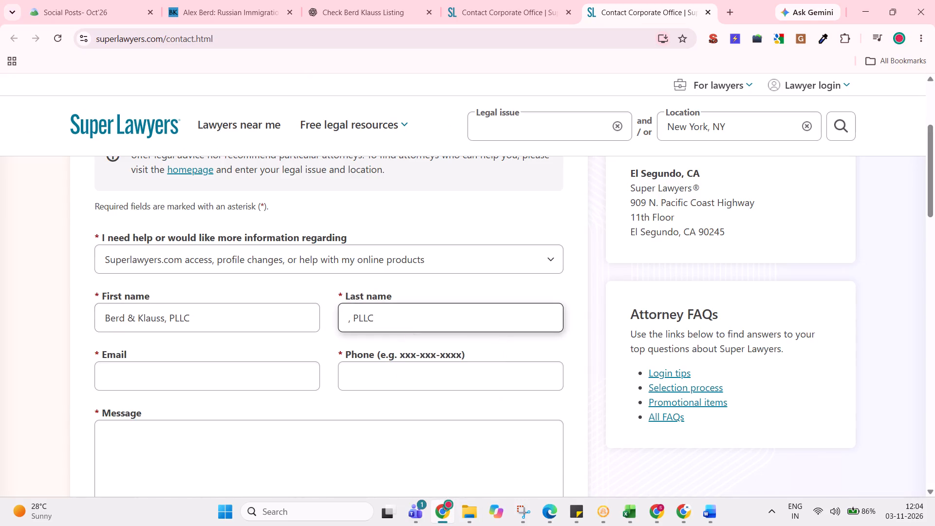
{"action": "left_click", "coordinate": [199, 319]}
{"action": "key", "text": "BackSpace"}
{"action": "key", "text": "BackSpace"}
{"action": "key", "text": "BackSpace"}
{"action": "key", "text": "BackSpace"}
{"action": "key", "text": "BackSpace"}
{"action": "key", "text": "BackSpace"}
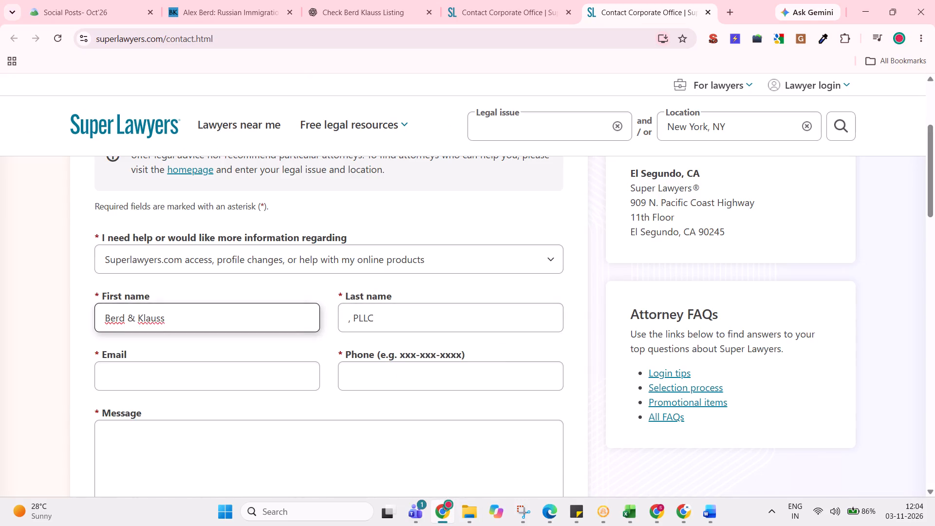
{"action": "left_click", "coordinate": [353, 321]}
{"action": "key", "text": "BackSpace"}
{"action": "key", "text": "BackSpace"}
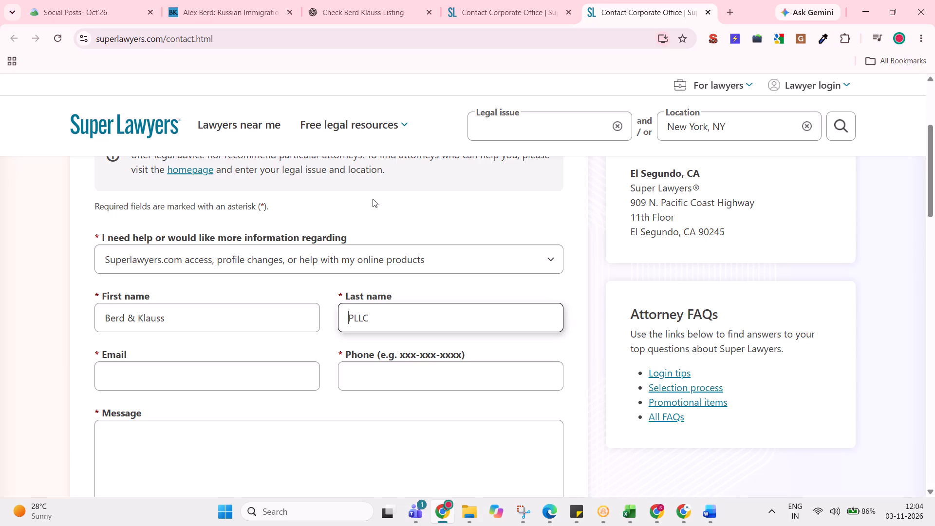
Copy the firm's email address from the profile listing details in the Word document into the contact form's Email field in Chrome.
{"action": "left_click", "coordinate": [115, 378]}
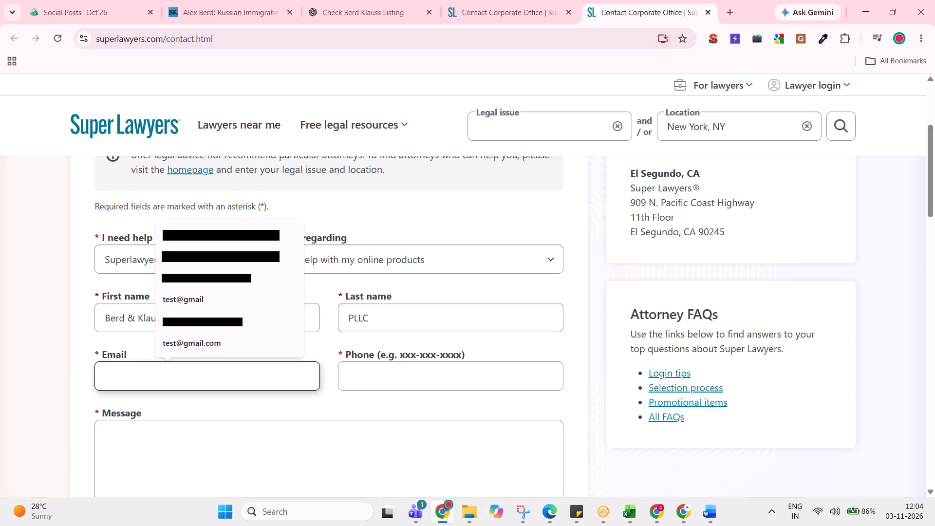
{"action": "left_click", "coordinate": [719, 515]}
{"action": "scroll", "coordinate": [379, 360], "scroll_direction": "down", "scroll_amount": 5}
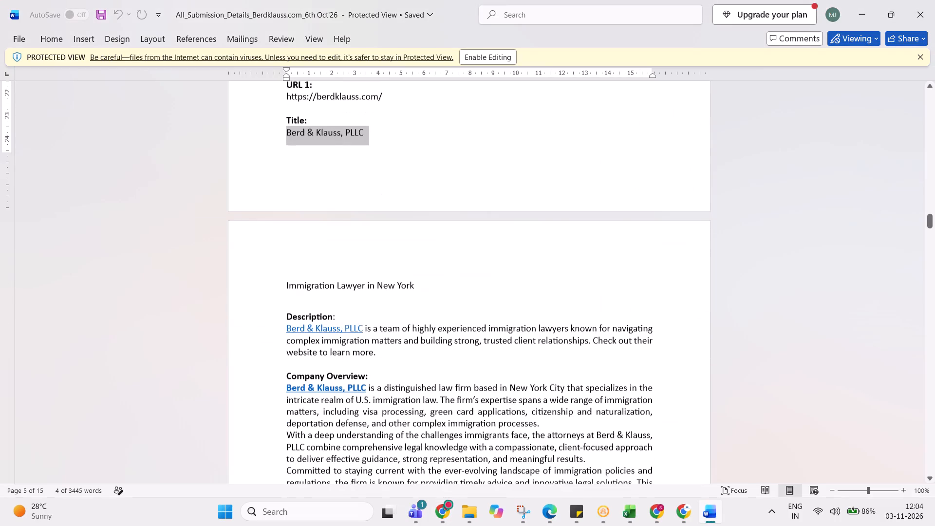
{"action": "scroll", "coordinate": [379, 360], "scroll_direction": "down", "scroll_amount": 6}
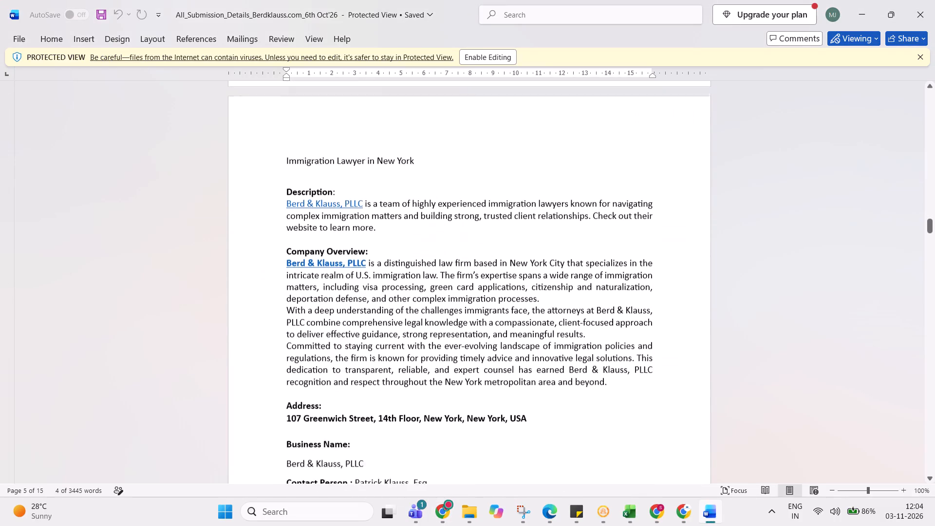
{"action": "scroll", "coordinate": [379, 360], "scroll_direction": "down", "scroll_amount": 6}
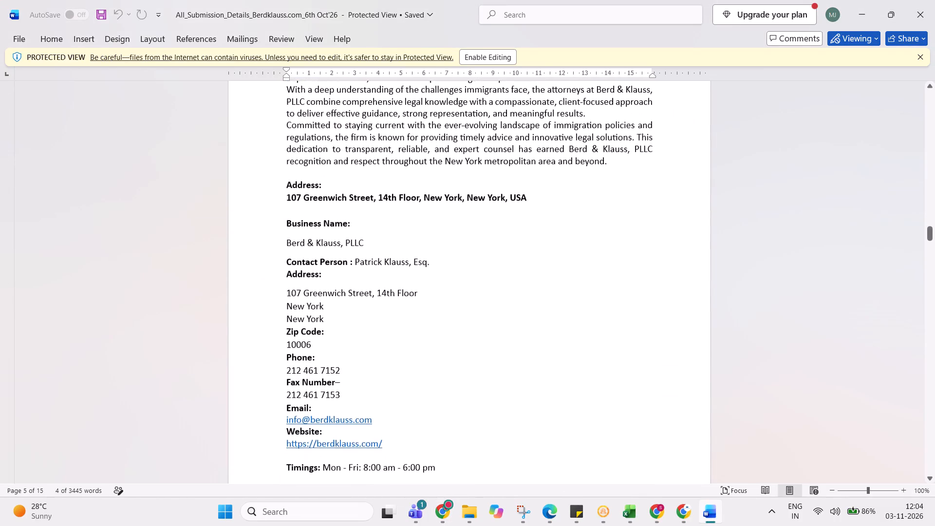
{"action": "scroll", "coordinate": [379, 362], "scroll_direction": "down", "scroll_amount": 1}
{"action": "left_click_drag", "start_coordinate": [388, 387], "coordinate": [283, 386]}
{"action": "key", "text": "ctrl+c"}
{"action": "key", "text": "alt+Tab"}
{"action": "key", "text": "ctrl+v"}
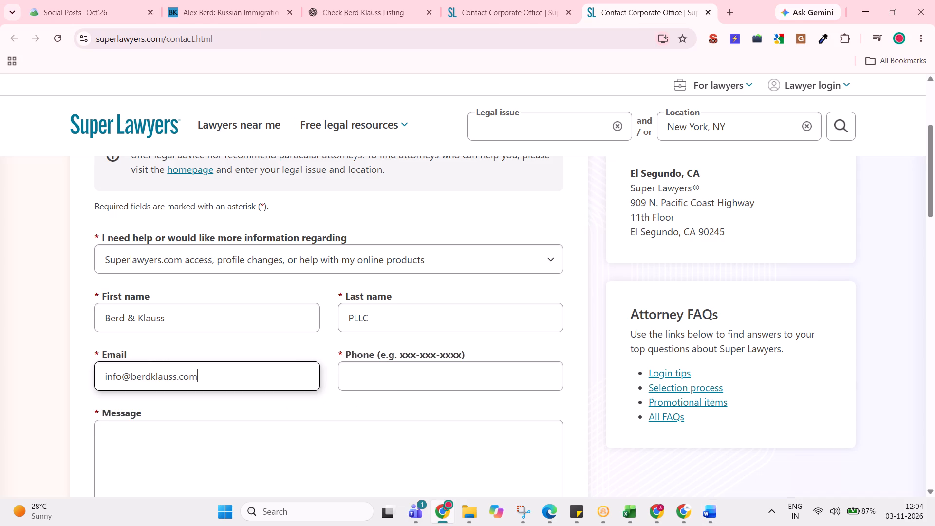
Copy the firm's phone number from the same Word listing details into the contact form's Phone field in Chrome.
{"action": "key", "text": "alt+Tab"}
{"action": "left_click_drag", "start_coordinate": [349, 336], "coordinate": [262, 331]}
{"action": "key", "text": "ctrl+c"}
{"action": "key", "text": "alt+Tab"}
{"action": "left_click", "coordinate": [381, 370]}
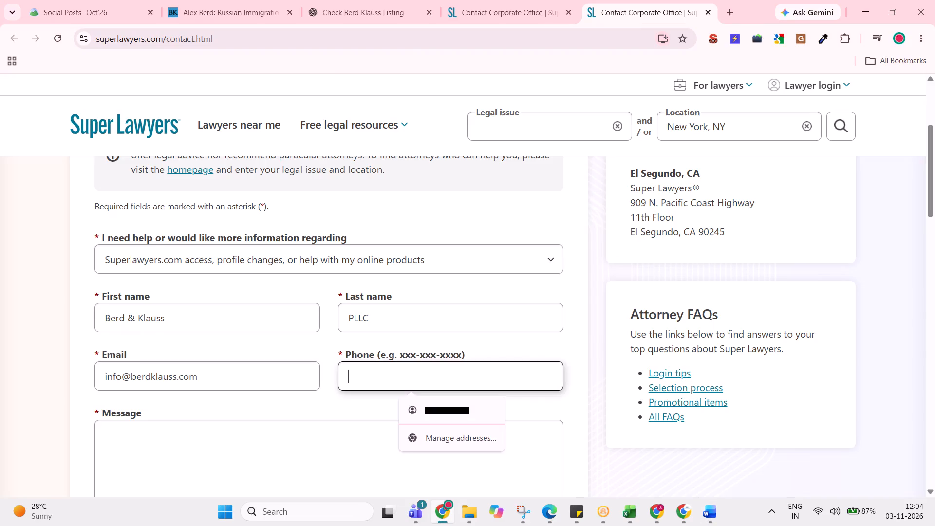
{"action": "key", "text": "ctrl+v"}
Copy the ChatGPT-drafted inquiry email, from "Hello Super Lawyers Team," through "Best regards,", into the contact form's Message field.
{"action": "scroll", "coordinate": [382, 371], "scroll_direction": "down", "scroll_amount": 2}
{"action": "left_click", "coordinate": [253, 325]}
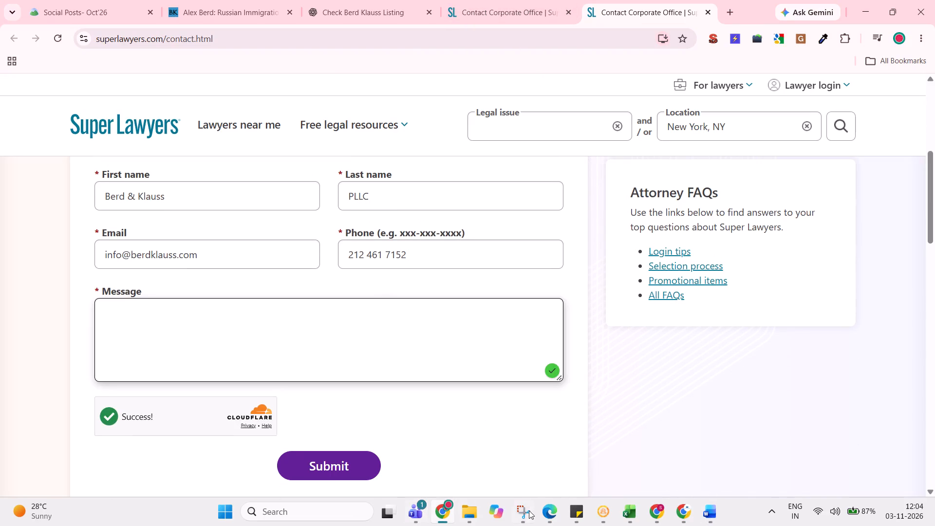
{"action": "left_click", "coordinate": [351, 2]}
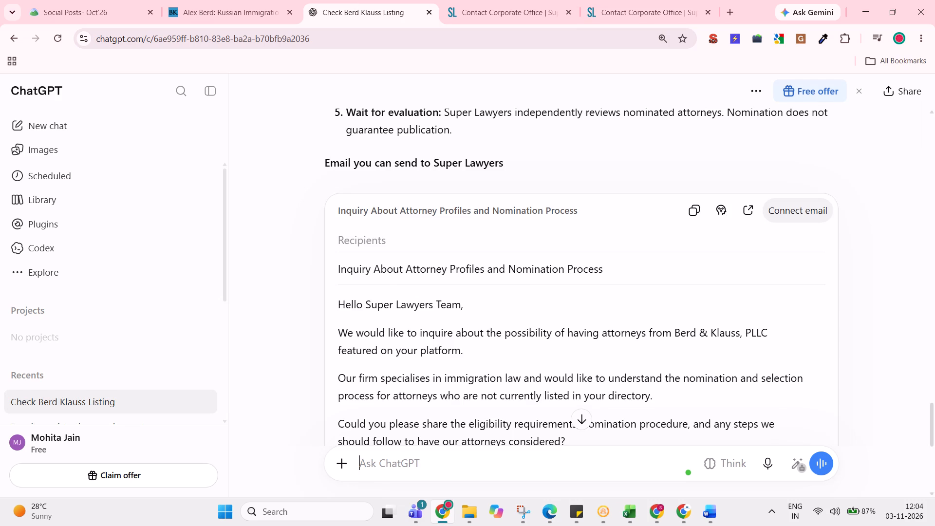
{"action": "scroll", "coordinate": [351, 308], "scroll_direction": "down", "scroll_amount": 1}
{"action": "left_click_drag", "start_coordinate": [339, 242], "coordinate": [346, 251]}
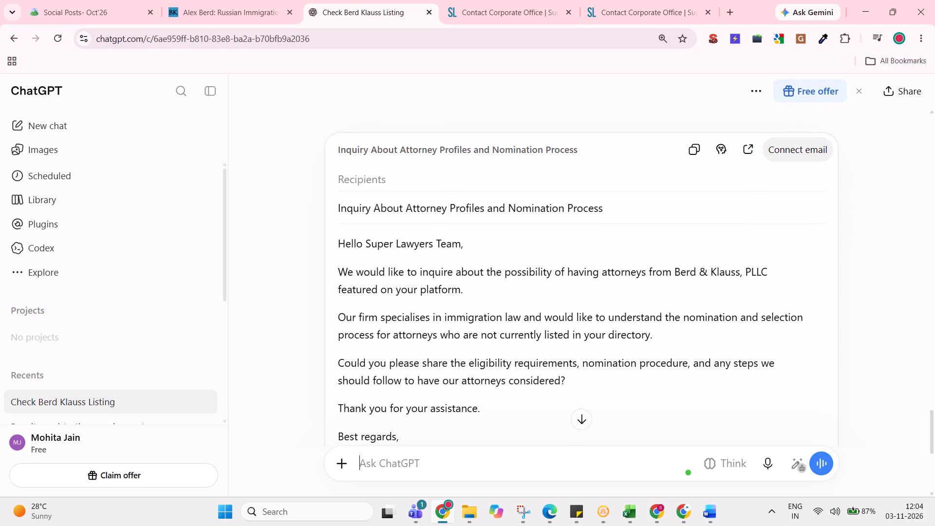
{"action": "left_click_drag", "start_coordinate": [346, 251], "coordinate": [478, 431]}
{"action": "key", "text": "ctrl+c"}
{"action": "left_click", "coordinate": [610, 10]}
{"action": "key", "text": "ctrl+v"}
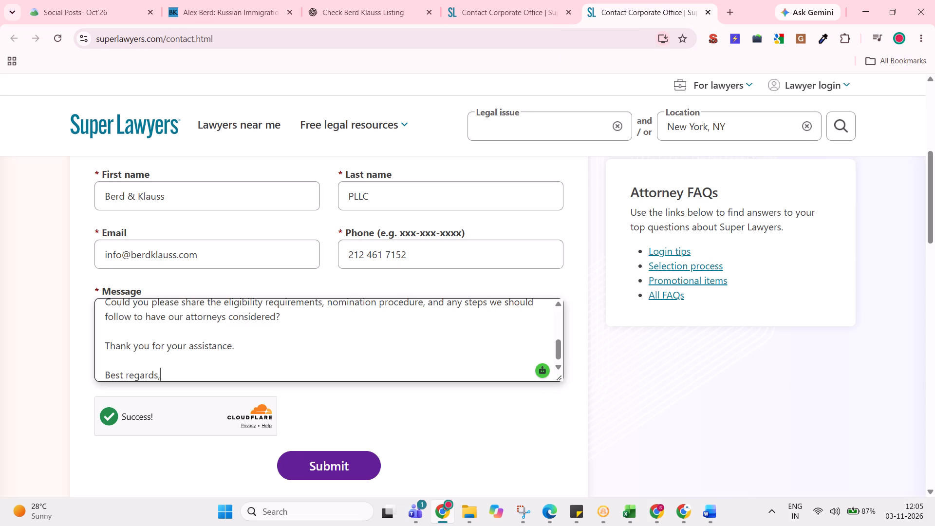
Add the signature "Berd & Klauss" on a new line below "Best regards," in the message, copying it from the first name.
{"action": "key", "text": "Return"}
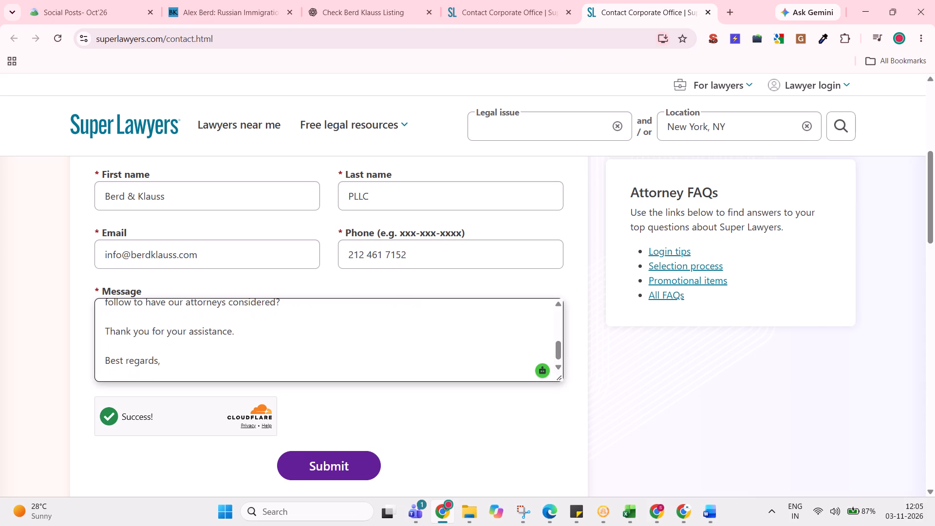
{"action": "left_click_drag", "start_coordinate": [192, 196], "coordinate": [77, 200]}
{"action": "key", "text": "ctrl+c"}
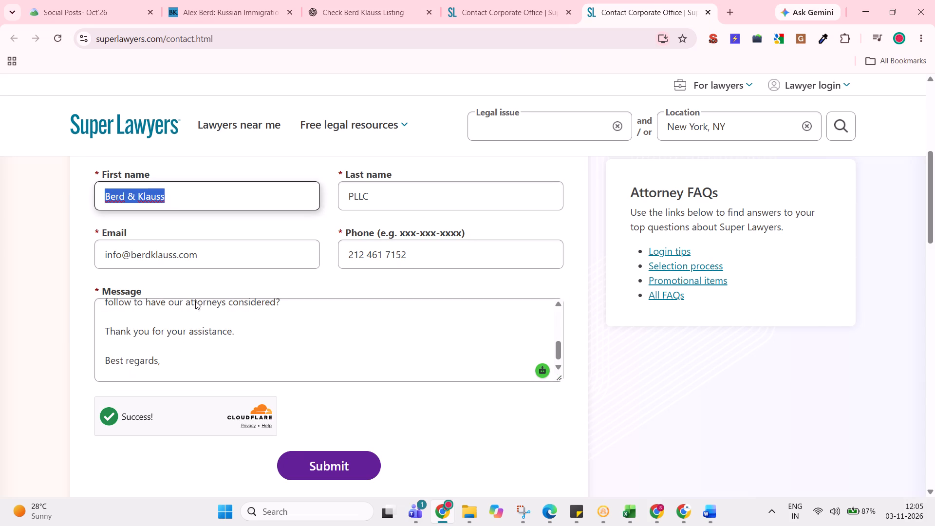
{"action": "left_click", "coordinate": [182, 378]}
{"action": "key", "text": "ctrl+v"}
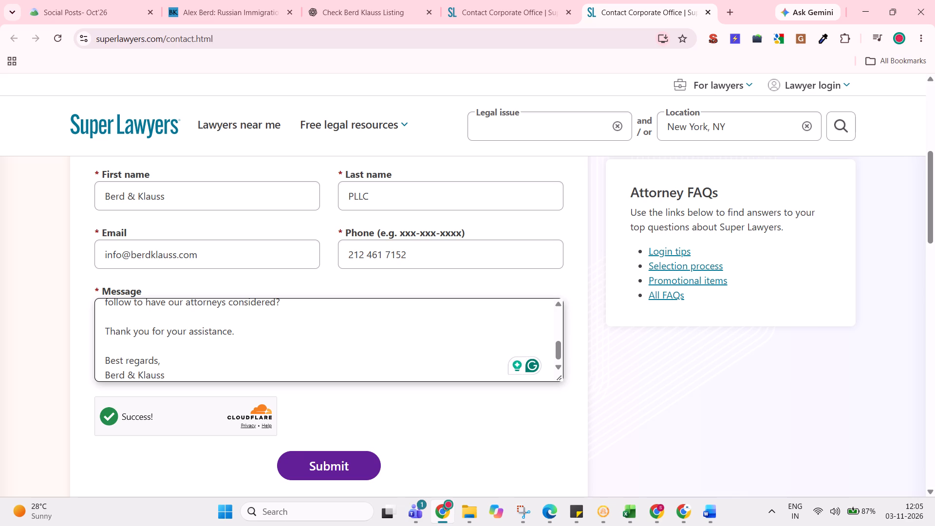
Complete the firm name in the message's sign-off as "Berd & Klauss, PLLC".
{"action": "type", "text": ", PLLC"}
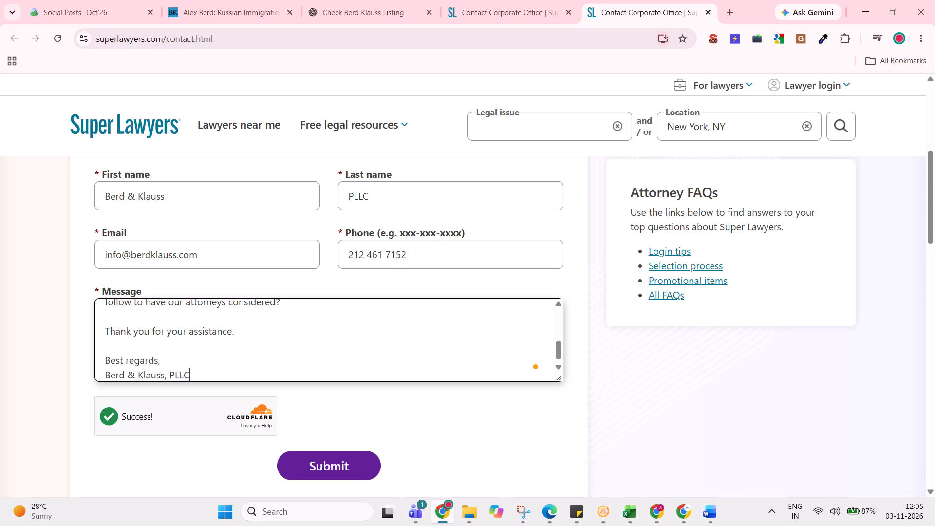
Accept the suggested rewording of the message's opening sentence to "inquire about featuring attorneys from Berd & Klauss, PLLC on your platform".
{"action": "scroll", "coordinate": [181, 343], "scroll_direction": "up", "scroll_amount": 3}
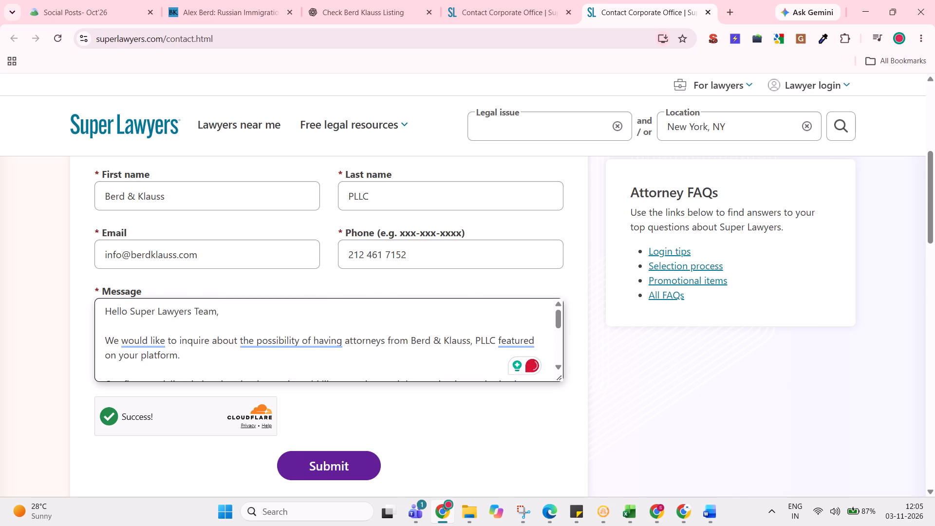
{"action": "left_click", "coordinate": [315, 414]}
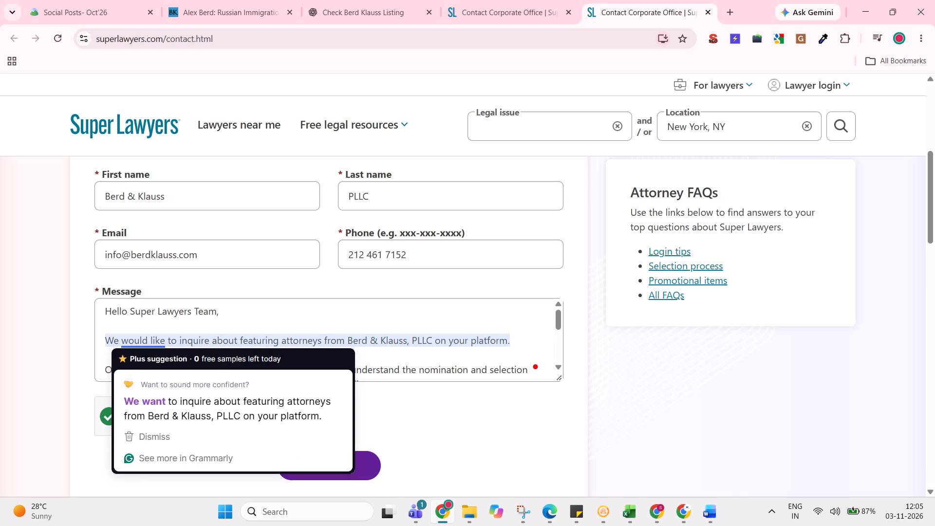
{"action": "left_click", "coordinate": [359, 319]}
Review the rest of the message and check the form's contact details against the footer of the Berd & Klauss website.
{"action": "scroll", "coordinate": [345, 348], "scroll_direction": "down", "scroll_amount": 1}
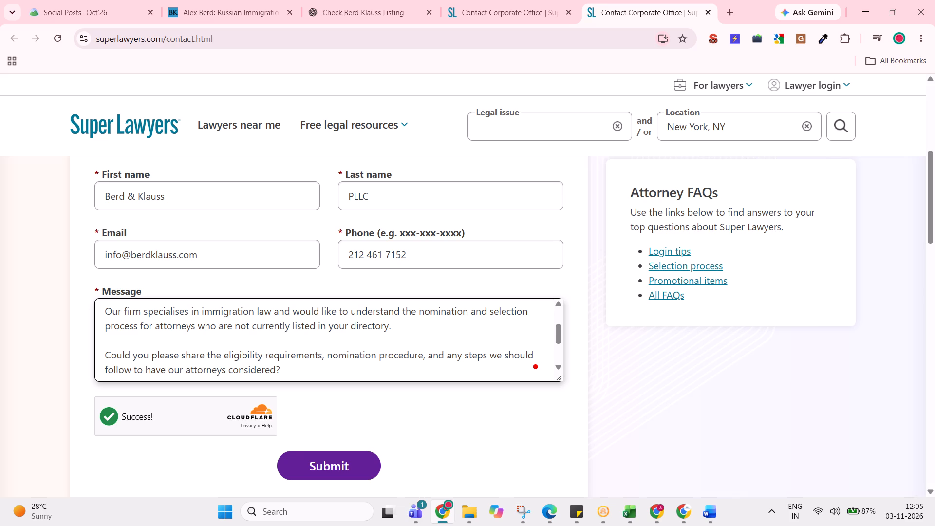
{"action": "scroll", "coordinate": [287, 348], "scroll_direction": "down", "scroll_amount": 2}
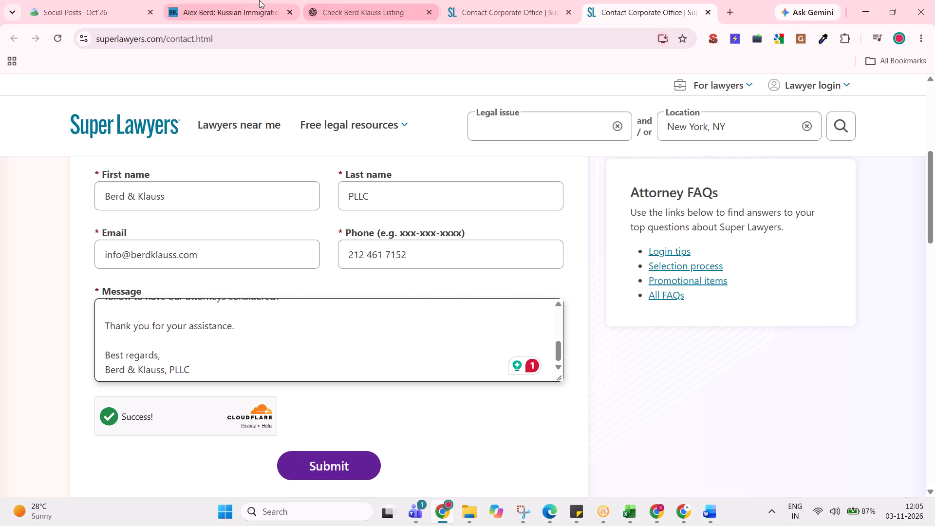
{"action": "left_click", "coordinate": [234, 0]}
{"action": "scroll", "coordinate": [459, 348], "scroll_direction": "down", "scroll_amount": 12}
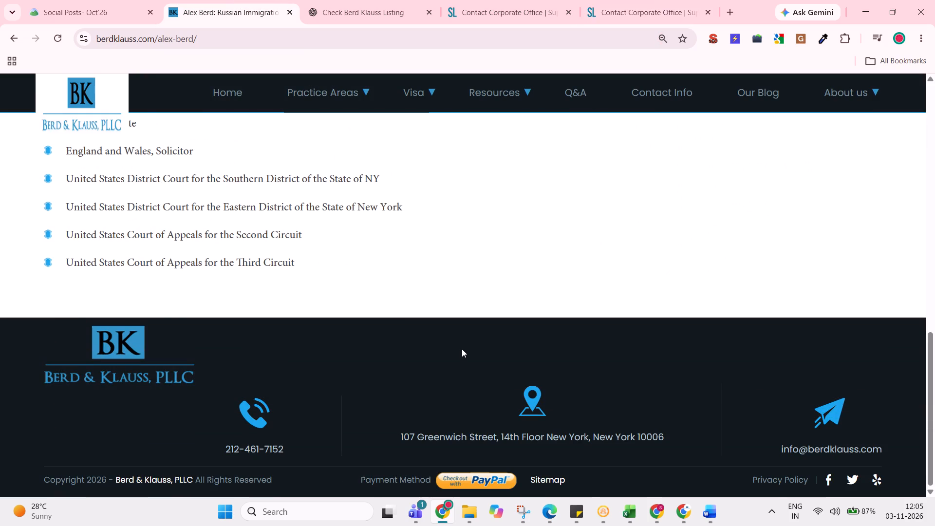
{"action": "scroll", "coordinate": [462, 349], "scroll_direction": "down", "scroll_amount": 3}
{"action": "left_click", "coordinate": [616, 0]}
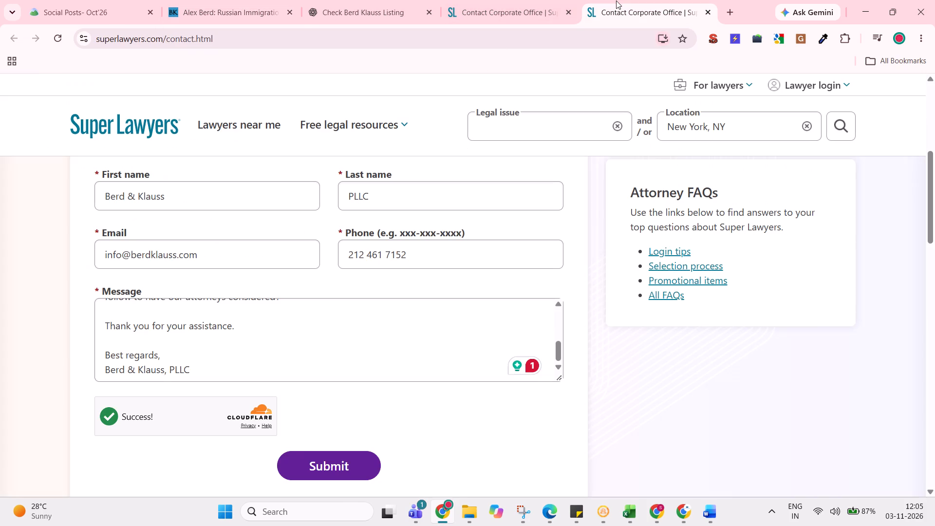
{"action": "left_click", "coordinate": [216, 0]}
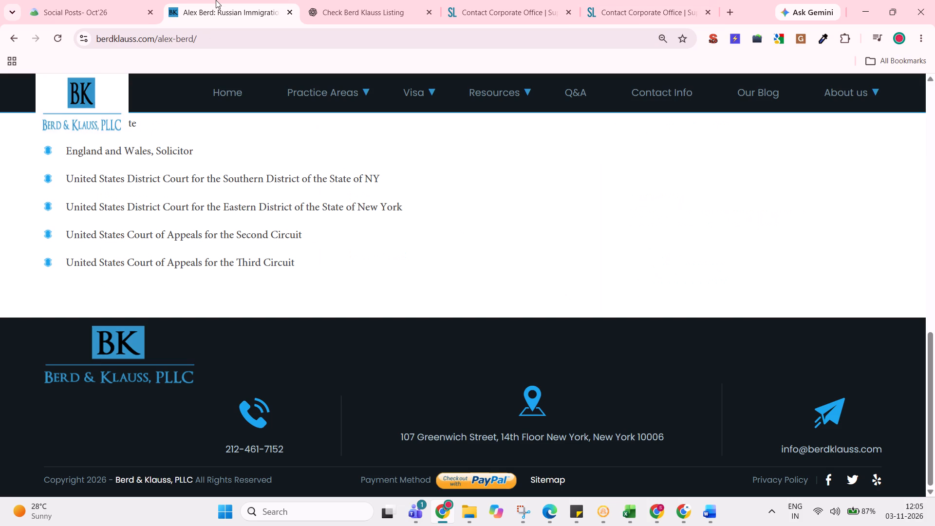
{"action": "left_click", "coordinate": [651, 1]}
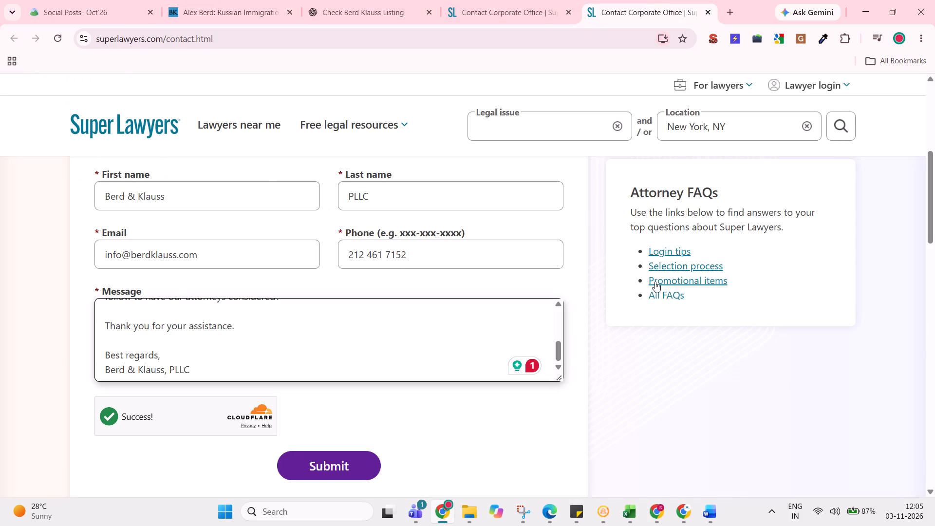
Open the Selection process link under Attorney FAQs in a new tab and examine the FAQ topics.
{"action": "right_click", "coordinate": [664, 268]}
{"action": "left_click", "coordinate": [692, 284]}
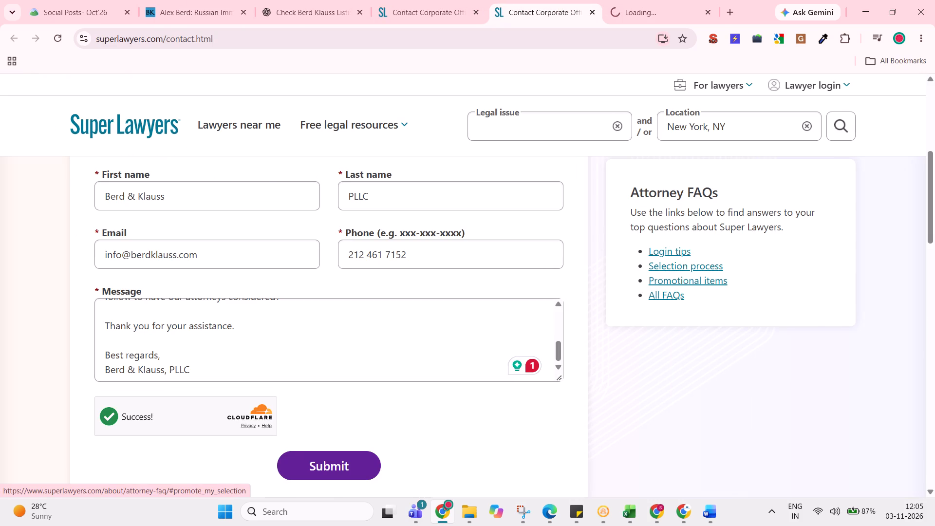
{"action": "left_click", "coordinate": [646, 0]}
{"action": "scroll", "coordinate": [633, 350], "scroll_direction": "up", "scroll_amount": 2}
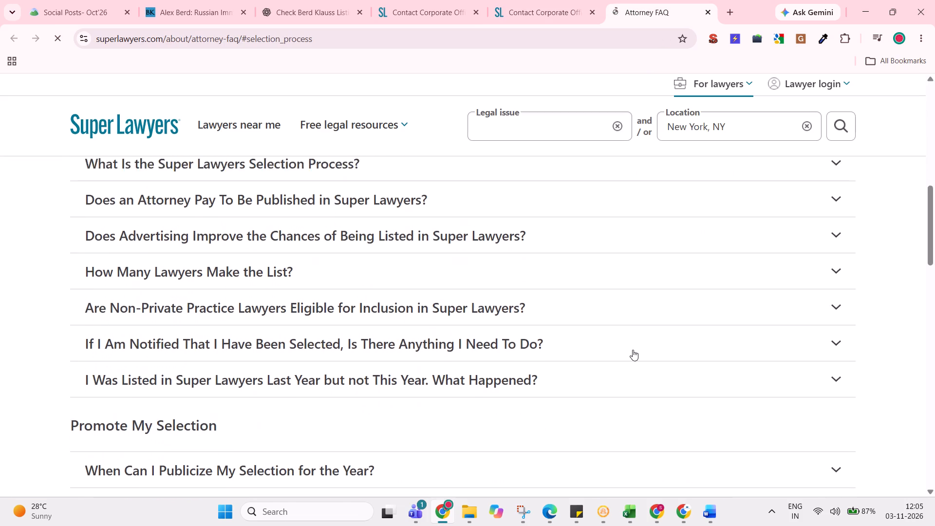
{"action": "scroll", "coordinate": [633, 351], "scroll_direction": "down", "scroll_amount": 20}
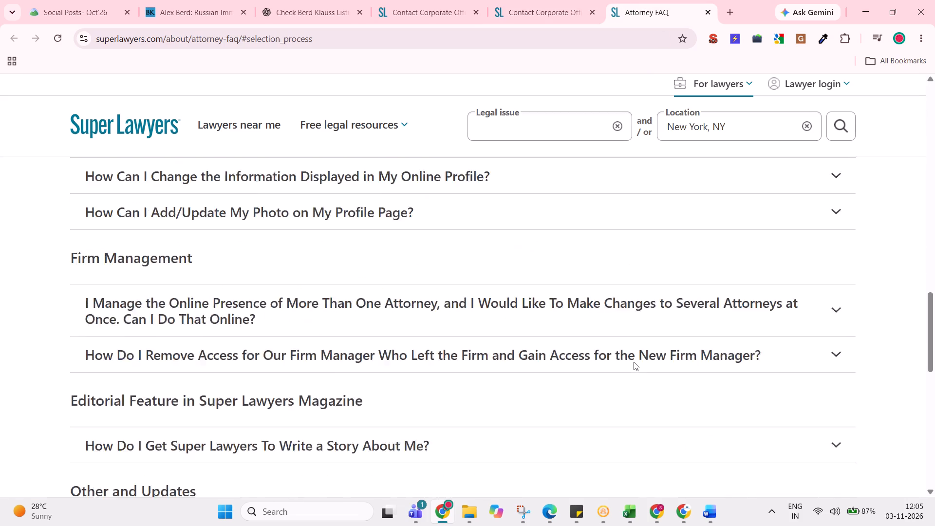
Return to the completed Super Lawyers contact form and submit it.
{"action": "left_click", "coordinate": [549, 0]}
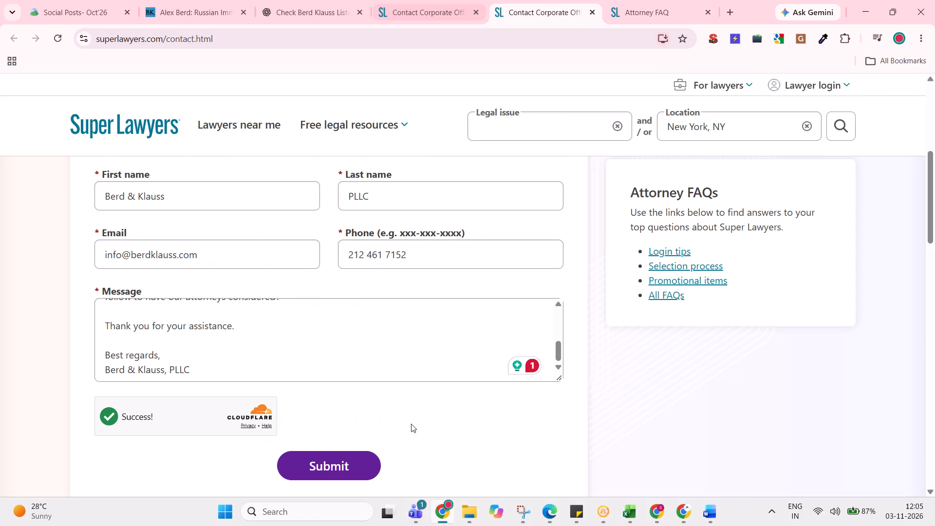
{"action": "left_click", "coordinate": [348, 463]}
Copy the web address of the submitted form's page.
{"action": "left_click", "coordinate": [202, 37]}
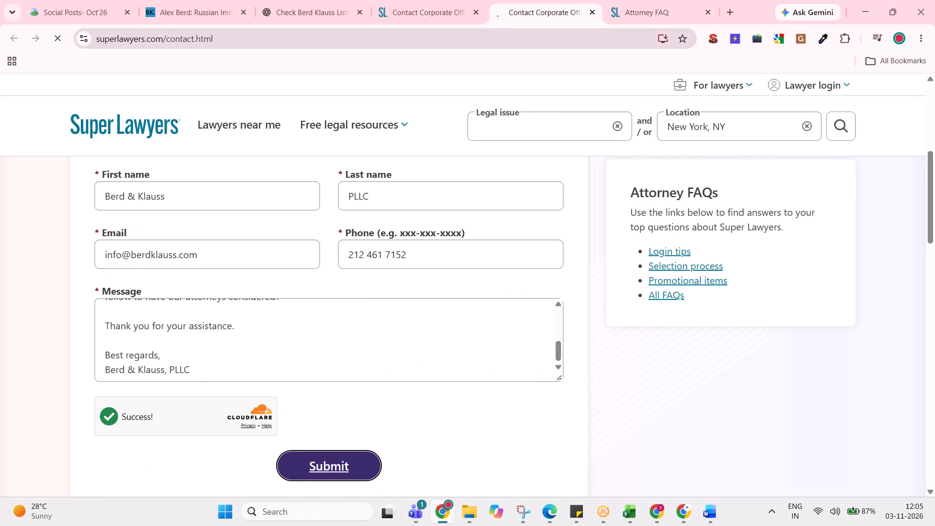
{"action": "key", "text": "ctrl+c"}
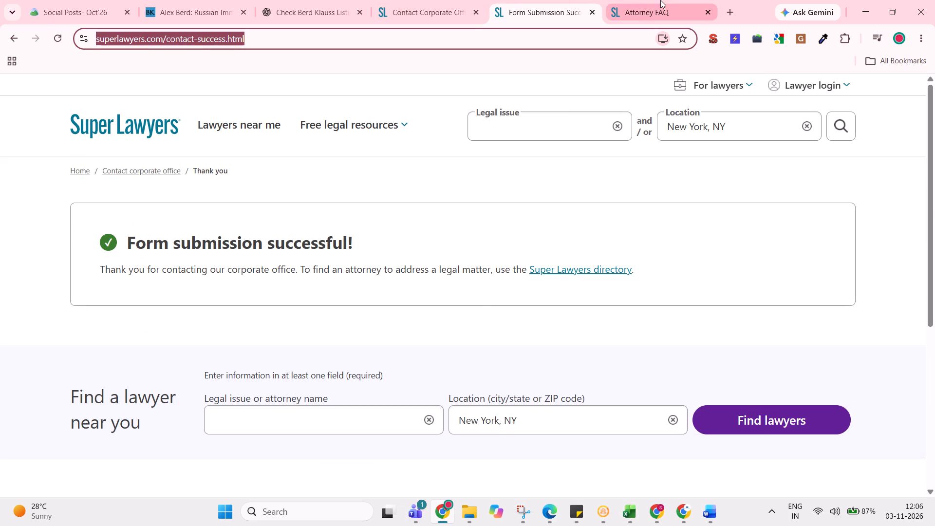
Open the footer's Contact corporate office link in a new tab and copy that page's web address.
{"action": "scroll", "coordinate": [413, 369], "scroll_direction": "down", "scroll_amount": 7}
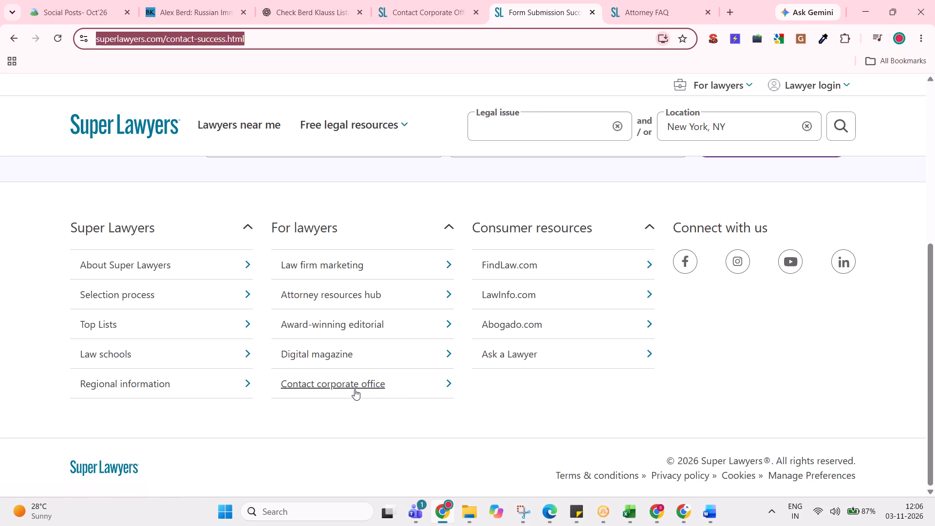
{"action": "right_click", "coordinate": [323, 384]}
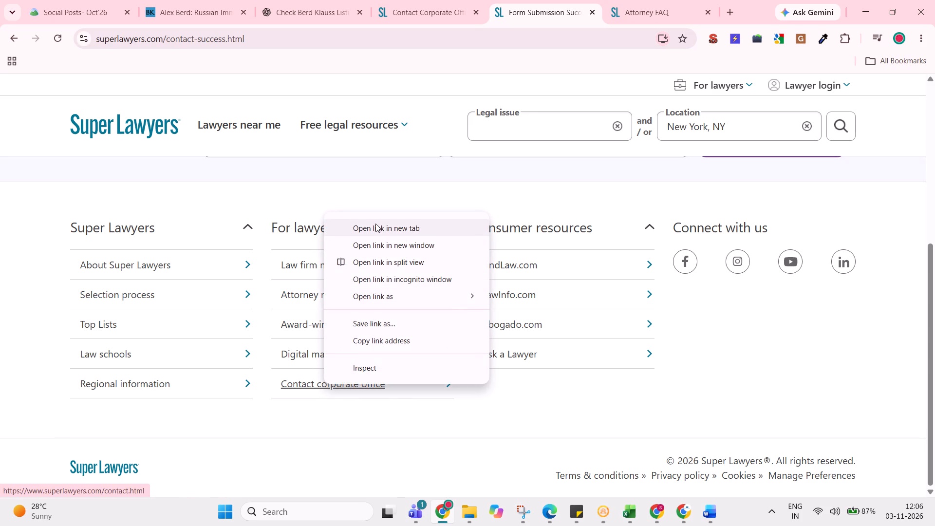
{"action": "left_click", "coordinate": [375, 224]}
{"action": "left_click", "coordinate": [682, 1]}
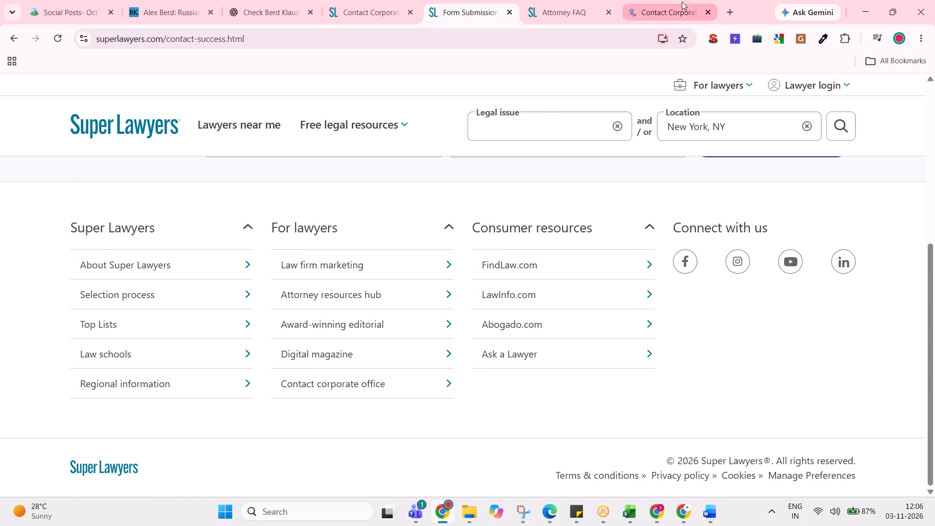
{"action": "left_click", "coordinate": [230, 42]}
{"action": "key", "text": "ctrl+c"}
{"action": "scroll", "coordinate": [418, 411], "scroll_direction": "down", "scroll_amount": 4}
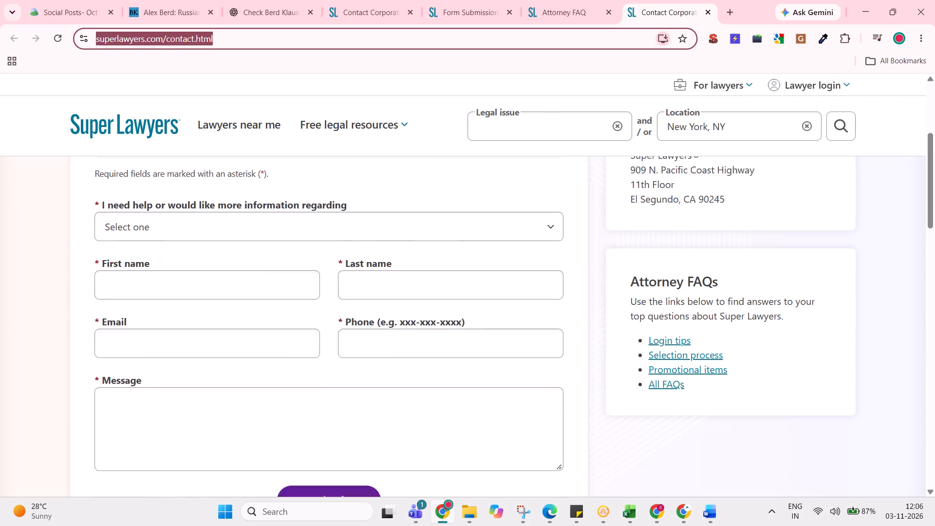
Switch to the backlink opportunities workbook in Excel, paste the copied contact page address into G44 for Super Lawyers, and save.
{"action": "left_click", "coordinate": [635, 513]}
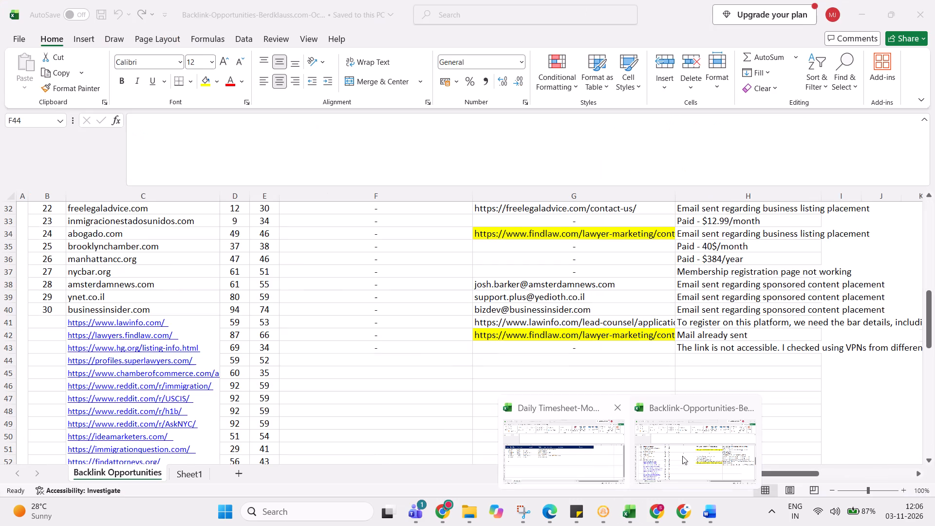
{"action": "left_click", "coordinate": [693, 456]}
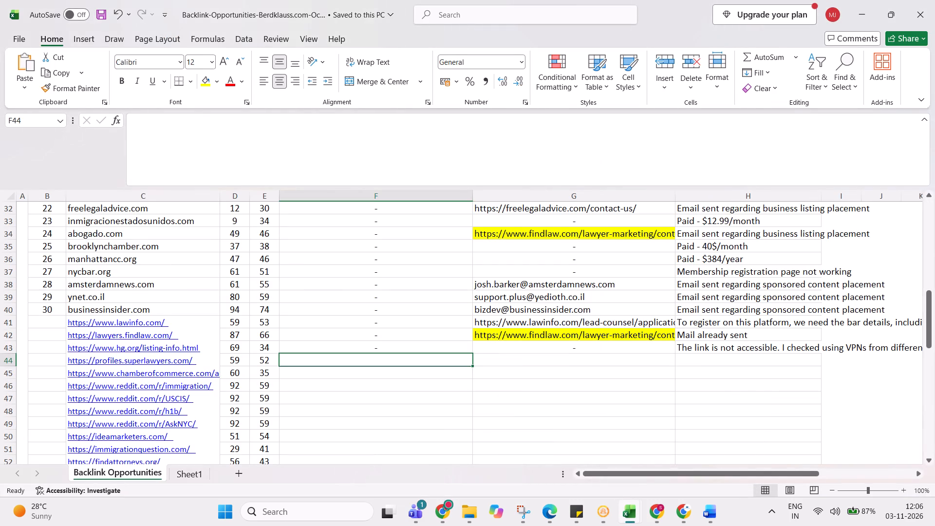
{"action": "left_click", "coordinate": [507, 359]}
{"action": "key", "text": "ctrl+v"}
{"action": "key", "text": "ctrl+s"}
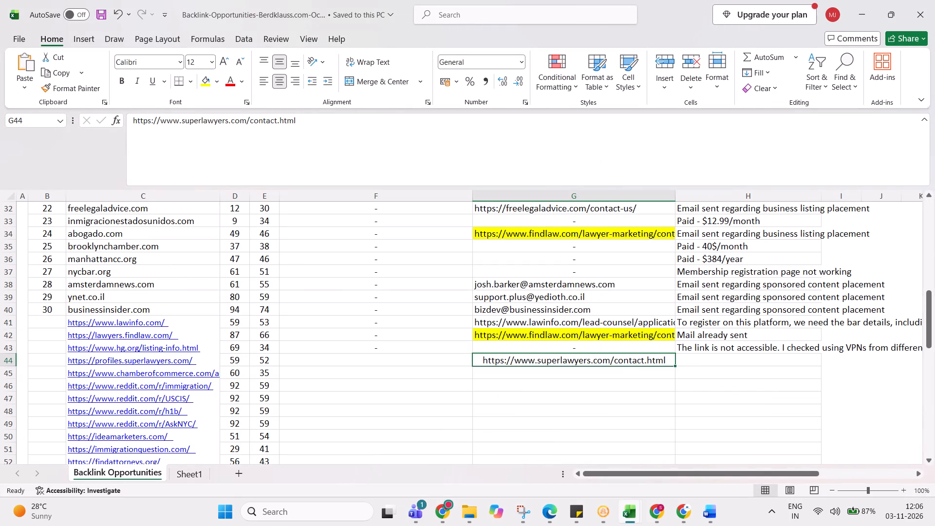
Reuse the businessinsider.com status in H44, reword it as "Email sent regarding attorney selection process", and save the workbook.
{"action": "left_click", "coordinate": [698, 310]}
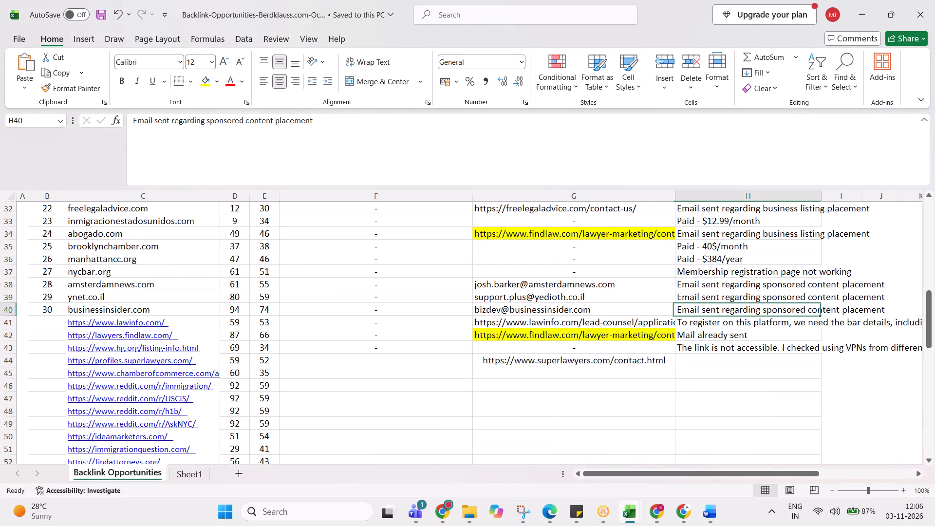
{"action": "key", "text": "ctrl+c"}
{"action": "left_click", "coordinate": [694, 358]}
{"action": "key", "text": "ctrl+v"}
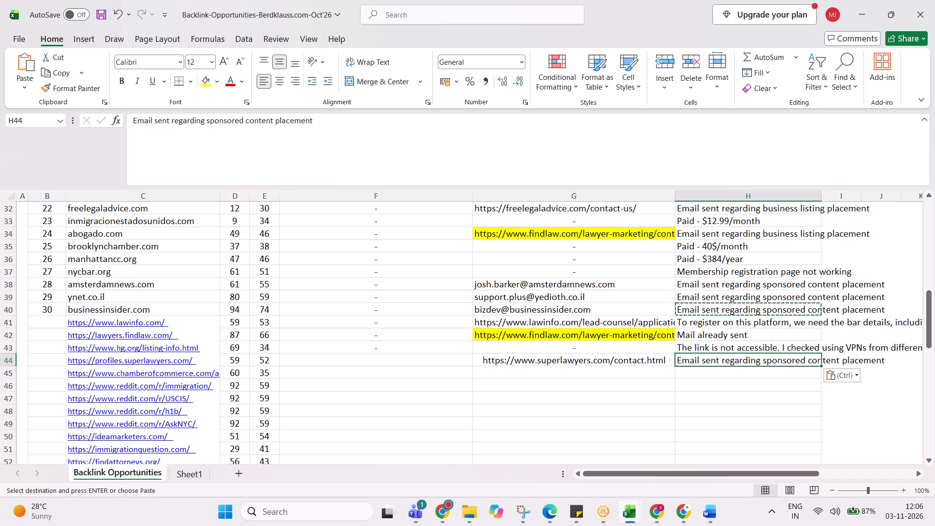
{"action": "double_click", "coordinate": [785, 363]}
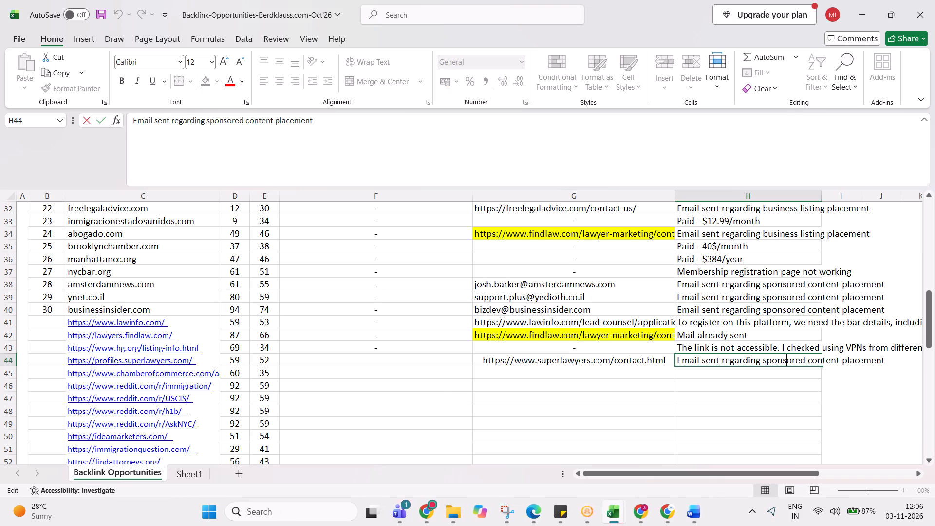
{"action": "left_click_drag", "start_coordinate": [764, 362], "coordinate": [889, 361]}
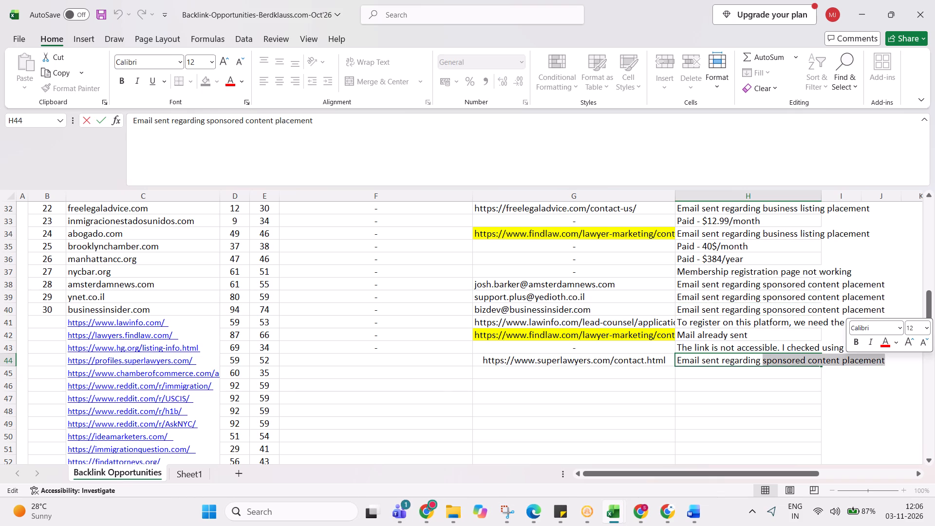
{"action": "type", "text": "Attorney"}
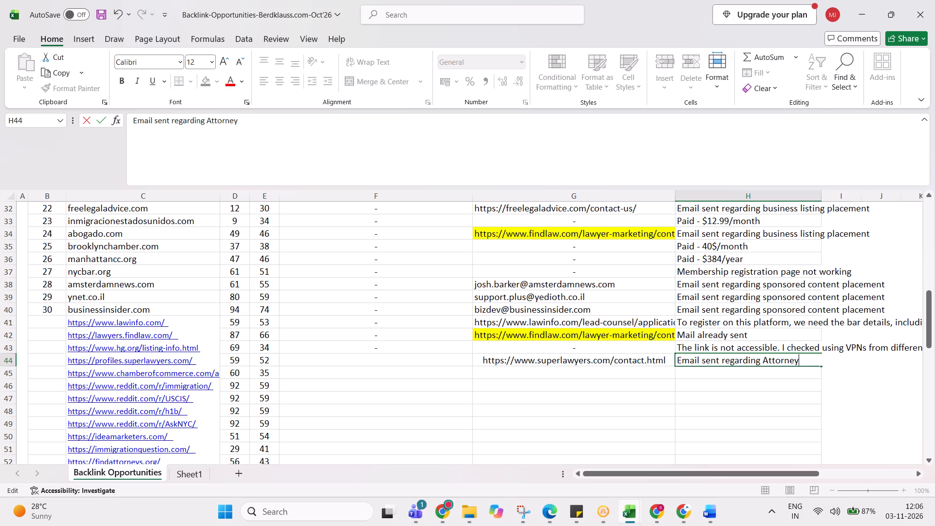
{"action": "key", "text": "space"}
{"action": "type", "text": "sel"}
{"action": "type", "text": "ection process"}
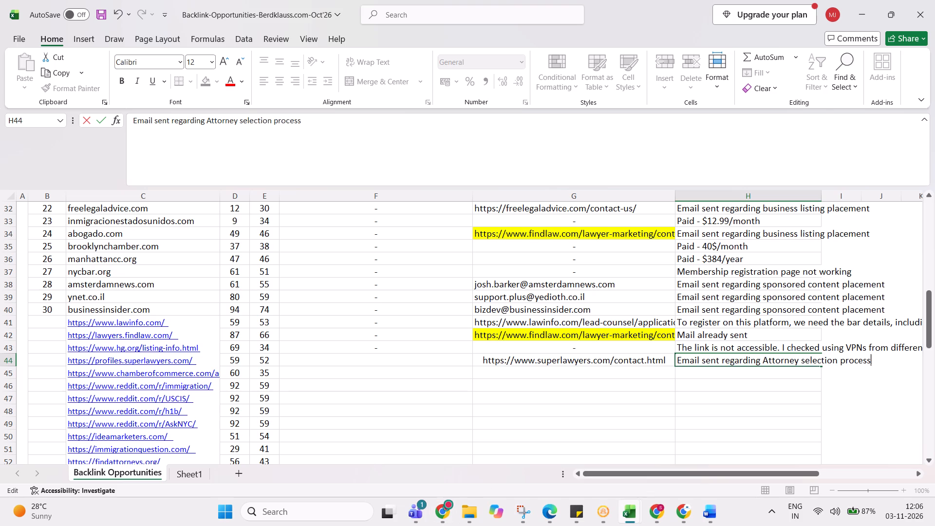
{"action": "left_click_drag", "start_coordinate": [768, 363], "coordinate": [764, 363]}
{"action": "key", "text": "a"}
{"action": "left_click", "coordinate": [773, 386]}
{"action": "key", "text": "ctrl+s"}
Fill the dash from F43 down into F44 for the Super Lawyers row.
{"action": "left_click", "coordinate": [393, 357]}
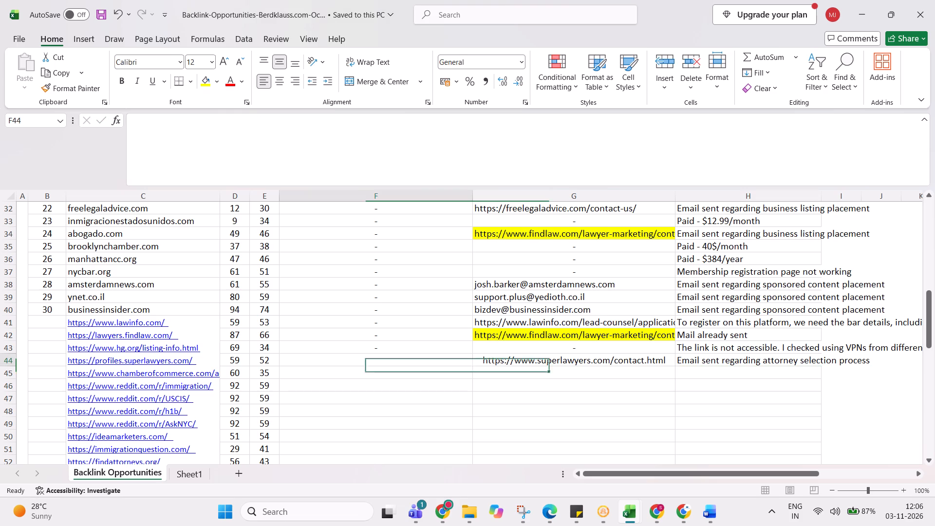
{"action": "left_click", "coordinate": [396, 348]}
{"action": "left_click_drag", "start_coordinate": [473, 353], "coordinate": [470, 363]}
{"action": "left_click", "coordinate": [387, 376]}
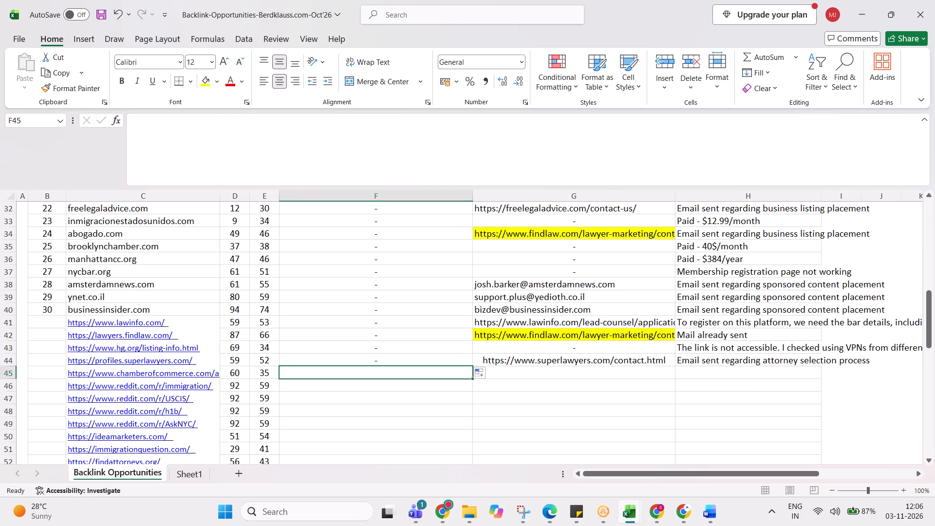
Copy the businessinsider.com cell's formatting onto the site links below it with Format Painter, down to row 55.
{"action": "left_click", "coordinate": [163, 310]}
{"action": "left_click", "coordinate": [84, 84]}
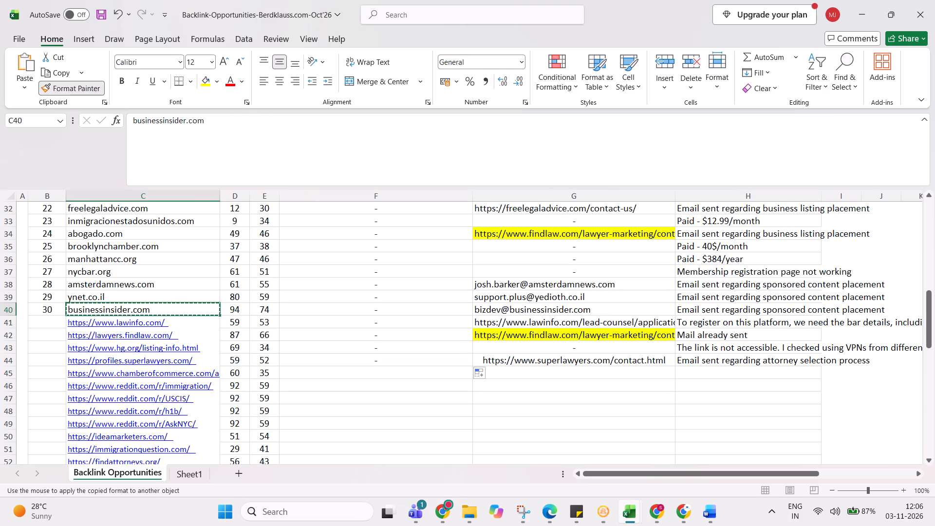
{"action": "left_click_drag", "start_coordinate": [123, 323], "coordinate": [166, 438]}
Continue the serial numbers in column B as a series from 31 in row 41 to 45 in row 55.
{"action": "left_click", "coordinate": [53, 247]}
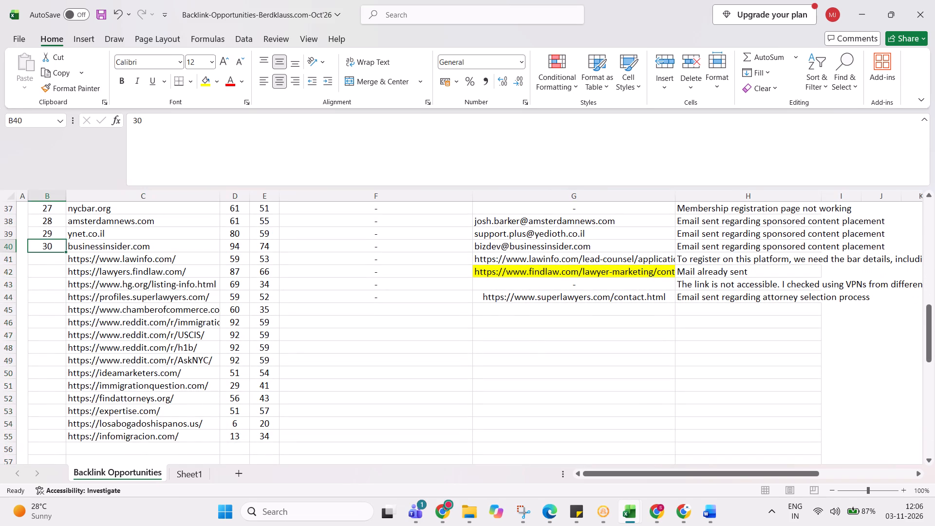
{"action": "left_click_drag", "start_coordinate": [65, 252], "coordinate": [68, 344]}
{"action": "left_click", "coordinate": [56, 241]}
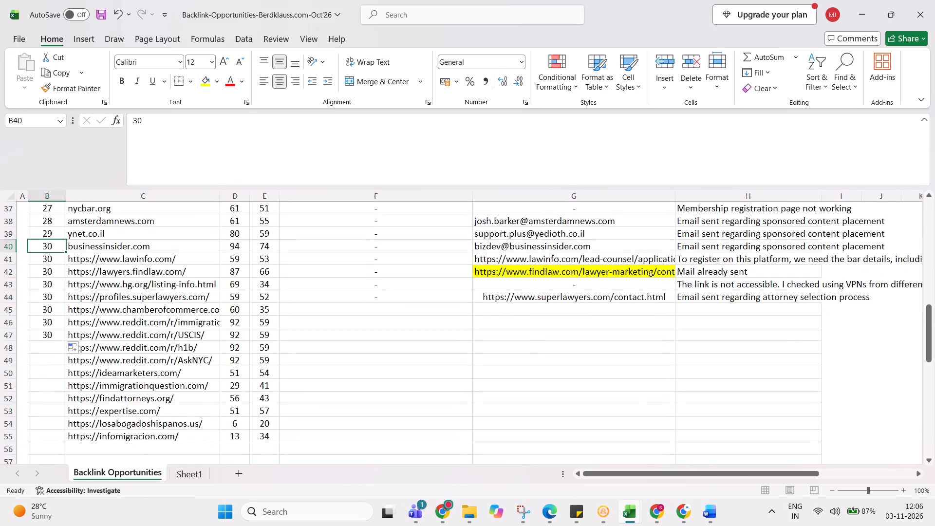
{"action": "left_click_drag", "start_coordinate": [64, 251], "coordinate": [65, 440]}
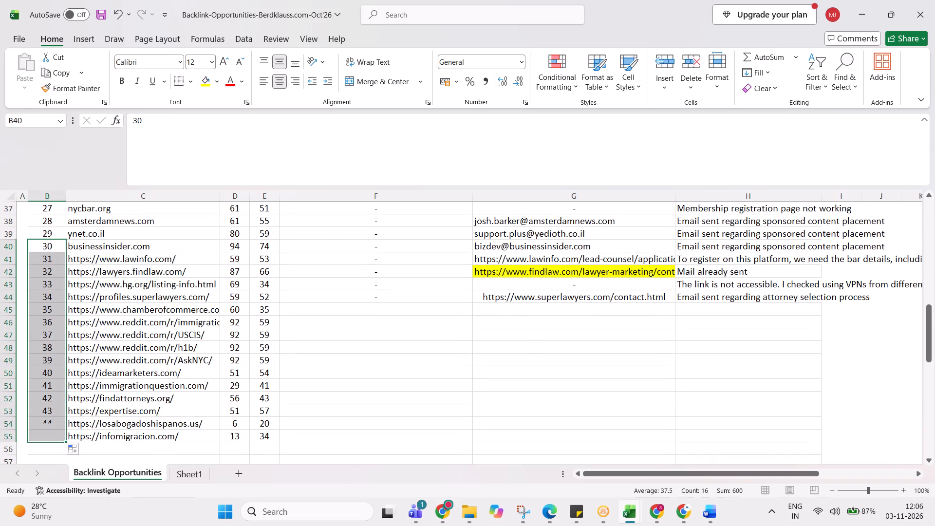
{"action": "left_click", "coordinate": [101, 383]}
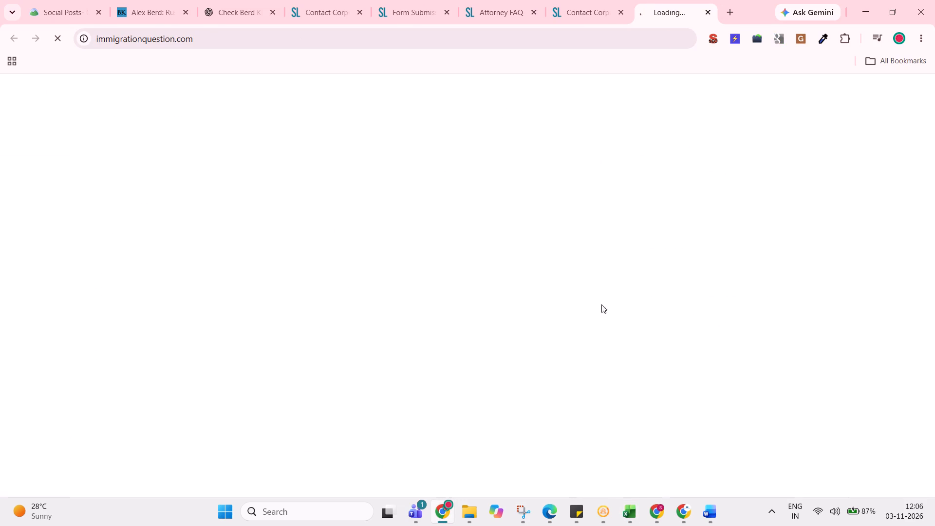
{"action": "key", "text": "alt+Tab"}
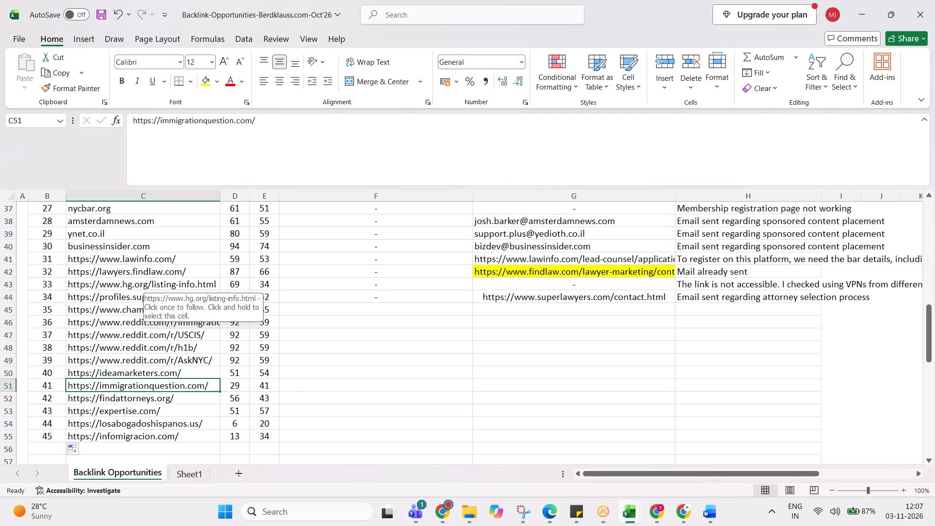
Remove the hyperlinks from the site addresses in C41:C55 and save the workbook.
{"action": "left_click_drag", "start_coordinate": [161, 257], "coordinate": [140, 433]}
{"action": "right_click", "coordinate": [140, 349]}
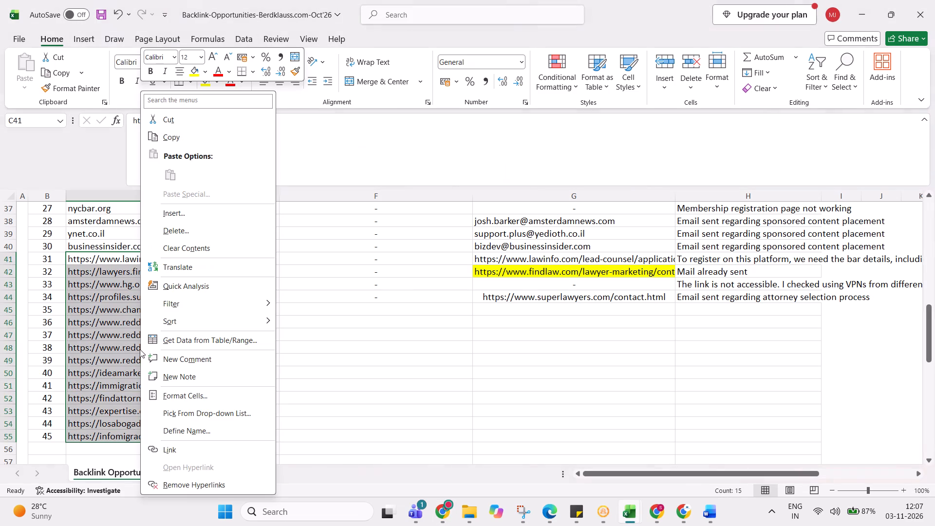
{"action": "left_click", "coordinate": [178, 481]}
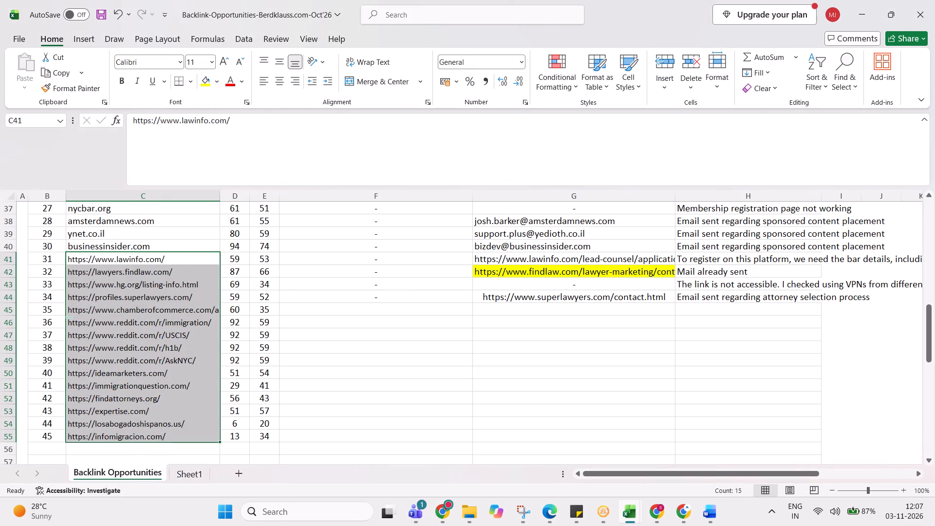
{"action": "left_click", "coordinate": [137, 244]}
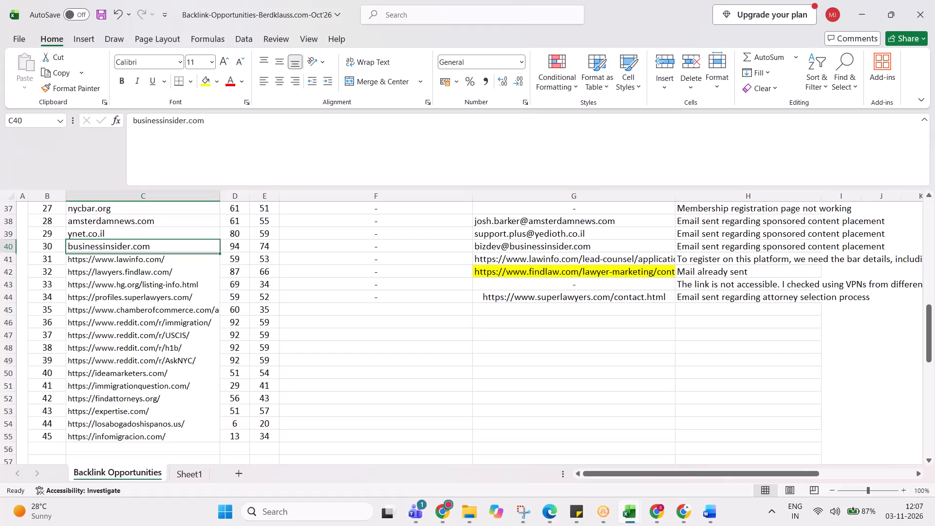
{"action": "left_click", "coordinate": [435, 301]}
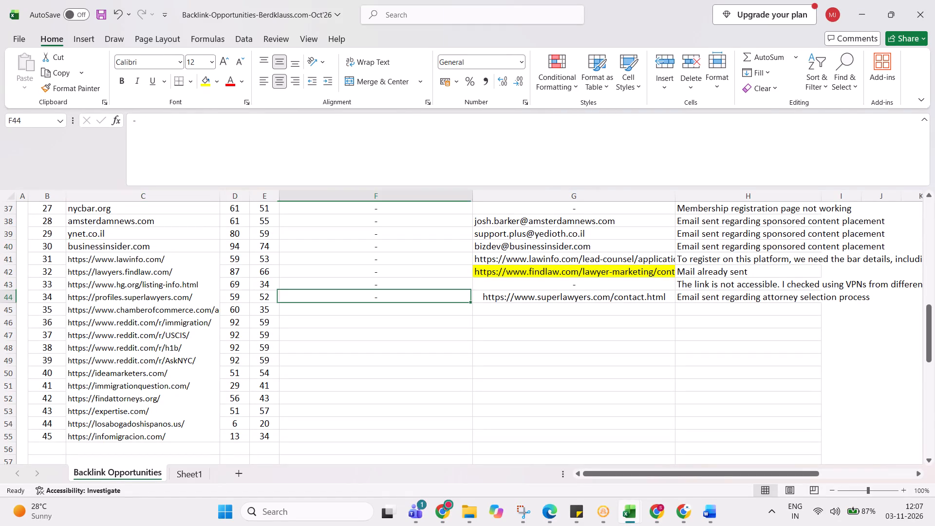
{"action": "key", "text": "ctrl+s"}
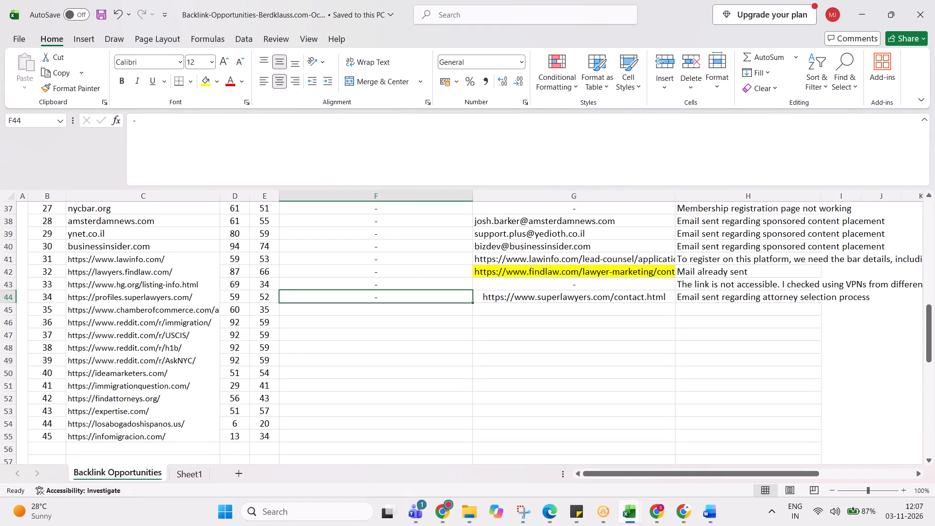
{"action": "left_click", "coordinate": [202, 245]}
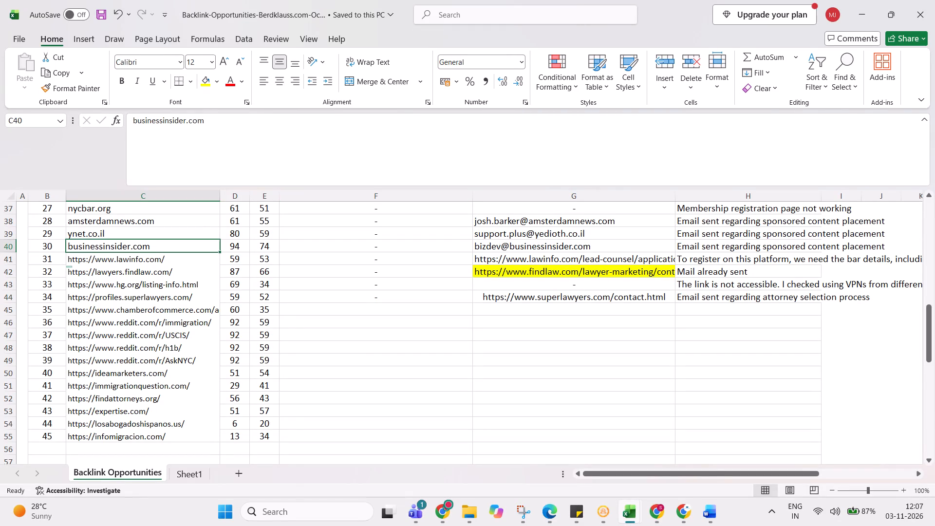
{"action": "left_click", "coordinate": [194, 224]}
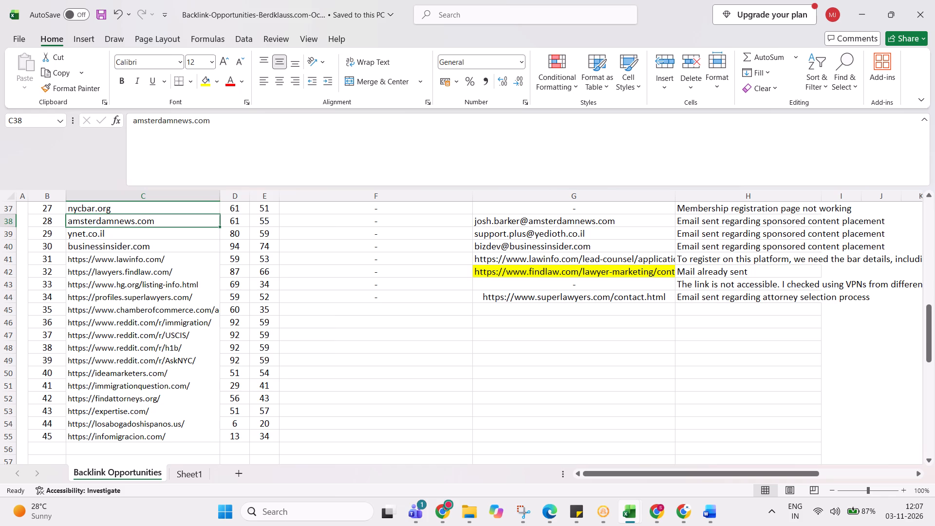
Copy the amsterdamnews.com cell's formatting onto the site addresses in C41:C55 with Format Painter and save the workbook.
{"action": "right_click", "coordinate": [194, 224]}
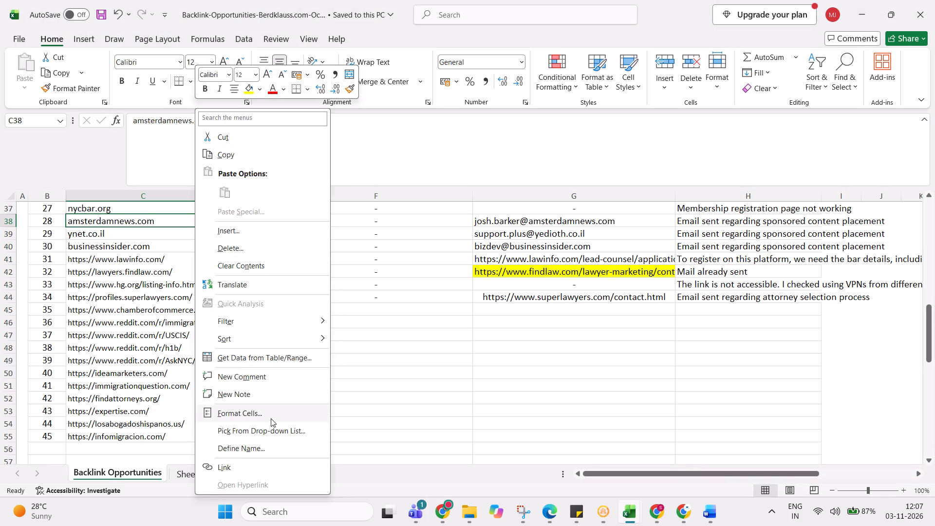
{"action": "left_click", "coordinate": [87, 91]}
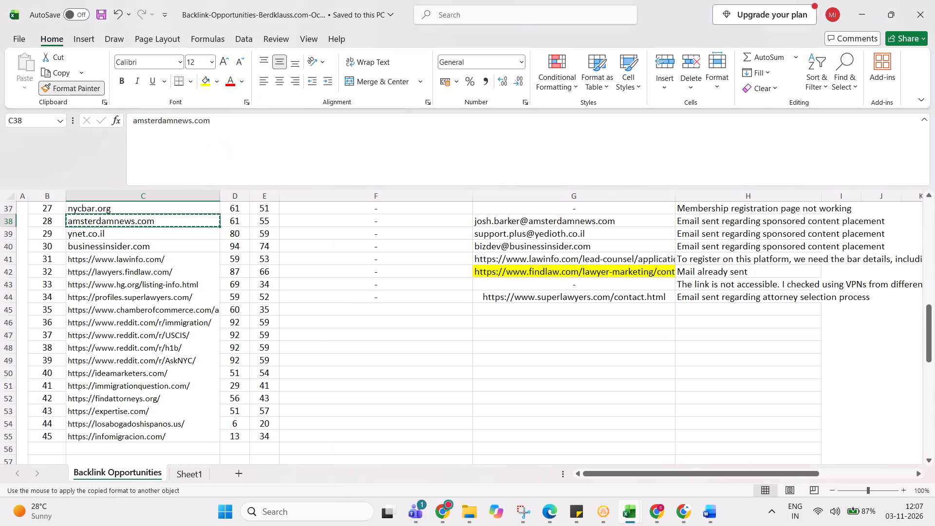
{"action": "left_click_drag", "start_coordinate": [151, 260], "coordinate": [133, 436]}
{"action": "left_click", "coordinate": [183, 311]}
{"action": "left_click", "coordinate": [193, 259]}
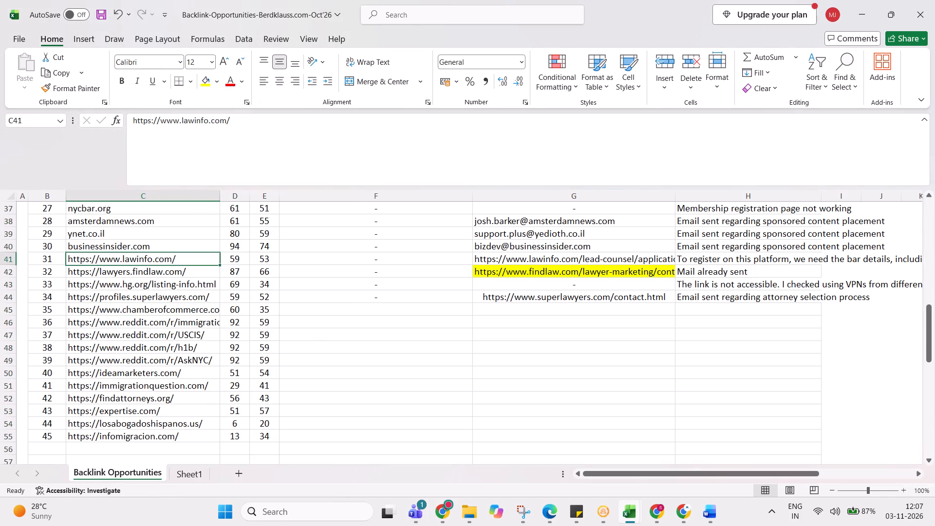
{"action": "key", "text": "ctrl+s"}
Left-align the Super Lawyers contact link in G44 and save the workbook.
{"action": "scroll", "coordinate": [190, 286], "scroll_direction": "up", "scroll_amount": 1}
{"action": "scroll", "coordinate": [202, 308], "scroll_direction": "down", "scroll_amount": 1}
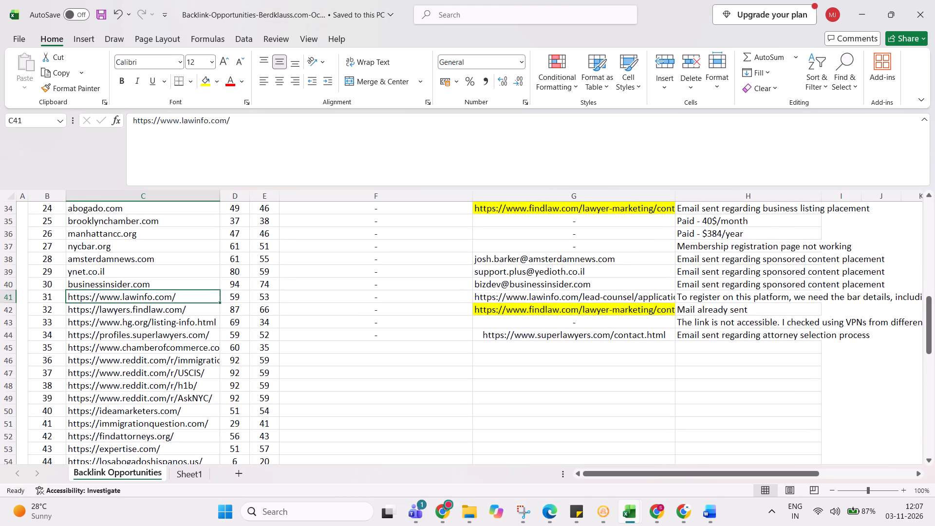
{"action": "left_click", "coordinate": [539, 295]}
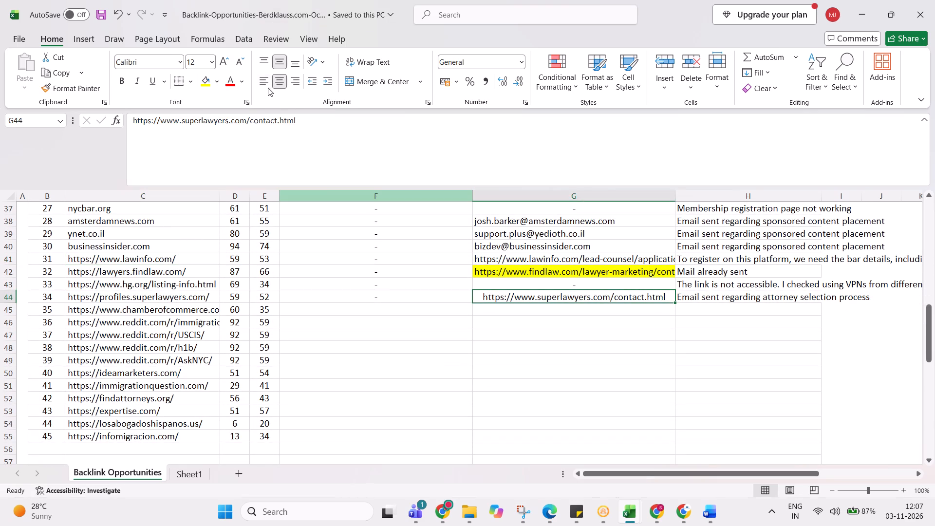
{"action": "left_click", "coordinate": [267, 86]}
{"action": "left_click", "coordinate": [300, 313]}
{"action": "key", "text": "ctrl+s"}
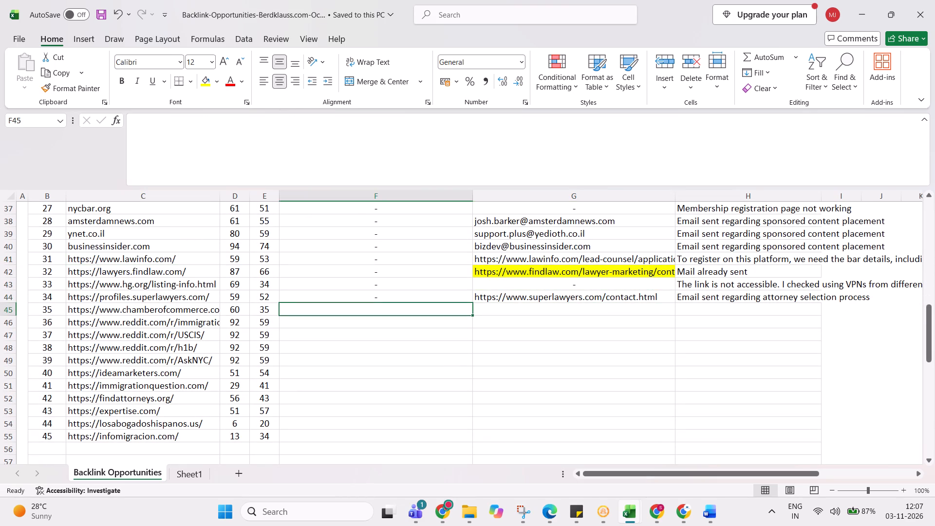
Switch to the Chrome window with the Gmail inbox and bring up a blank new tab.
{"action": "left_click", "coordinate": [688, 525]}
{"action": "scroll", "coordinate": [325, 293], "scroll_direction": "down", "scroll_amount": 12}
{"action": "left_click", "coordinate": [384, 0]}
{"action": "left_click", "coordinate": [441, 11]}
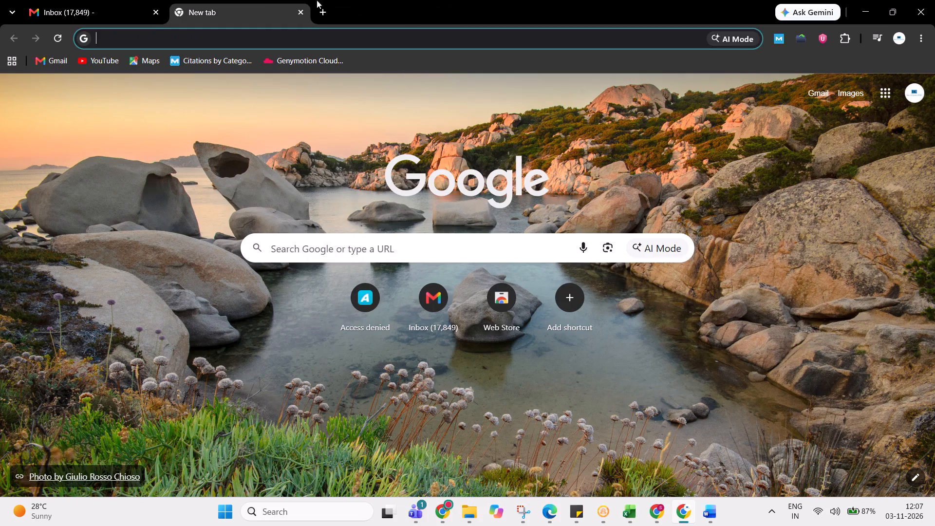
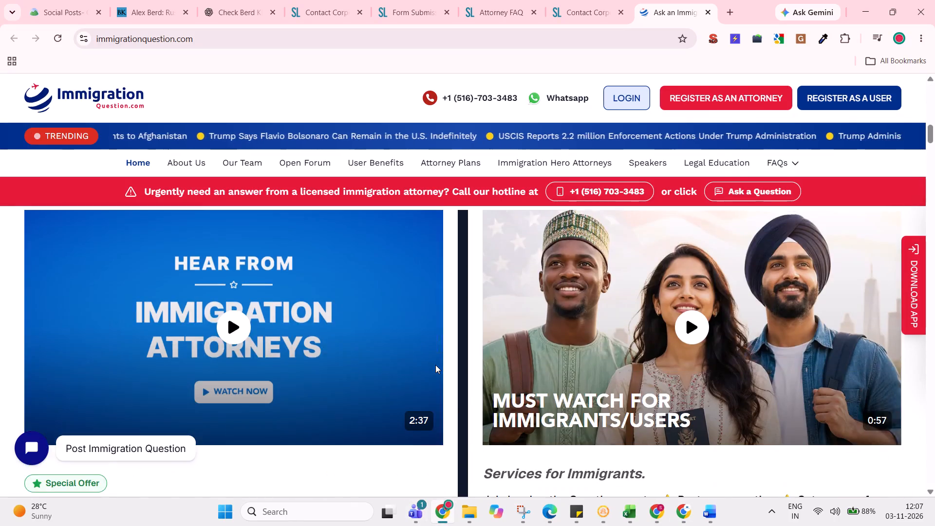
Look through the attorney and user benefits on the Immigration Question homepage, and switch back to Excel.
{"action": "scroll", "coordinate": [435, 365], "scroll_direction": "down", "scroll_amount": 8}
{"action": "left_click", "coordinate": [623, 520]}
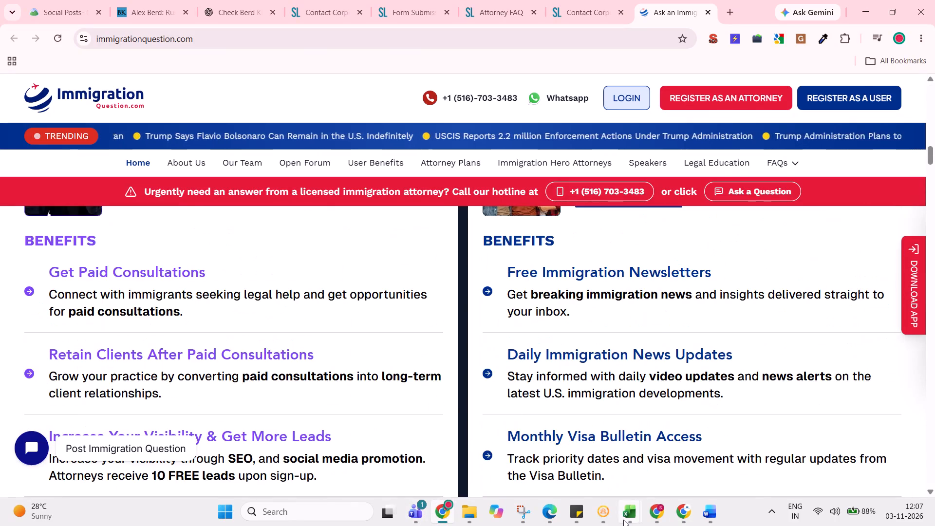
Look at the backlink opportunities workbook in Excel, then switch to the Microsoft Edge window.
{"action": "left_click", "coordinate": [665, 443]}
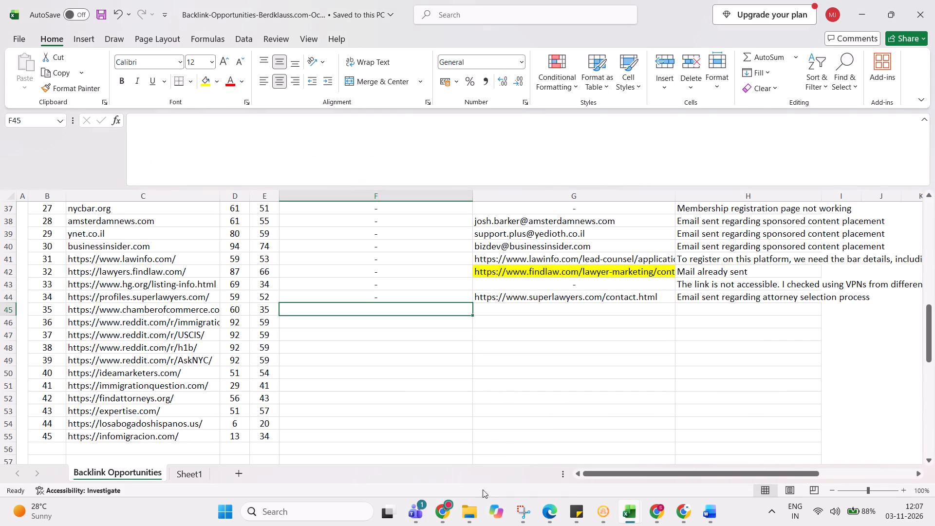
{"action": "left_click", "coordinate": [542, 513]}
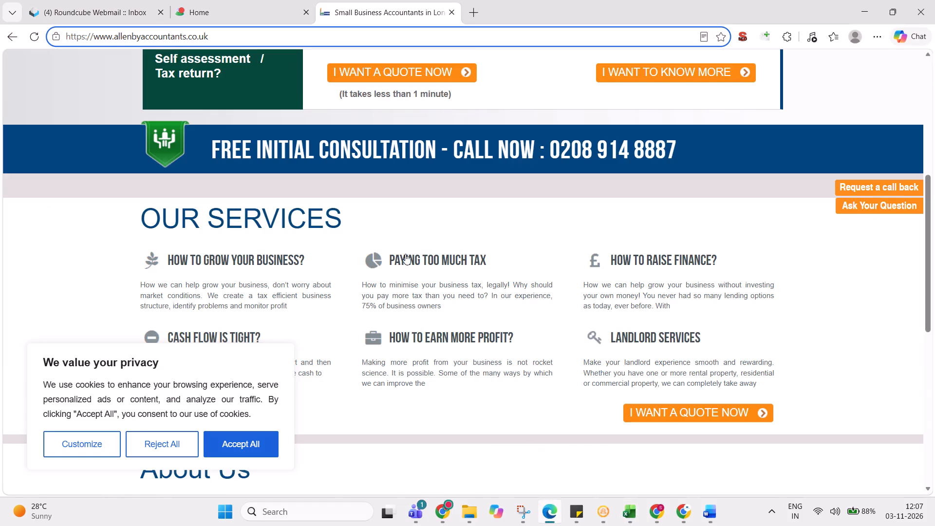
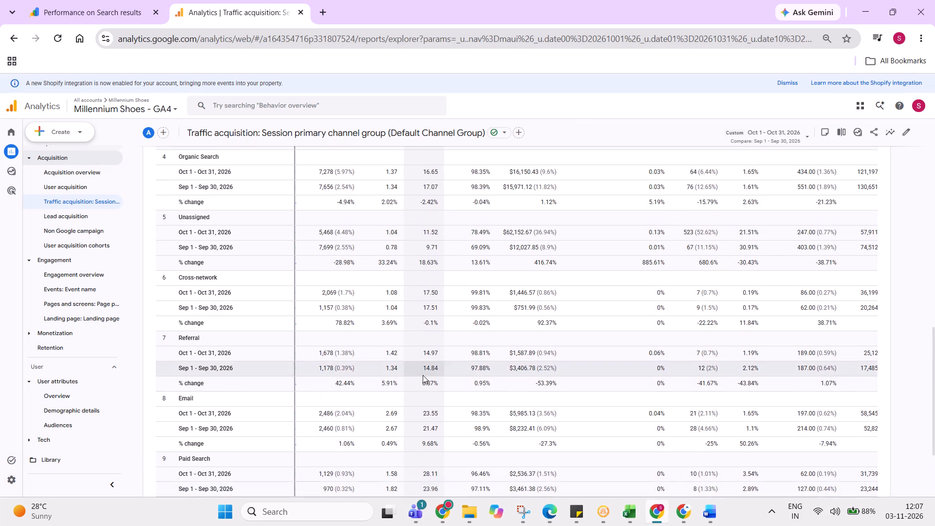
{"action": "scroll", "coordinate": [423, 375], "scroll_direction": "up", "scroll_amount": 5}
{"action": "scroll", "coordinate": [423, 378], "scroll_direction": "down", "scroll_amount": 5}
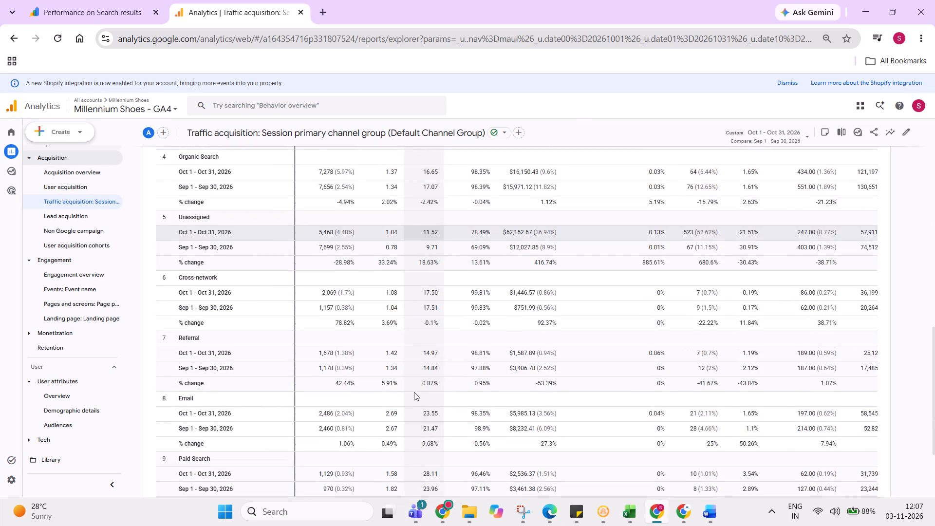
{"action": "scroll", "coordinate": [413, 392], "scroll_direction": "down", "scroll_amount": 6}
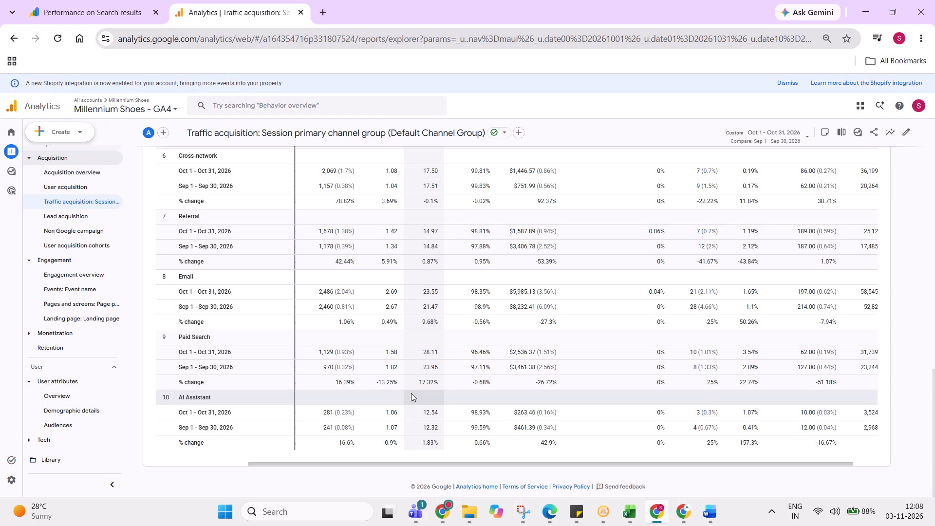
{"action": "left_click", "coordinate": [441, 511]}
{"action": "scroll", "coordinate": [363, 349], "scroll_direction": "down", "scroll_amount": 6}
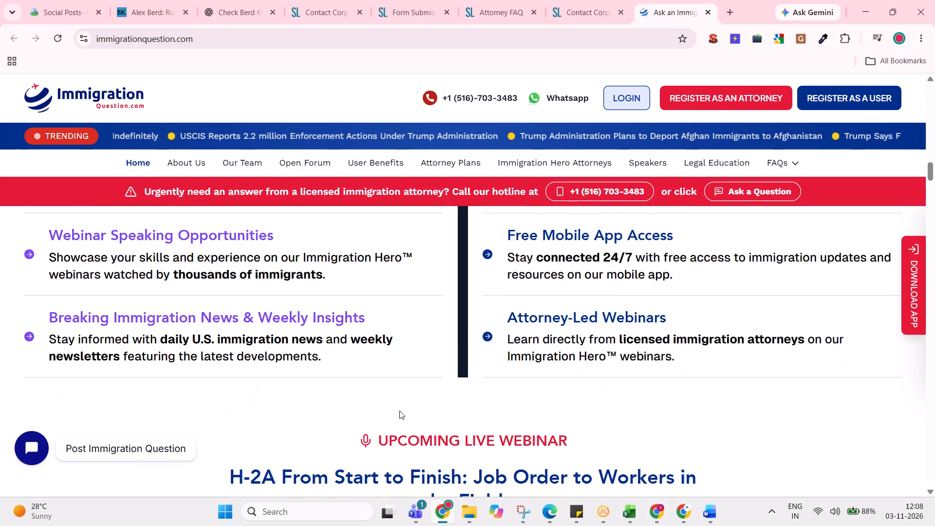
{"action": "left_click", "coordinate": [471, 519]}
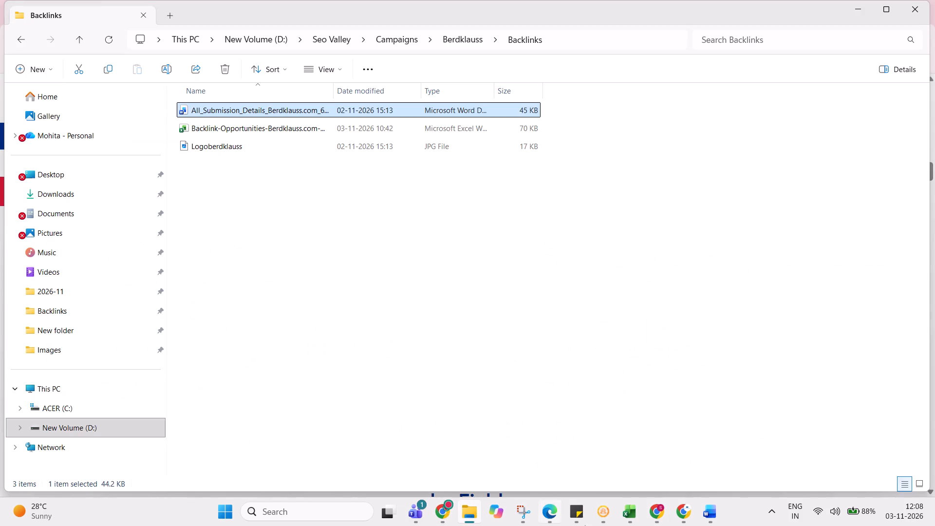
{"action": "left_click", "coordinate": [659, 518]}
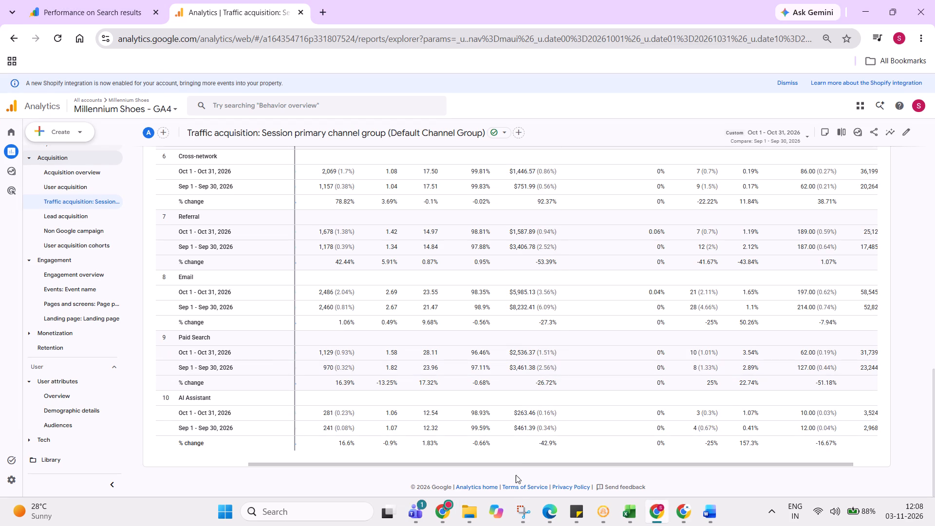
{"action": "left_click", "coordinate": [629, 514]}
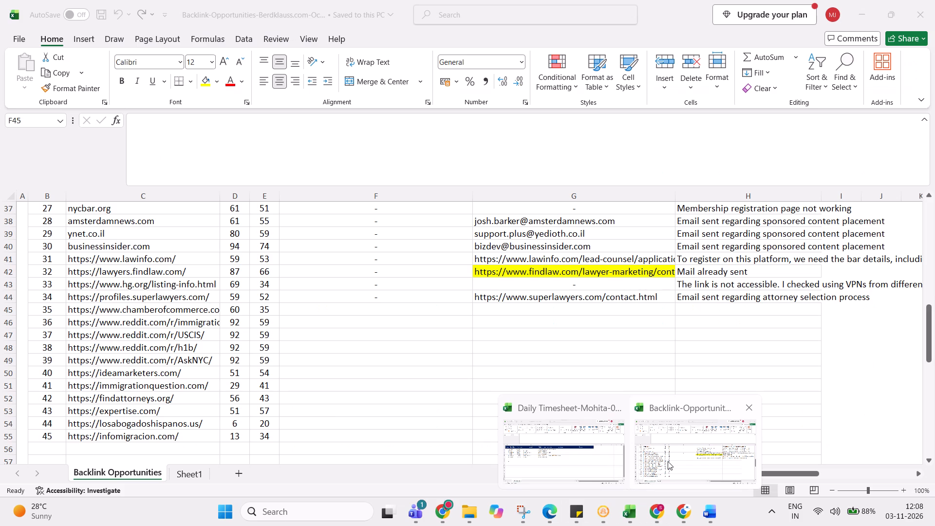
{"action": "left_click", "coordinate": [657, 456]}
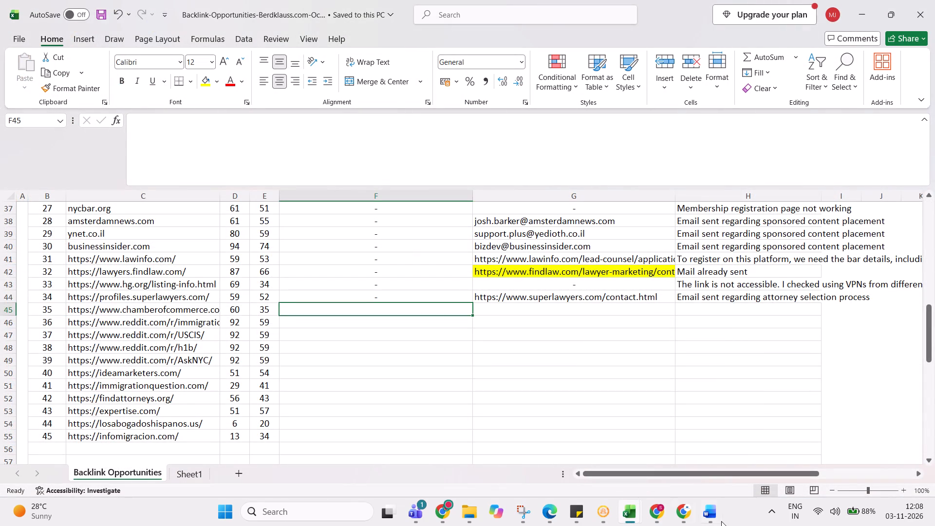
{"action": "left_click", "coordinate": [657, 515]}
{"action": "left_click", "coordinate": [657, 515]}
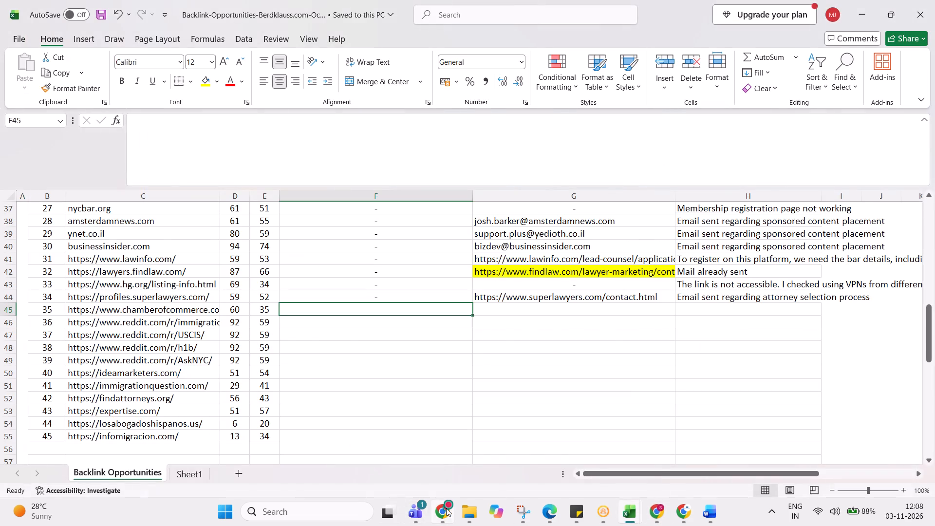
Switch to the Chrome window with the Immigration Question page and close the four Super Lawyers pages.
{"action": "left_click", "coordinate": [446, 508]}
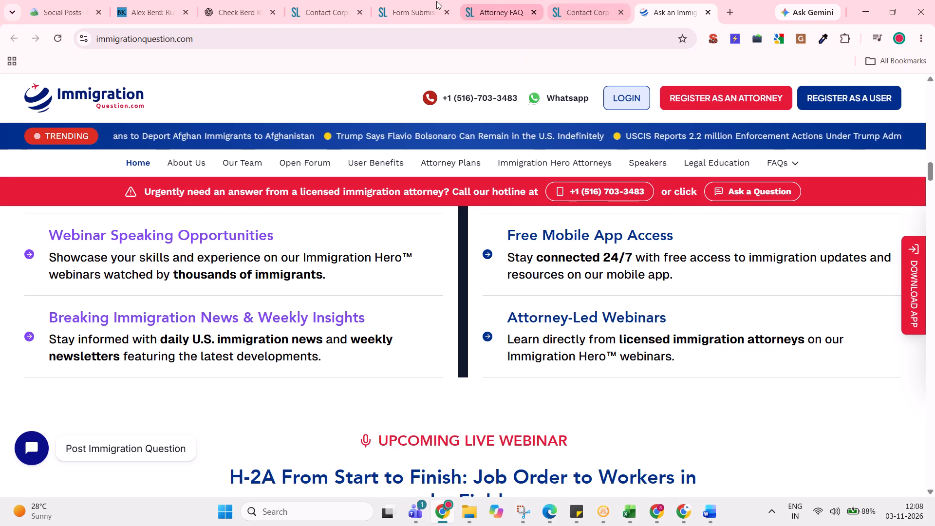
{"action": "left_click", "coordinate": [320, 0]}
{"action": "scroll", "coordinate": [426, 320], "scroll_direction": "down", "scroll_amount": 8}
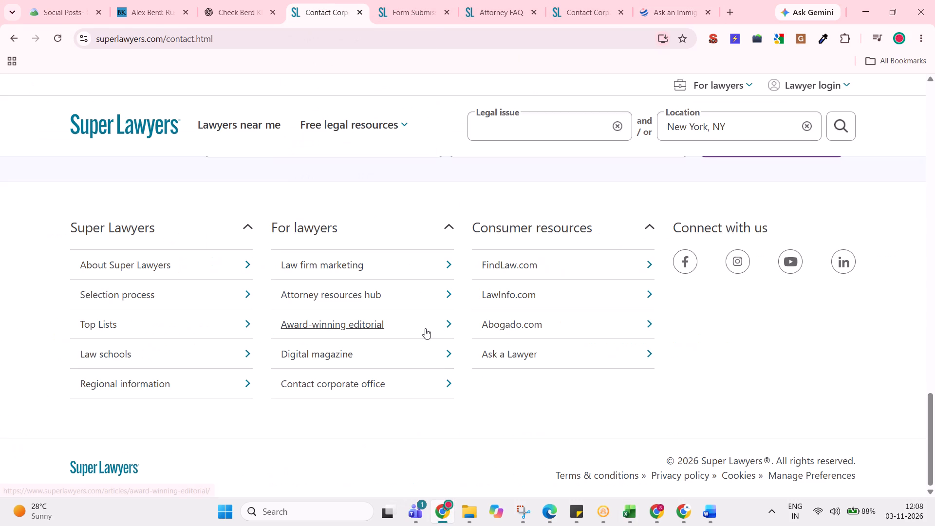
{"action": "scroll", "coordinate": [425, 328], "scroll_direction": "up", "scroll_amount": 7}
{"action": "left_click", "coordinate": [357, 13]}
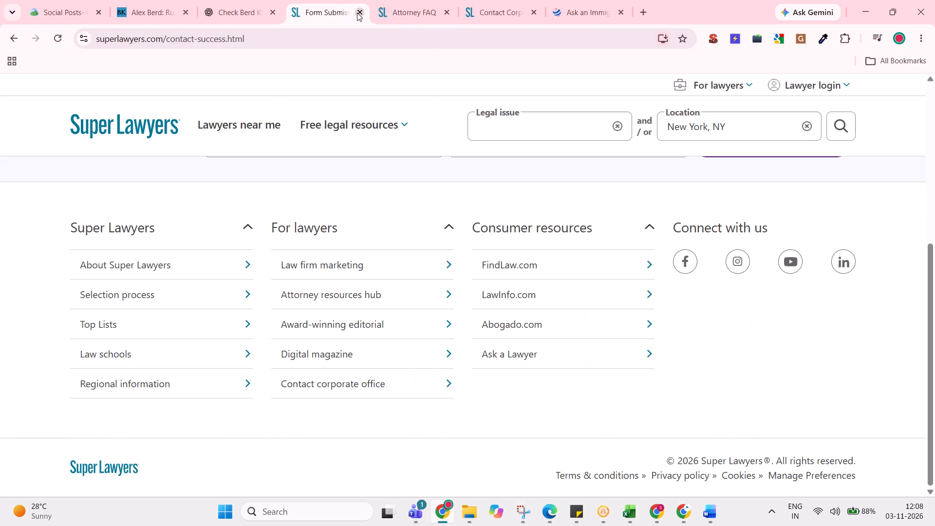
{"action": "left_click", "coordinate": [357, 13]}
{"action": "left_click", "coordinate": [357, 13]}
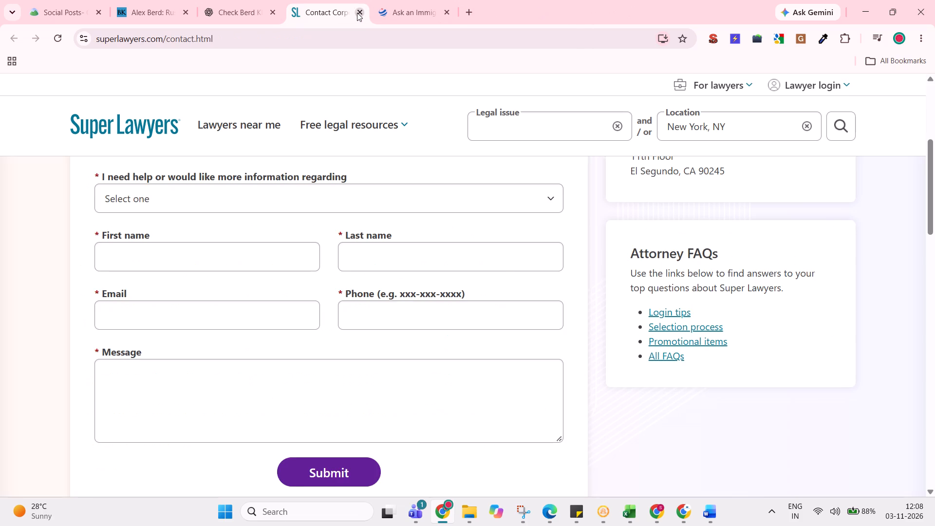
{"action": "left_click", "coordinate": [357, 13]}
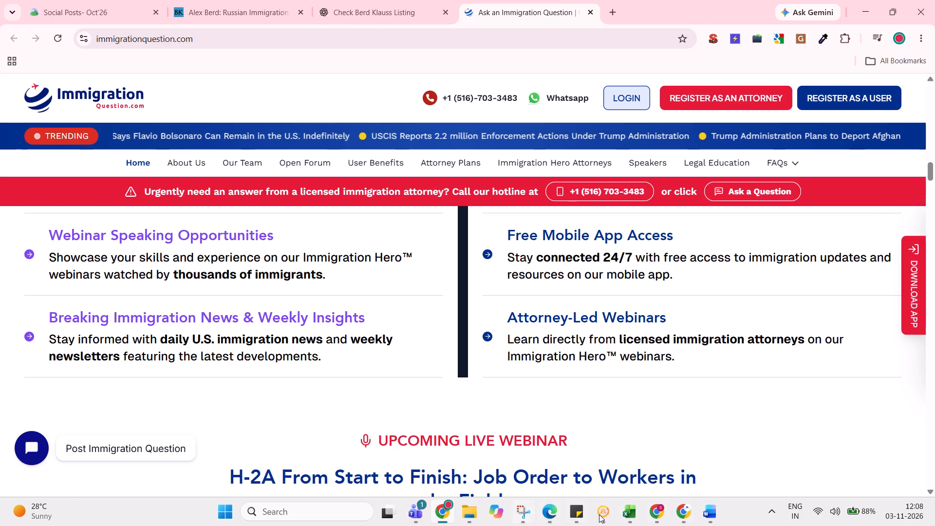
Review the listing links, contacts and statuses in the Backlink Opportunities sheet, down to the profiles.superlawyers.com row.
{"action": "left_click", "coordinate": [636, 508]}
{"action": "left_click", "coordinate": [692, 453]}
{"action": "scroll", "coordinate": [694, 359], "scroll_direction": "up", "scroll_amount": 3}
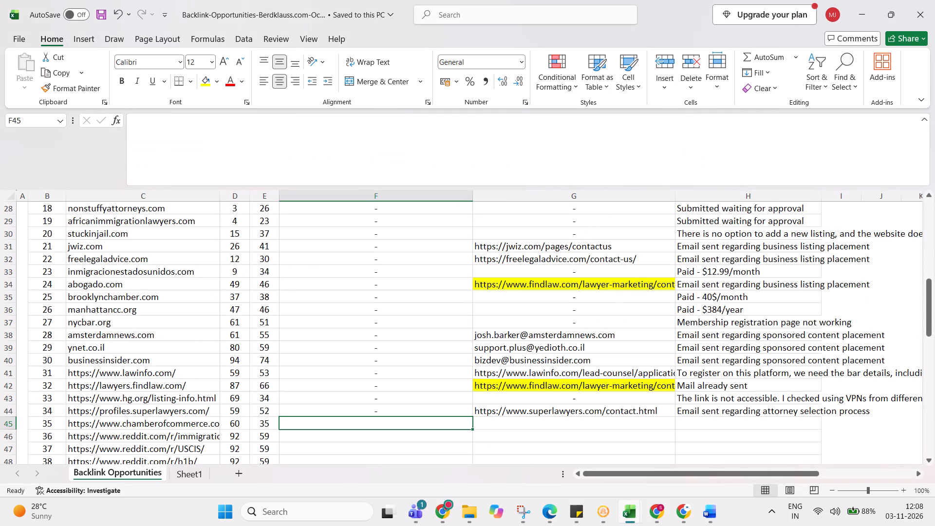
{"action": "scroll", "coordinate": [694, 358], "scroll_direction": "up", "scroll_amount": 2}
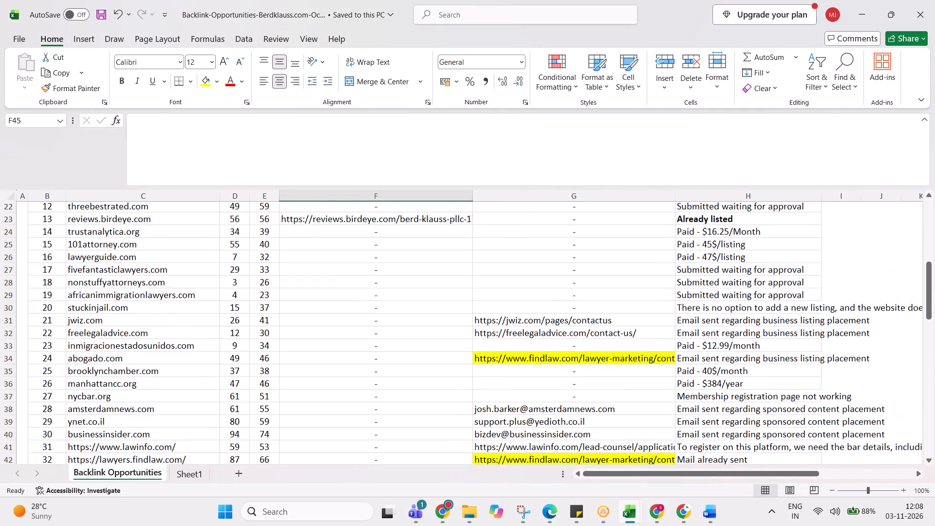
{"action": "scroll", "coordinate": [694, 358], "scroll_direction": "up", "scroll_amount": 2}
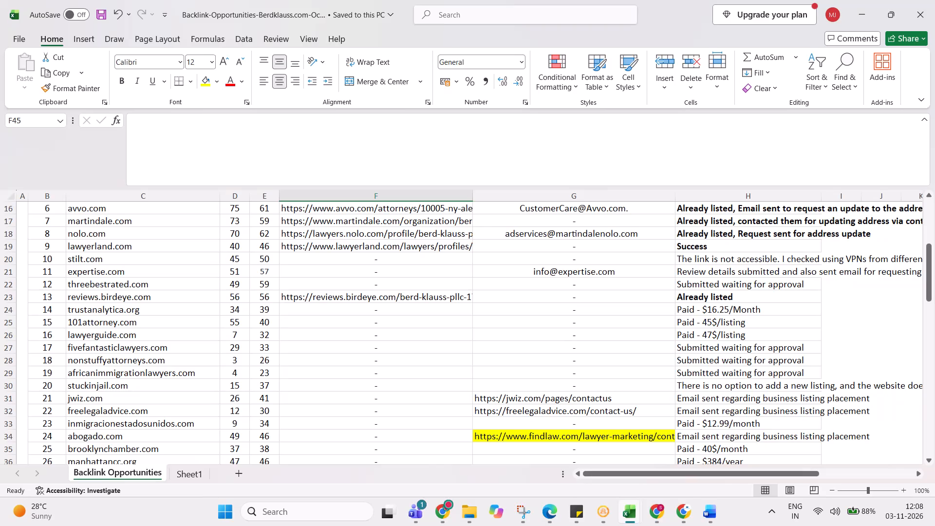
{"action": "scroll", "coordinate": [703, 351], "scroll_direction": "up", "scroll_amount": 2}
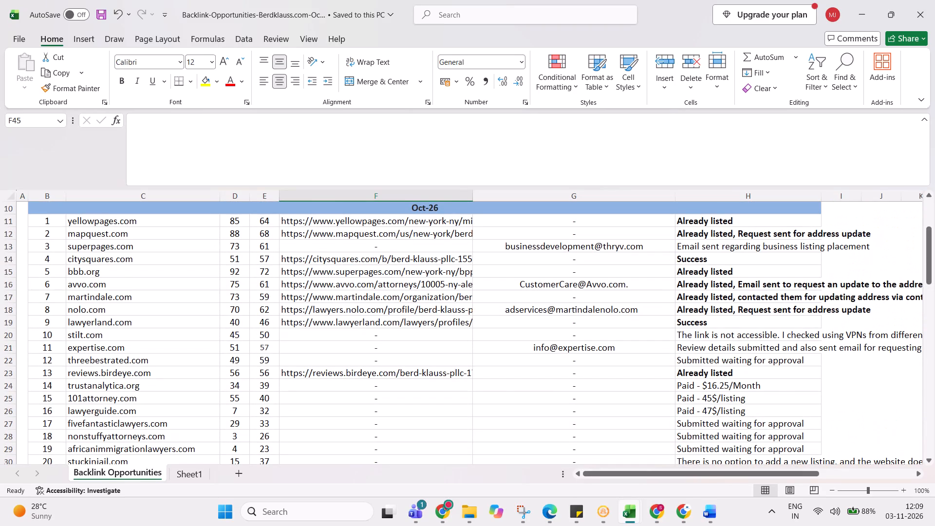
{"action": "scroll", "coordinate": [703, 351], "scroll_direction": "down", "scroll_amount": 5}
{"action": "scroll", "coordinate": [703, 351], "scroll_direction": "up", "scroll_amount": 2}
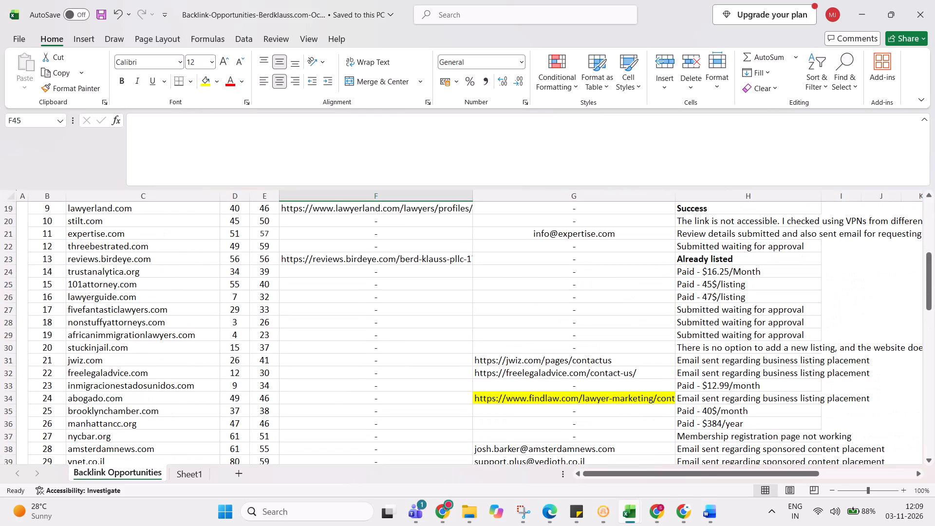
{"action": "scroll", "coordinate": [703, 351], "scroll_direction": "down", "scroll_amount": 4}
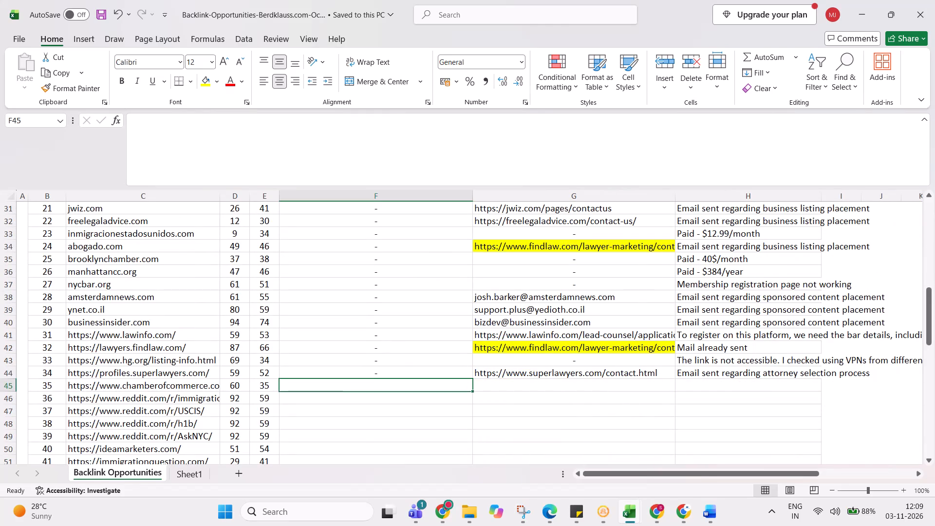
{"action": "left_click", "coordinate": [701, 383]}
{"action": "left_click", "coordinate": [702, 376]}
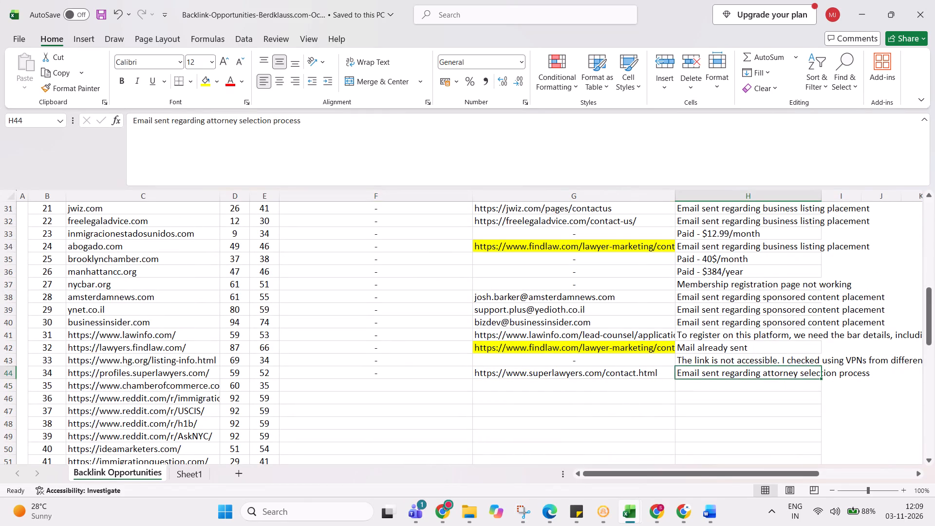
Copy the chamberofcommerce.com link from row 35 of the list and open it in Chrome in place of the Immigration Question page.
{"action": "left_click", "coordinate": [199, 386]}
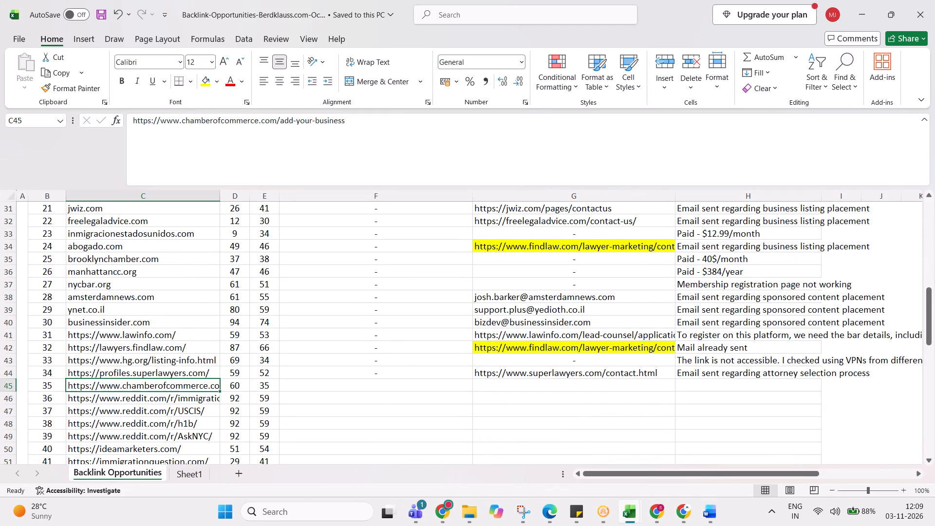
{"action": "key", "text": "ctrl+c"}
{"action": "left_click", "coordinate": [439, 516]}
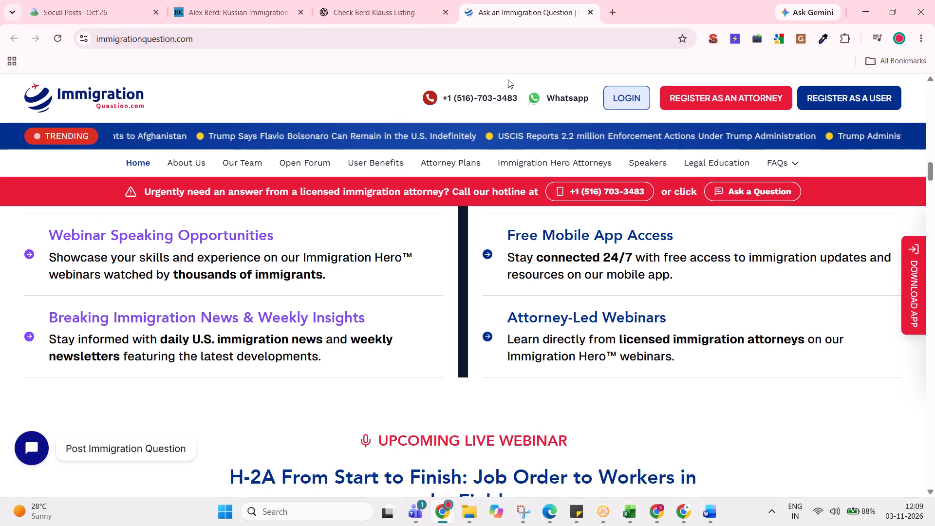
{"action": "left_click", "coordinate": [189, 40]}
{"action": "key", "text": "ctrl+v"}
{"action": "key", "text": "Return"}
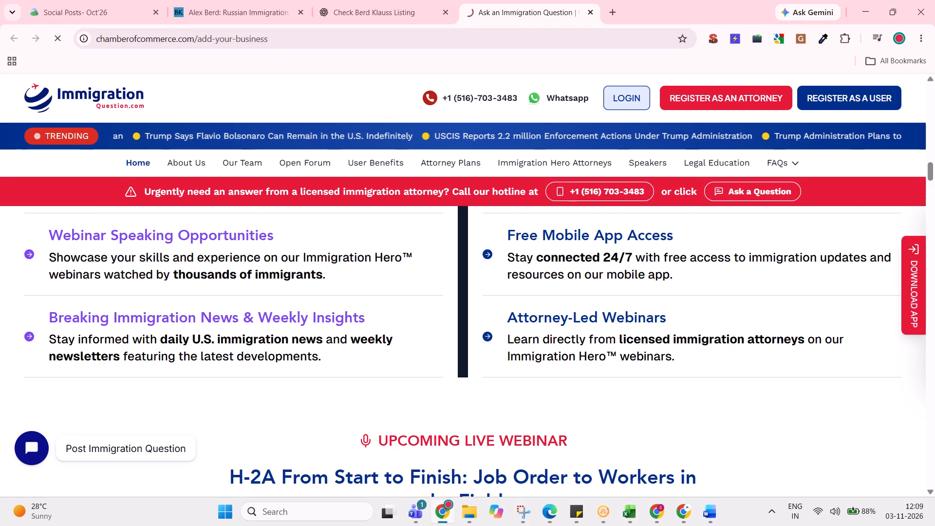
{"action": "left_click", "coordinate": [226, 37]}
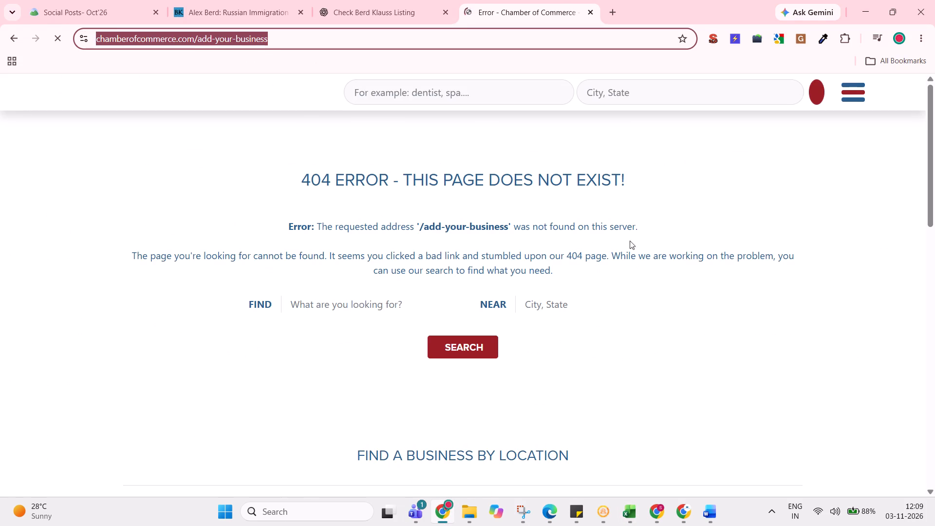
{"action": "left_click", "coordinate": [249, 42]}
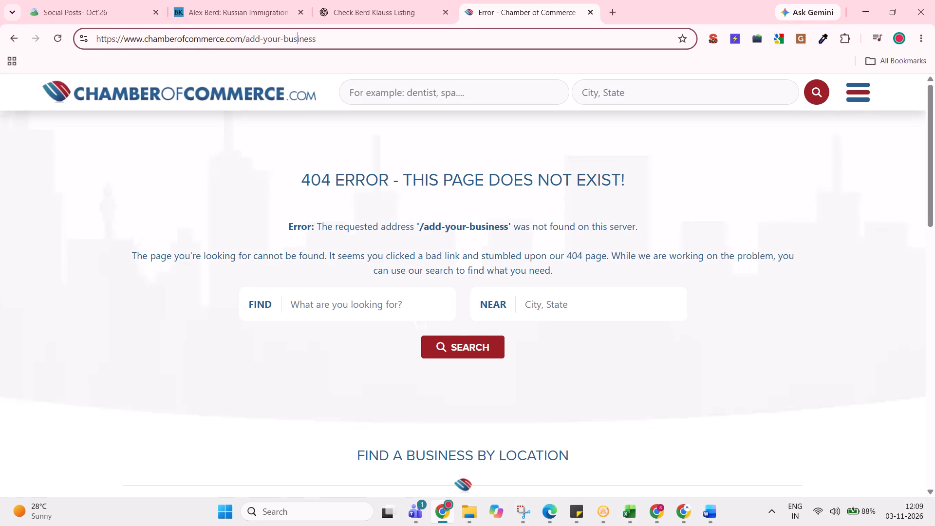
{"action": "left_click_drag", "start_coordinate": [245, 40], "coordinate": [417, 50]}
{"action": "key", "text": "BackSpace"}
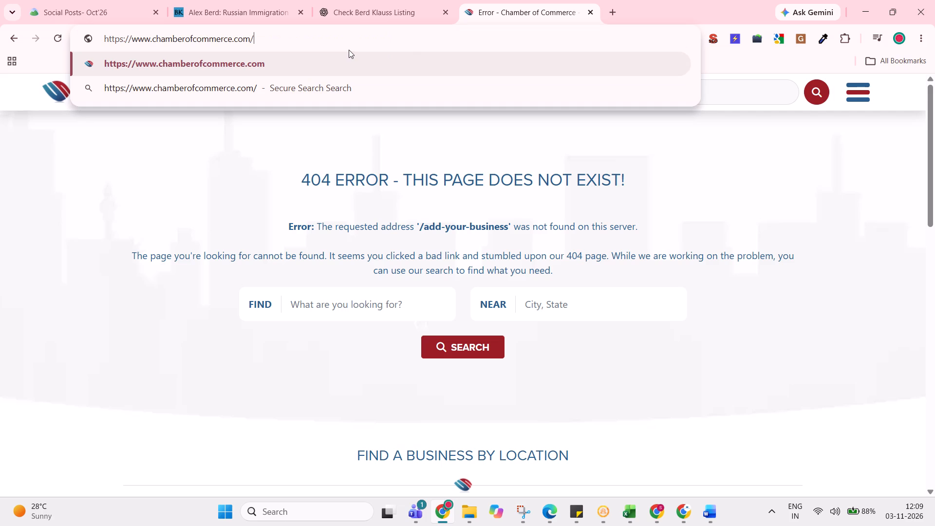
{"action": "key", "text": "Return"}
Copy the Chamber of Commerce home page address, open it in the other Chrome profile's new tab, and dismiss the notification request.
{"action": "left_click", "coordinate": [193, 38]}
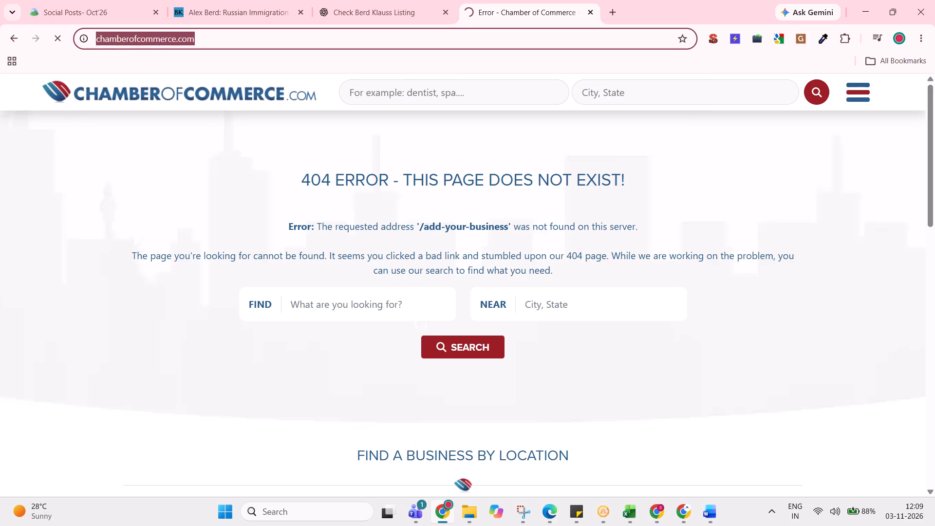
{"action": "triple_click", "coordinate": [193, 38]}
{"action": "double_click", "coordinate": [193, 38]}
{"action": "double_click", "coordinate": [193, 38]}
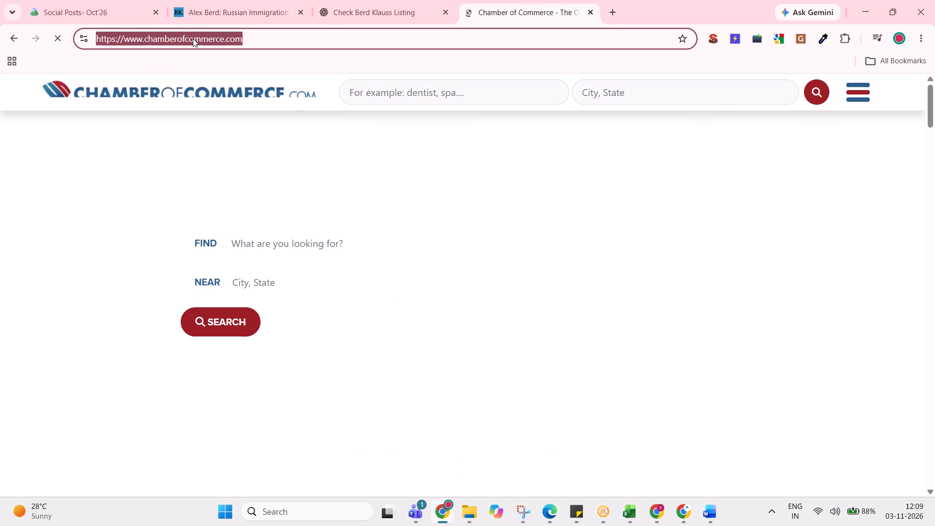
{"action": "left_click", "coordinate": [193, 38]}
{"action": "key", "text": "ctrl+c"}
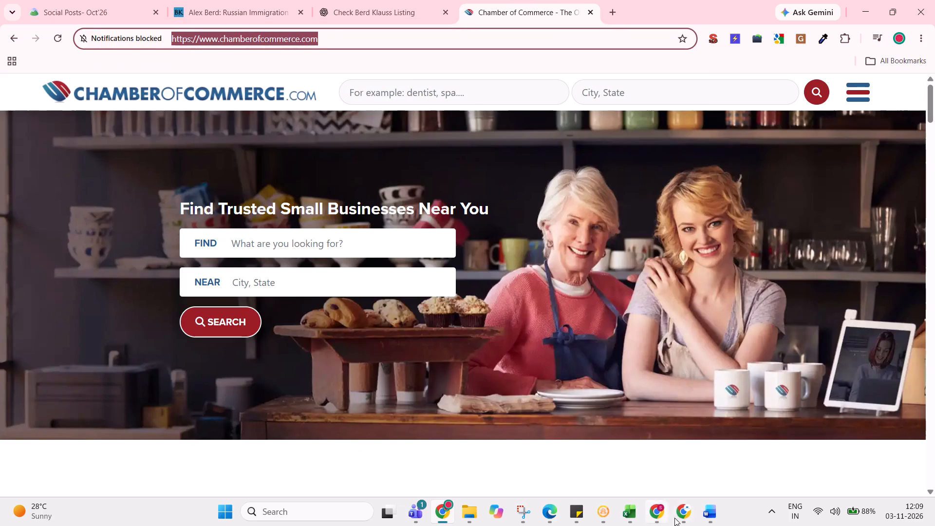
{"action": "left_click", "coordinate": [679, 520]}
{"action": "left_click", "coordinate": [224, 0]}
{"action": "left_click", "coordinate": [154, 36]}
{"action": "key", "text": "ctrl+v"}
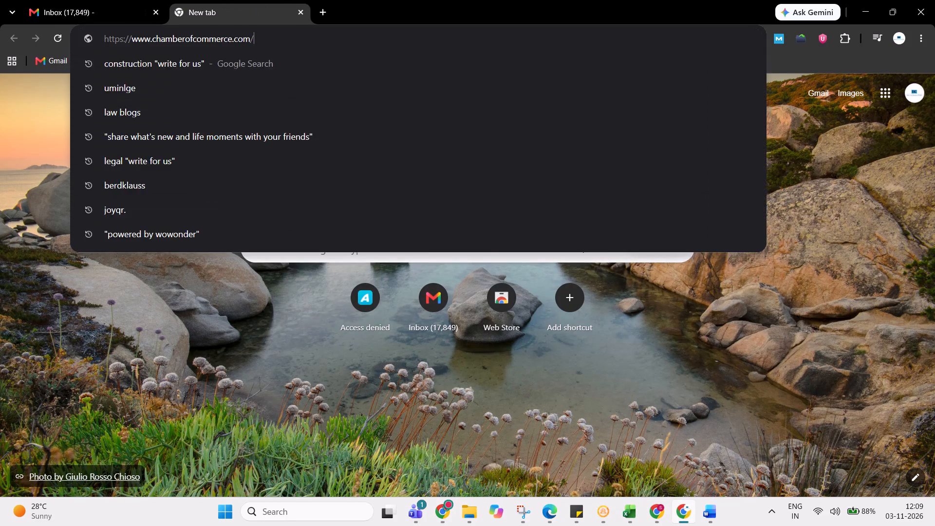
{"action": "key", "text": "Return"}
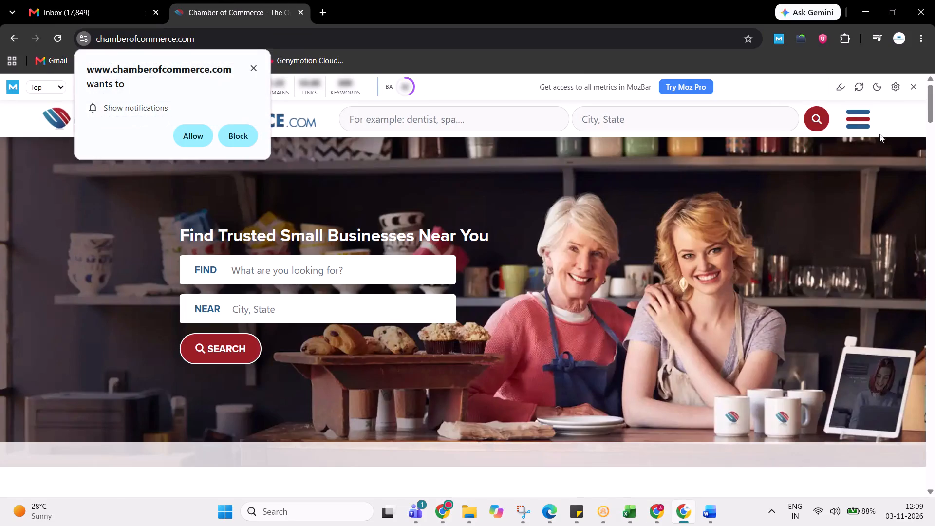
{"action": "left_click", "coordinate": [253, 67]}
Copy Berd & Klauss, PLLC from the Word submission document, search for it on Chamber of Commerce near "new", and open its New York listing.
{"action": "scroll", "coordinate": [394, 316], "scroll_direction": "down", "scroll_amount": 7}
{"action": "scroll", "coordinate": [394, 317], "scroll_direction": "up", "scroll_amount": 6}
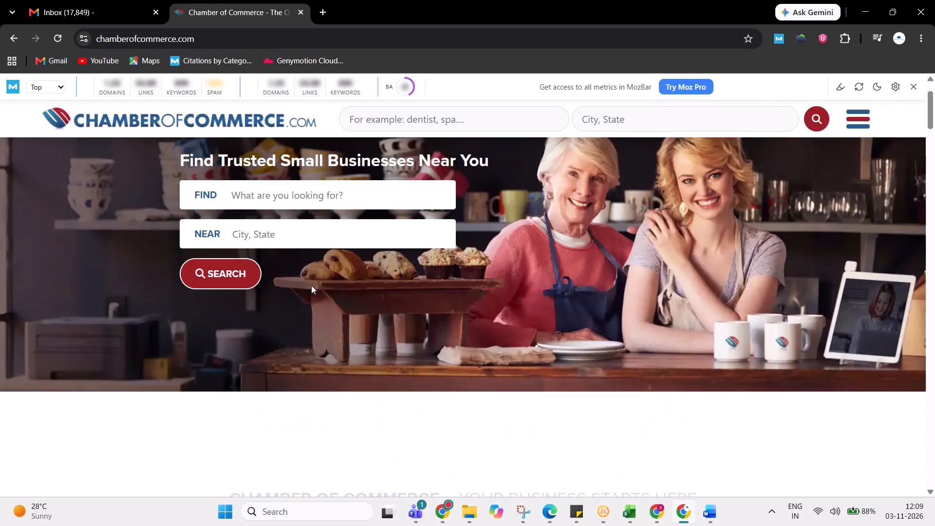
{"action": "left_click", "coordinate": [260, 209]}
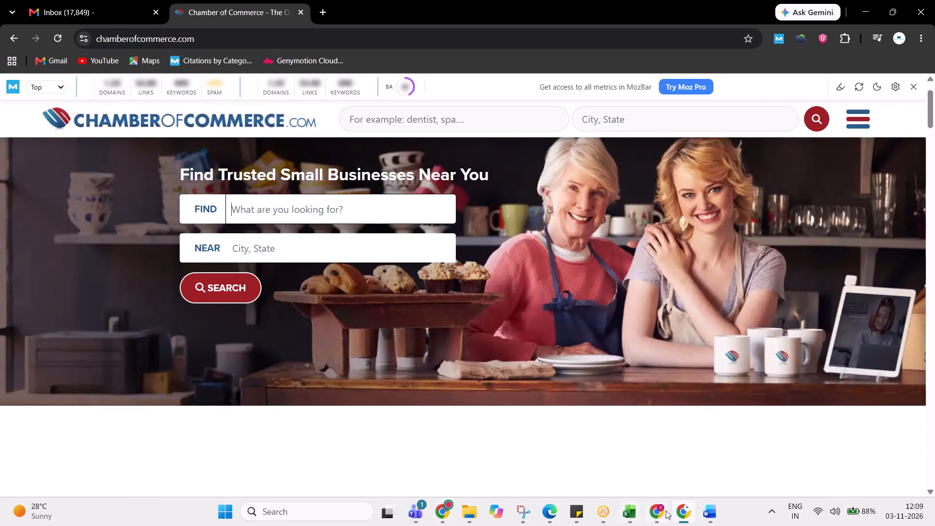
{"action": "left_click", "coordinate": [716, 517]}
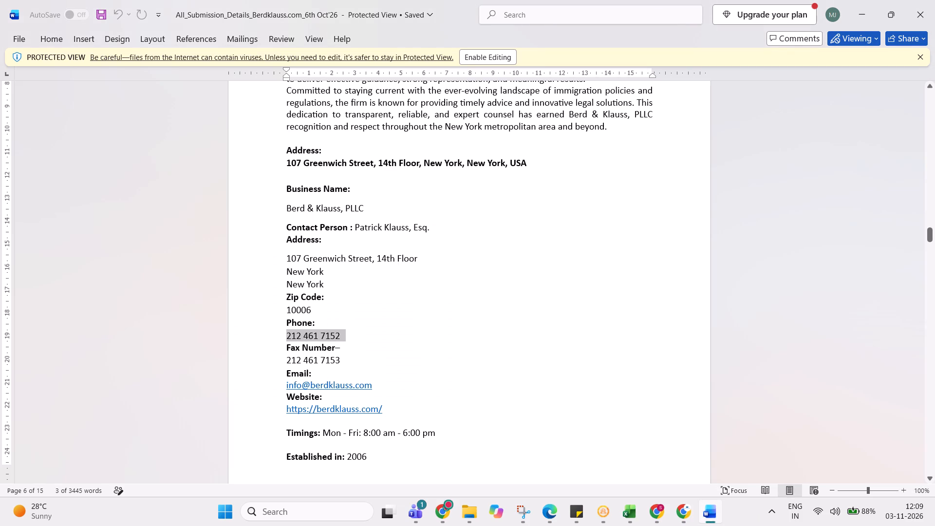
{"action": "left_click", "coordinate": [367, 202]}
{"action": "left_click_drag", "start_coordinate": [376, 208], "coordinate": [287, 205]}
{"action": "key", "text": "ctrl+c"}
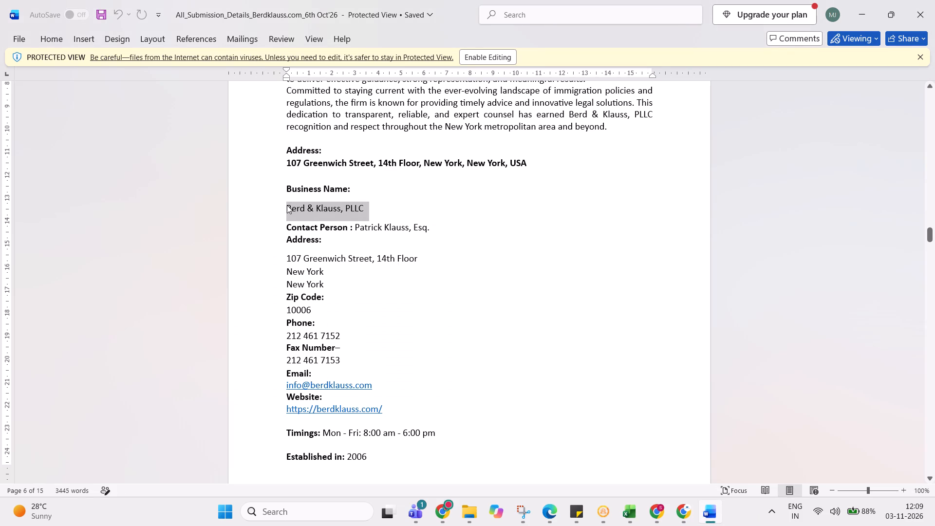
{"action": "key", "text": "alt+Tab"}
{"action": "key", "text": "ctrl+v"}
{"action": "left_click", "coordinate": [319, 252]}
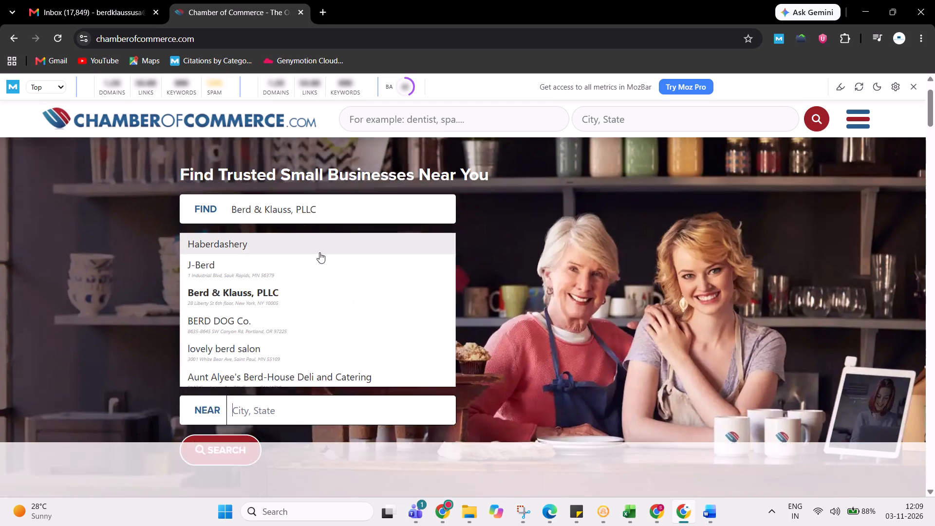
{"action": "type", "text": "new"}
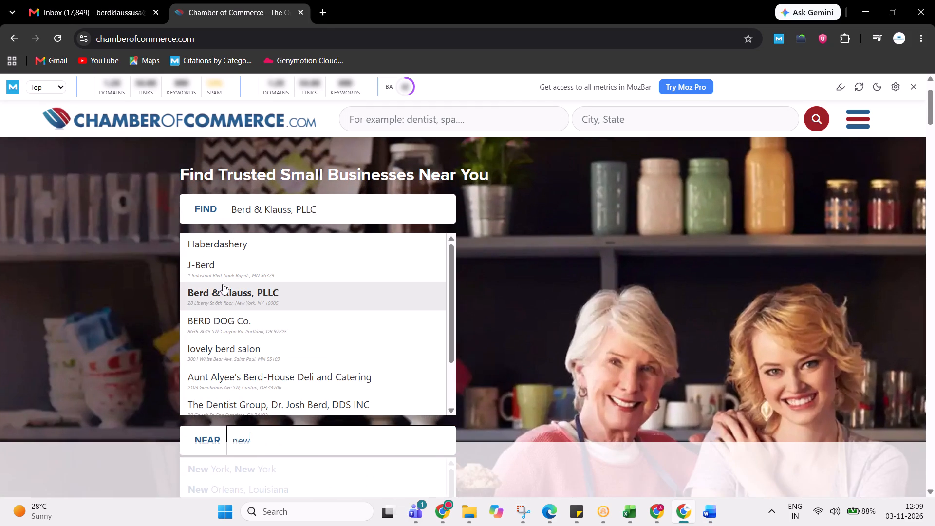
{"action": "left_click", "coordinate": [219, 297]}
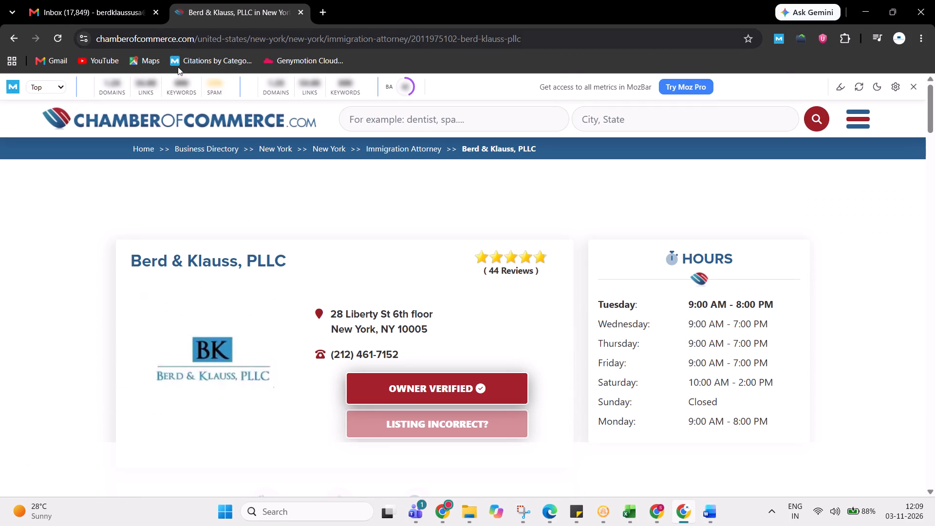
Copy the Berd & Klauss listing's web address into G45 of the Backlink Opportunities sheet in Excel, left-align it, and save the workbook.
{"action": "scroll", "coordinate": [381, 267], "scroll_direction": "down", "scroll_amount": 2}
{"action": "scroll", "coordinate": [381, 268], "scroll_direction": "up", "scroll_amount": 2}
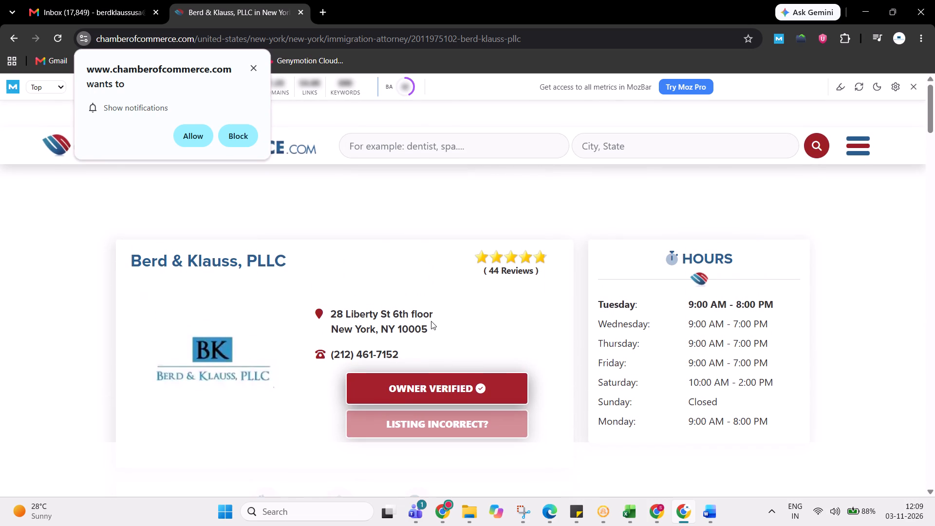
{"action": "left_click", "coordinate": [255, 68]}
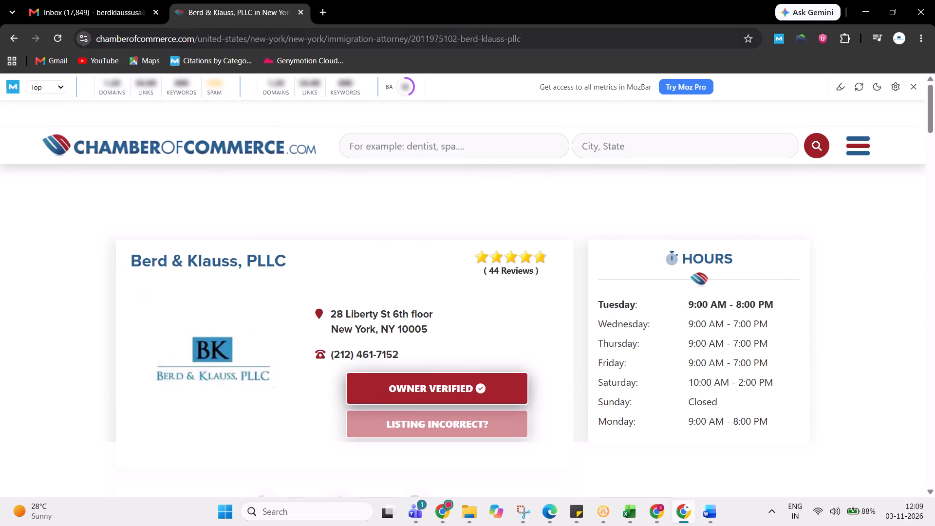
{"action": "left_click", "coordinate": [219, 33]}
{"action": "key", "text": "ctrl+c"}
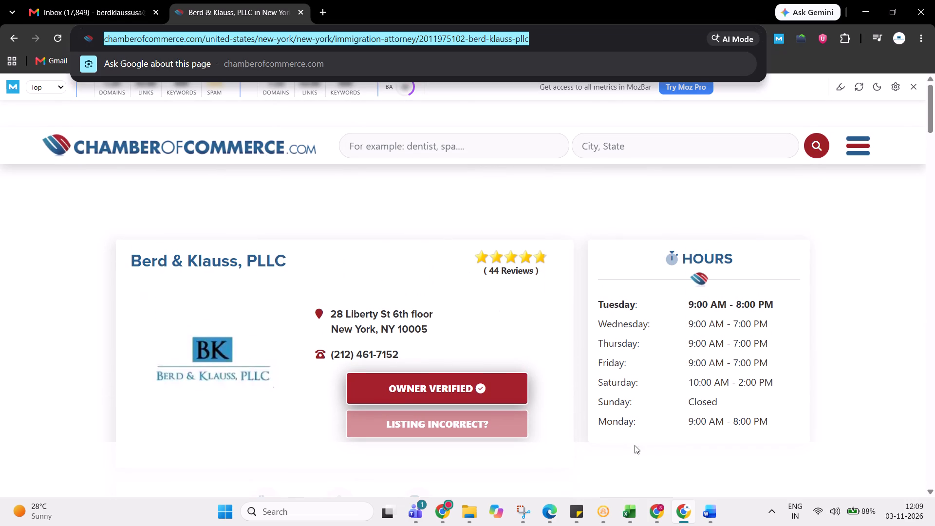
{"action": "left_click", "coordinate": [710, 513]}
{"action": "left_click", "coordinate": [636, 514]}
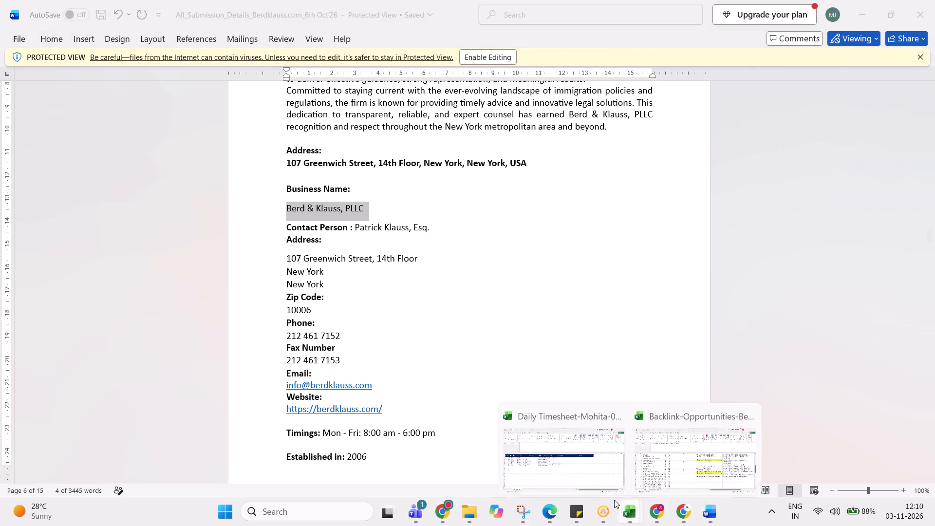
{"action": "left_click", "coordinate": [703, 451]}
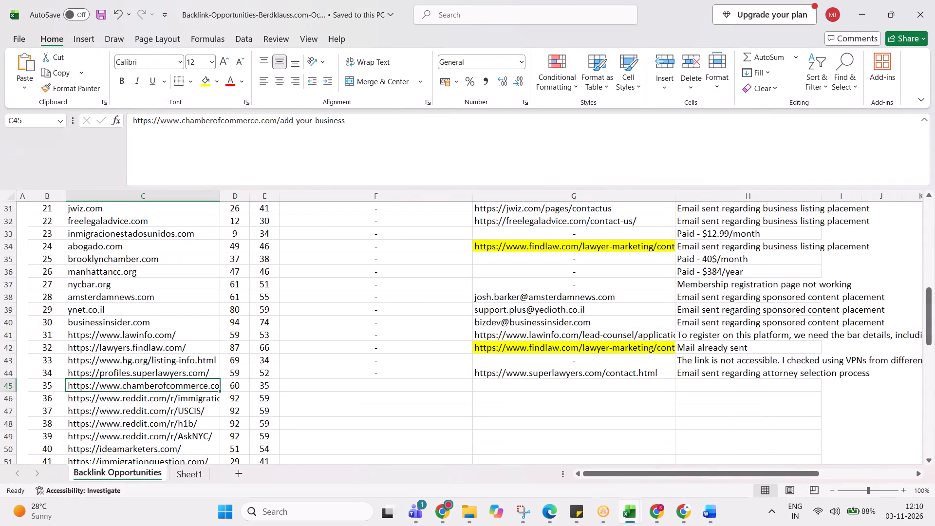
{"action": "left_click", "coordinate": [494, 388]}
{"action": "key", "text": "ctrl+v"}
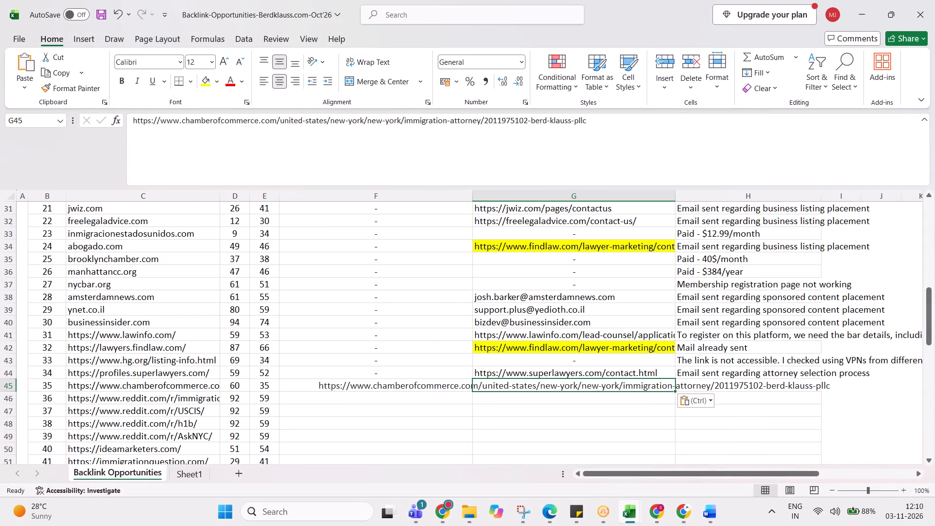
{"action": "left_click", "coordinate": [261, 84]}
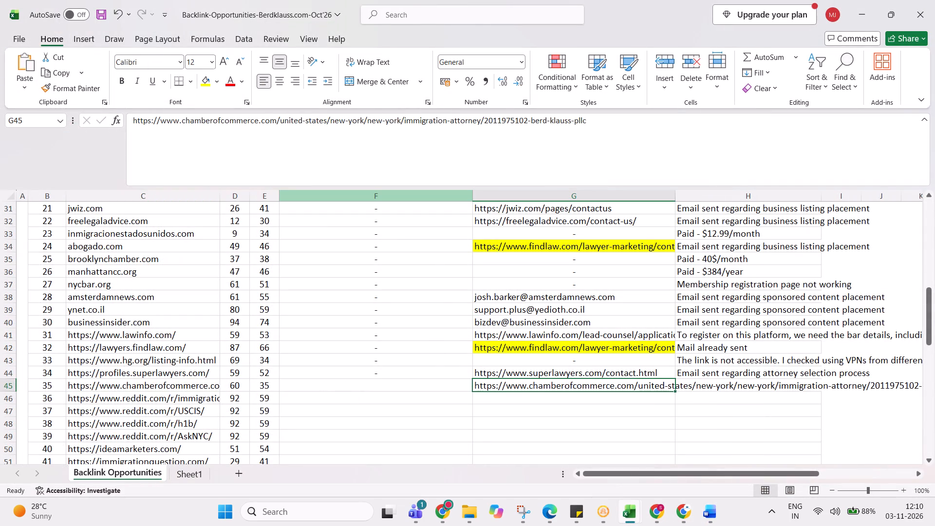
{"action": "key", "text": "ctrl+s"}
Switch to File Explorer and open the Oct'26 folder inside the Berdklauss campaign's Monthly Report folder.
{"action": "left_click", "coordinate": [472, 514]}
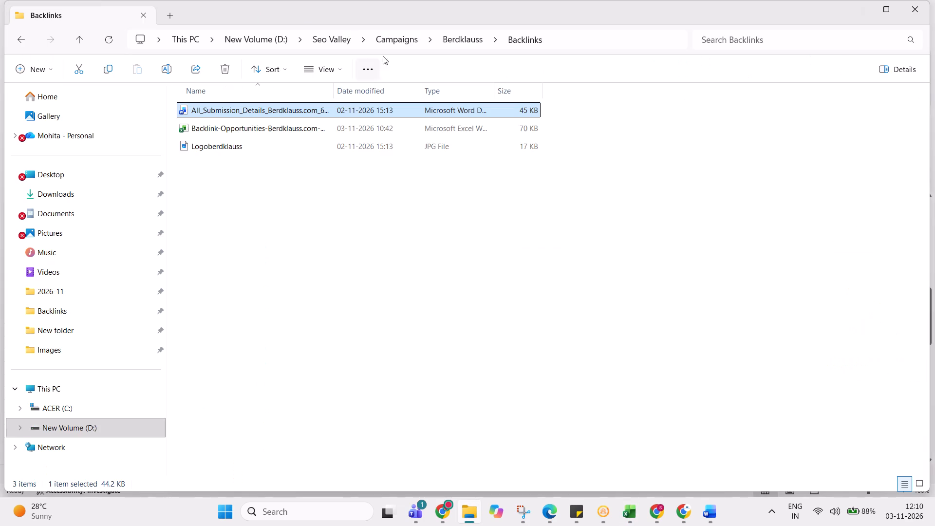
{"action": "left_click", "coordinate": [401, 41]}
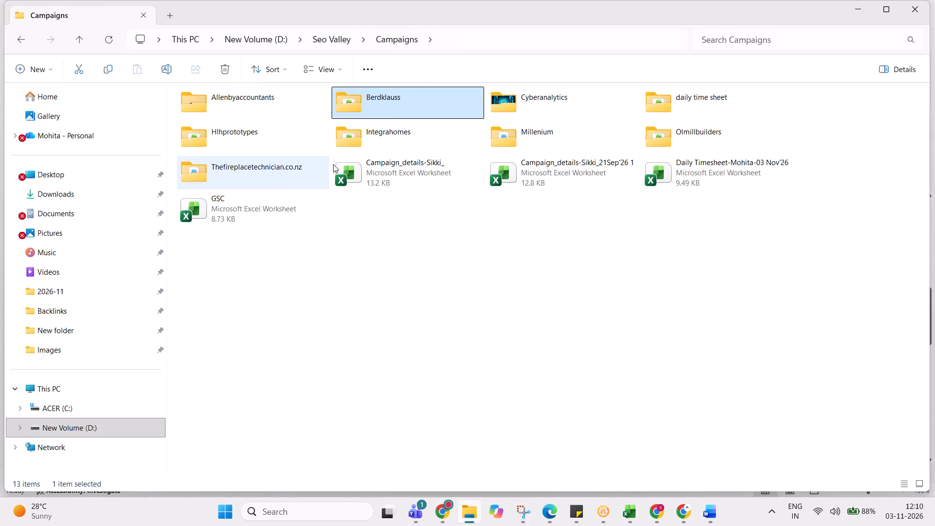
{"action": "double_click", "coordinate": [405, 101]}
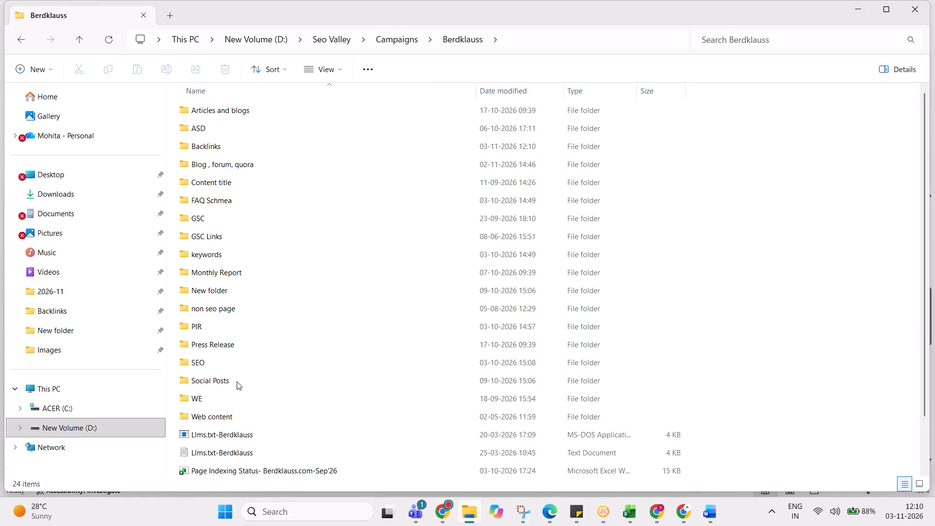
{"action": "scroll", "coordinate": [239, 342], "scroll_direction": "down", "scroll_amount": 2}
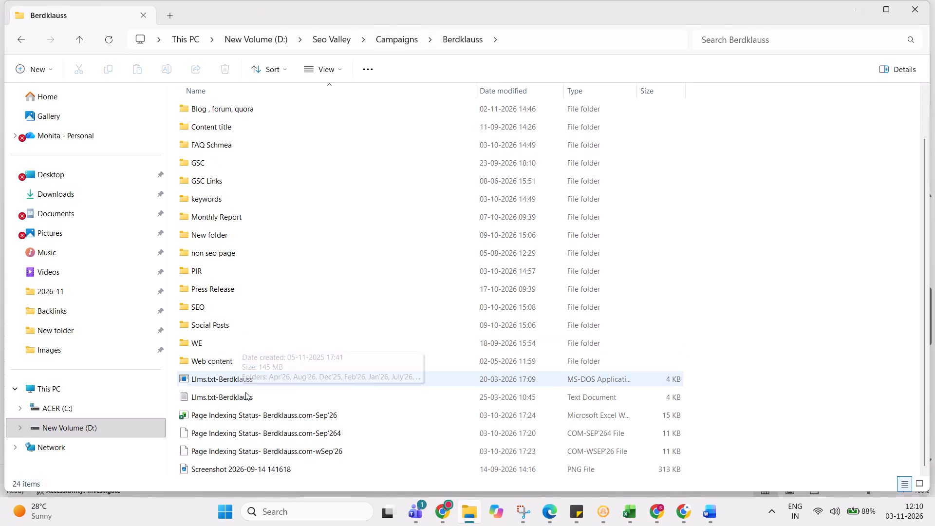
{"action": "scroll", "coordinate": [239, 421], "scroll_direction": "down", "scroll_amount": 3}
{"action": "double_click", "coordinate": [228, 217]}
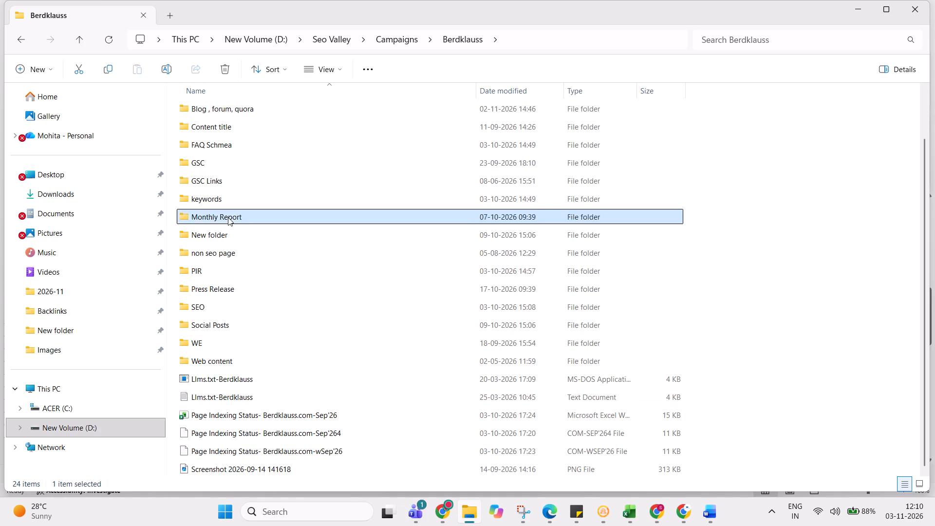
{"action": "double_click", "coordinate": [221, 127]}
{"action": "double_click", "coordinate": [227, 108]}
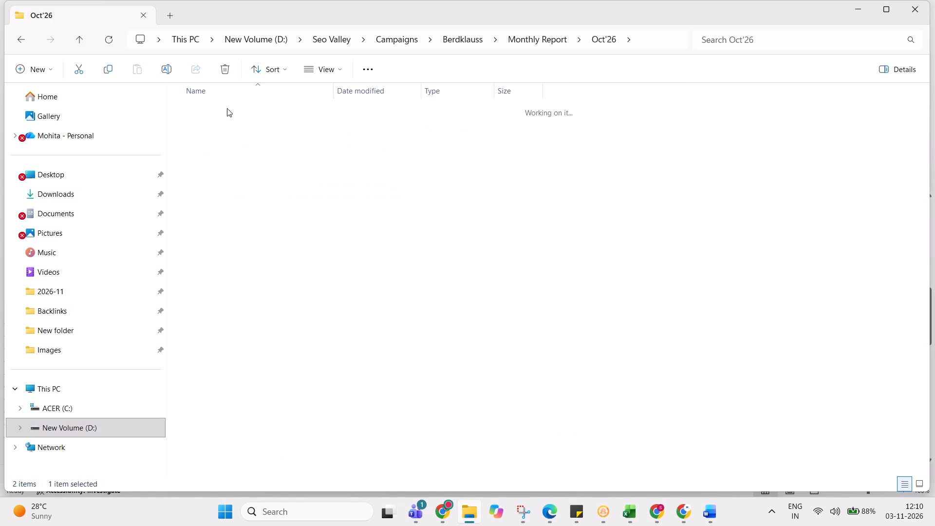
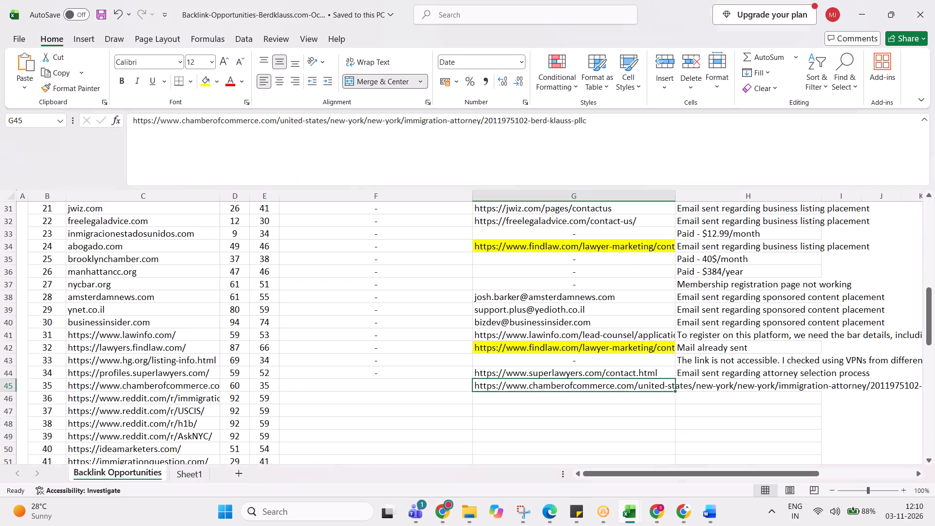
Copy the Chamber of Commerce address from C45, shorten it to "commerce.com/", and find all matches across the Oct'26 Link Building Reports workbook.
{"action": "left_click", "coordinate": [154, 389]}
{"action": "key", "text": "ctrl+c"}
{"action": "key", "text": "alt+Tab"}
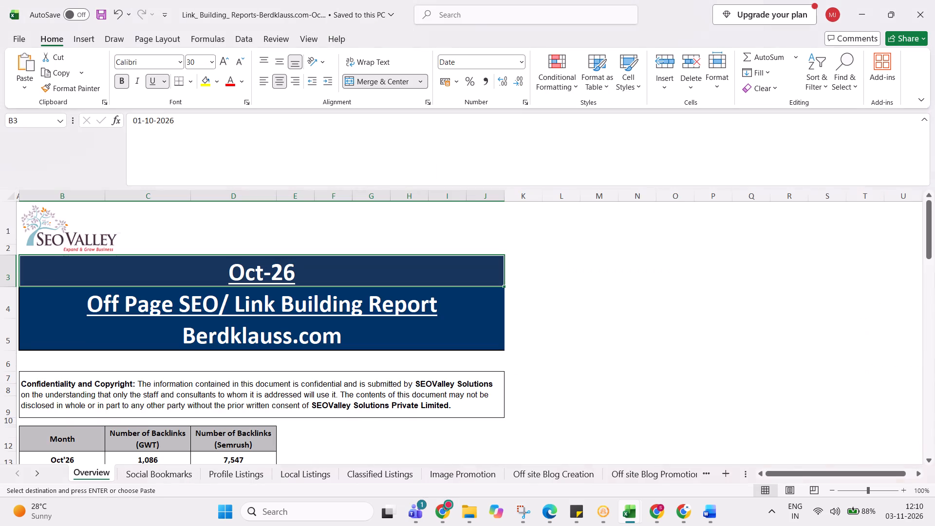
{"action": "key", "text": "ctrl+f"}
{"action": "key", "text": "ctrl+v"}
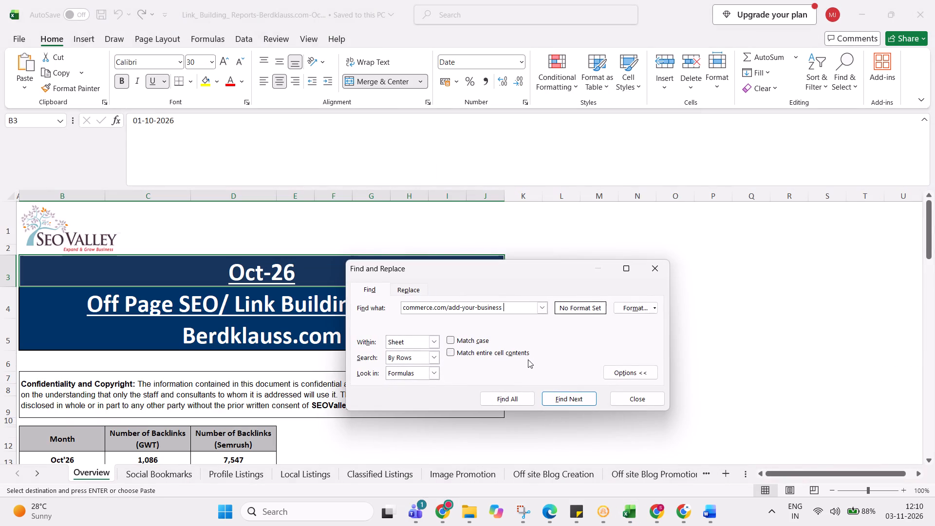
{"action": "key", "text": "BackSpace"}
{"action": "key", "text": "BackSpace"}
{"action": "key", "text": "BackSpace"}
{"action": "key", "text": "BackSpace"}
{"action": "key", "text": "BackSpace"}
{"action": "key", "text": "BackSpace"}
{"action": "key", "text": "BackSpace"}
{"action": "key", "text": "BackSpace"}
{"action": "key", "text": "BackSpace"}
{"action": "key", "text": "BackSpace"}
{"action": "key", "text": "BackSpace"}
{"action": "key", "text": "BackSpace"}
{"action": "key", "text": "BackSpace"}
{"action": "key", "text": "BackSpace"}
{"action": "key", "text": "BackSpace"}
{"action": "key", "text": "BackSpace"}
{"action": "key", "text": "BackSpace"}
{"action": "key", "text": "BackSpace"}
{"action": "left_click", "coordinate": [437, 343]}
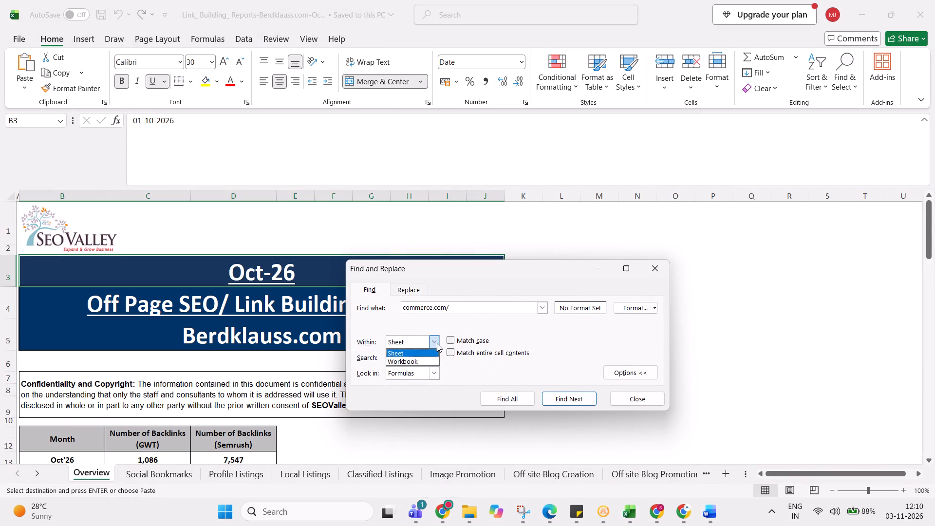
{"action": "left_click", "coordinate": [409, 361]}
{"action": "left_click", "coordinate": [507, 400]}
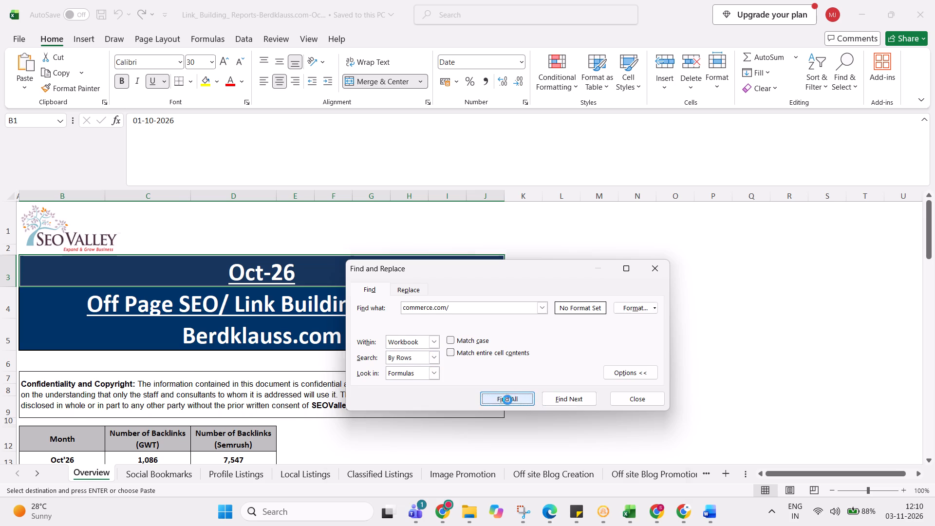
{"action": "scroll", "coordinate": [334, 402], "scroll_direction": "down", "scroll_amount": 1}
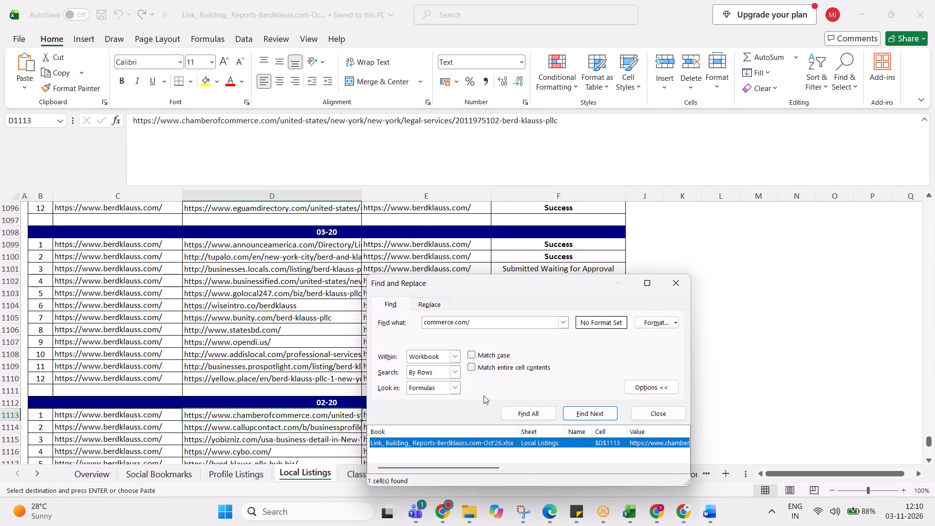
{"action": "left_click", "coordinate": [672, 282]}
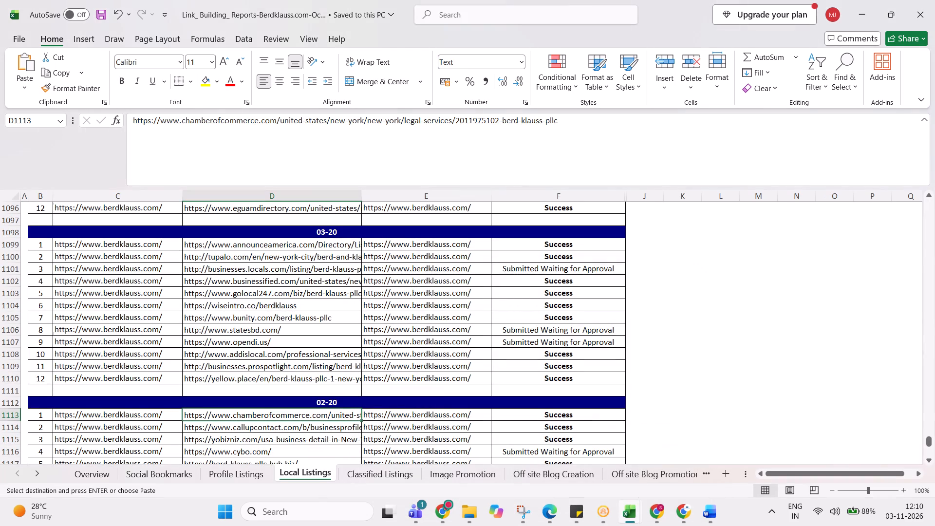
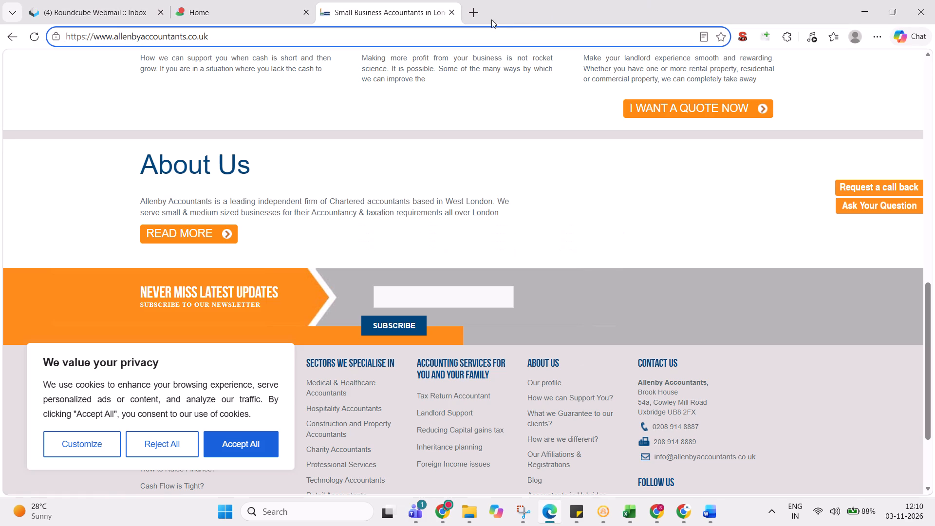
Open the copied chamberofcommerce.com listing address for Berd & Klauss in a new Edge tab and review the listing.
{"action": "left_click", "coordinate": [474, 12]}
{"action": "key", "text": "ctrl+v"}
{"action": "key", "text": "Return"}
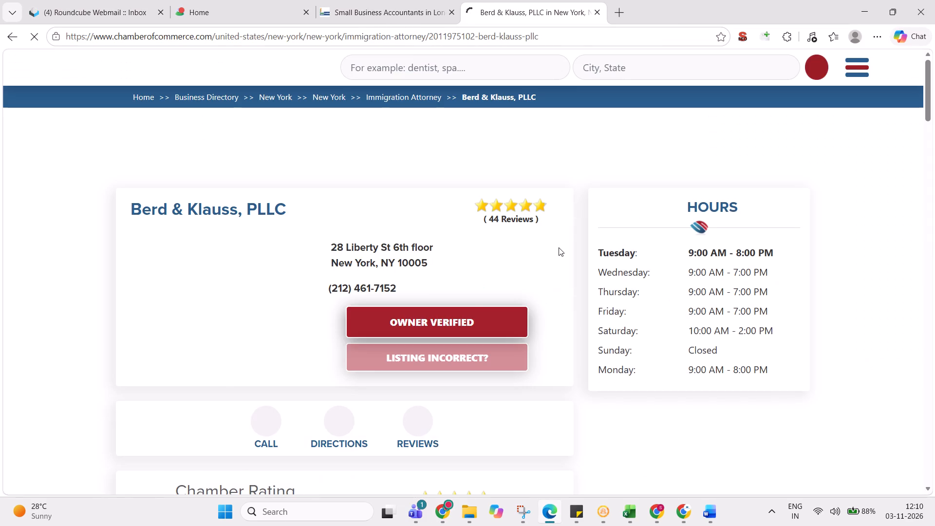
{"action": "scroll", "coordinate": [559, 247], "scroll_direction": "down", "scroll_amount": 2}
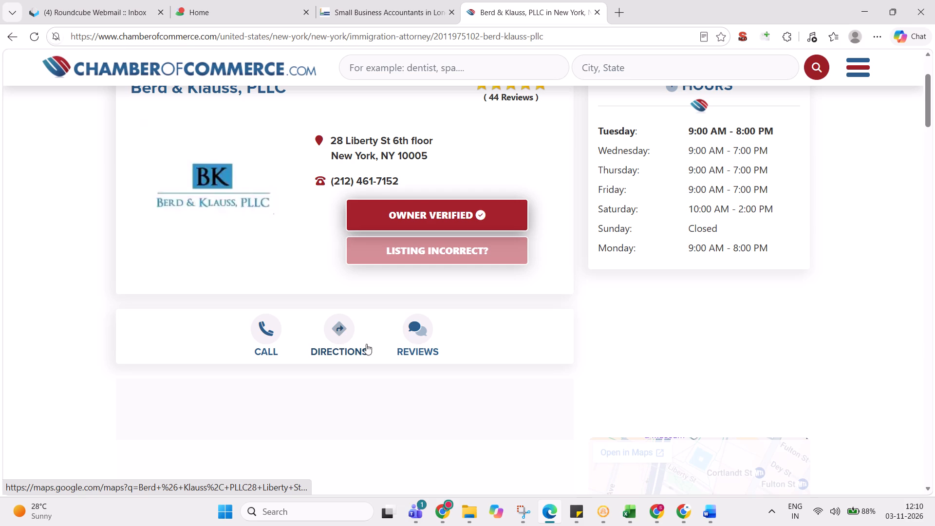
{"action": "scroll", "coordinate": [406, 336], "scroll_direction": "up", "scroll_amount": 1}
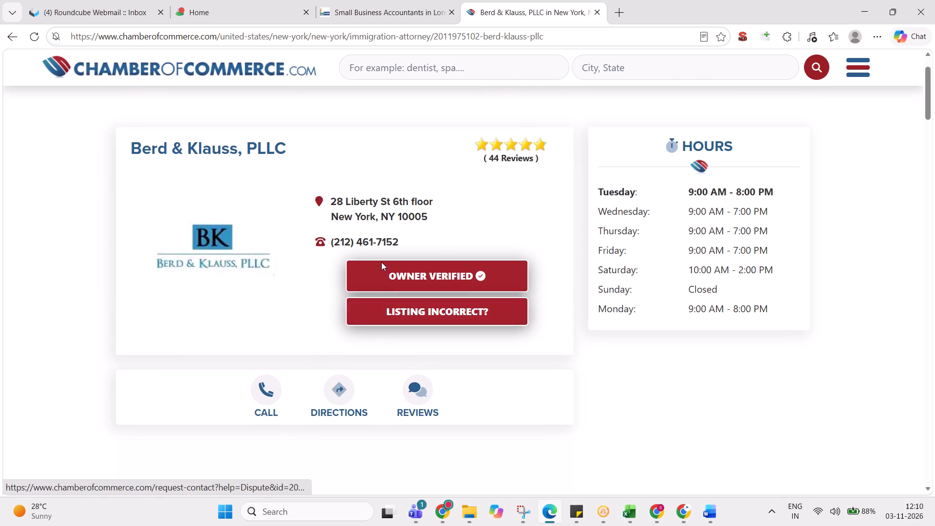
Compare the listing's address and phone in Edge with the contact details in the berdklauss.com footer in Chrome.
{"action": "left_click", "coordinate": [442, 502]}
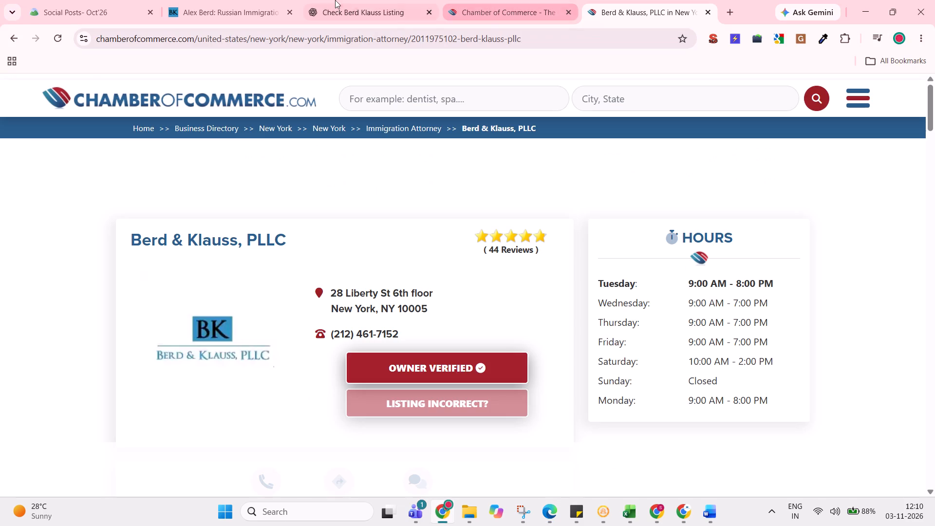
{"action": "left_click", "coordinate": [222, 0]}
{"action": "scroll", "coordinate": [318, 346], "scroll_direction": "down", "scroll_amount": 1}
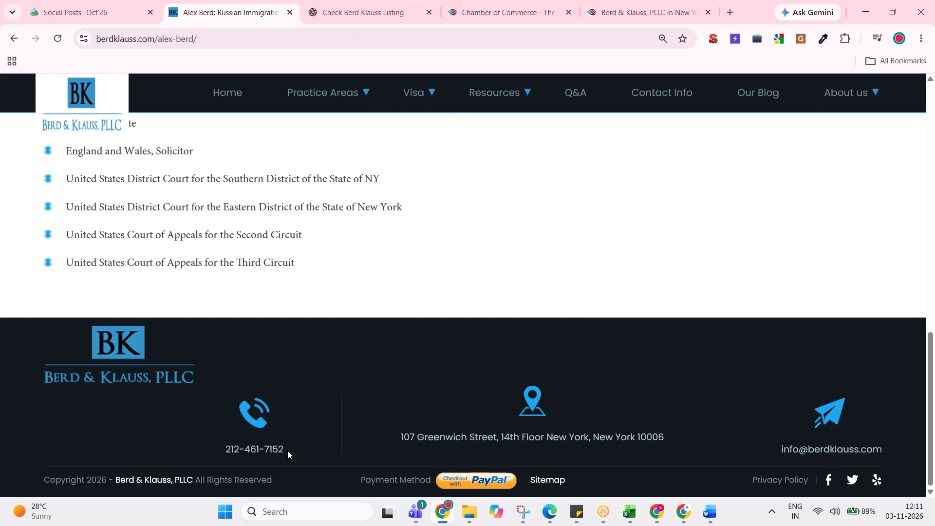
{"action": "key", "text": "alt+Tab"}
{"action": "key", "text": "alt+Tab"}
{"action": "key", "text": "alt+Tab"}
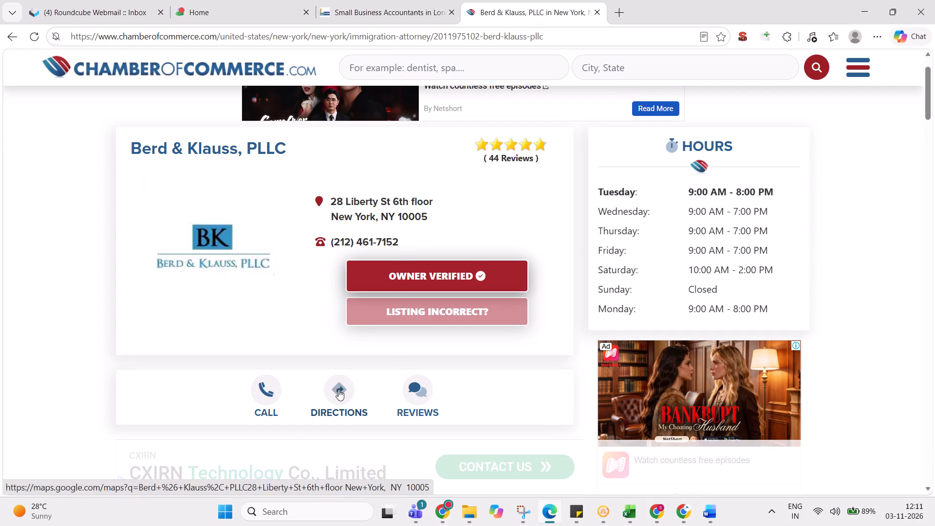
{"action": "key", "text": "alt+Tab"}
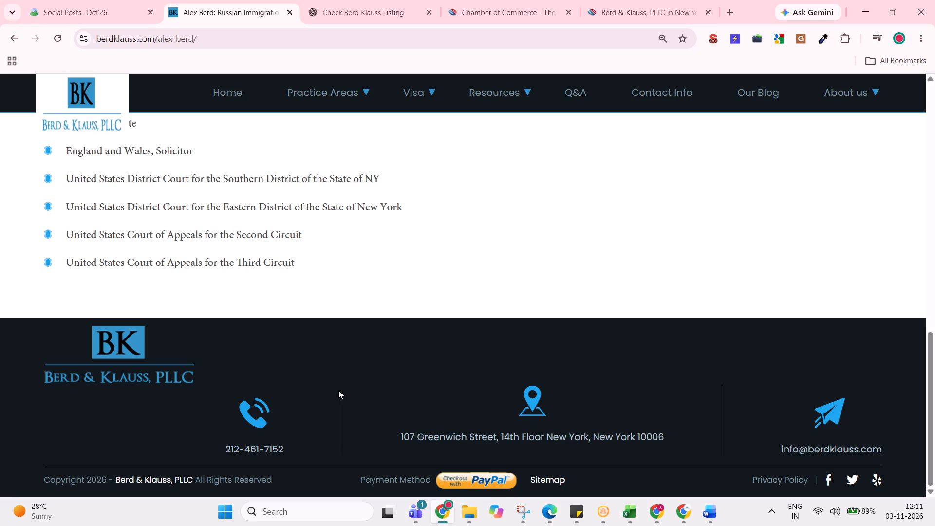
{"action": "key", "text": "alt+Tab"}
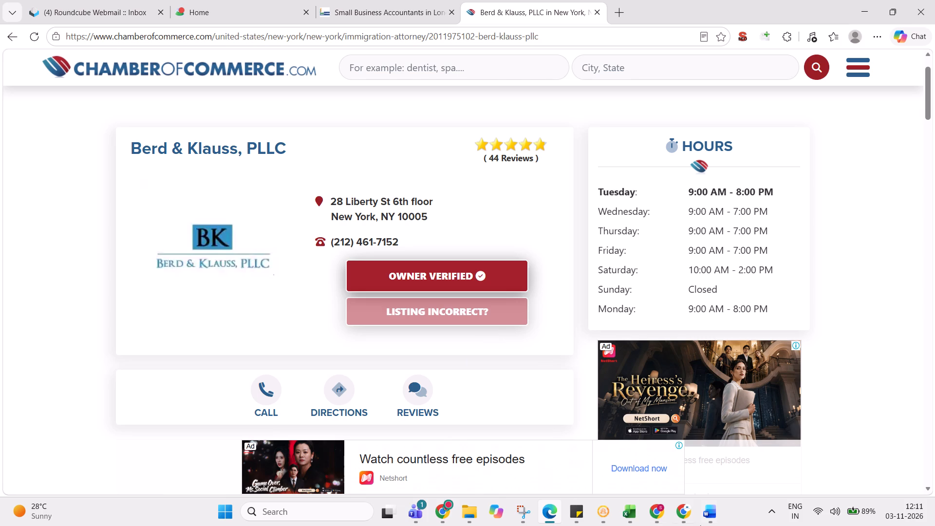
Compare the listing's address and opening hours with the Berd & Klauss submission details document in Word.
{"action": "left_click", "coordinate": [718, 519]}
{"action": "scroll", "coordinate": [446, 344], "scroll_direction": "down", "scroll_amount": 6}
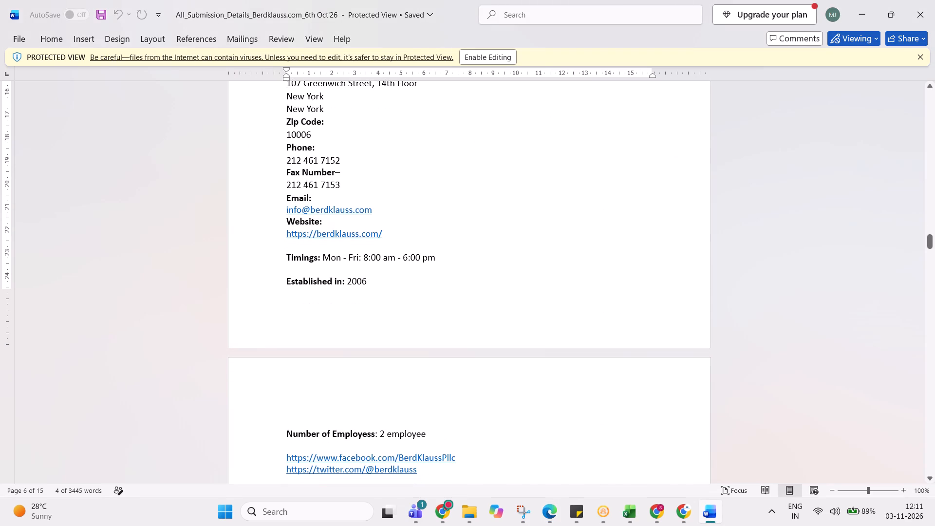
{"action": "key", "text": "alt+Tab"}
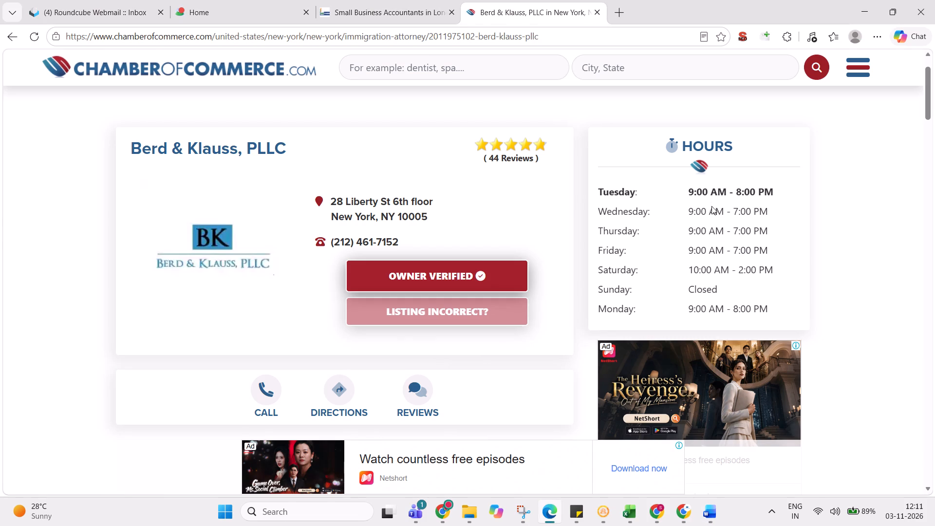
{"action": "key", "text": "alt+Tab"}
{"action": "key", "text": "alt+Tab"}
{"action": "key", "text": "alt+Tab"}
{"action": "key", "text": "alt+Tab"}
Open the contact form for reporting the Berd & Klauss listing on chamberofcommerce.com as incorrect.
{"action": "scroll", "coordinate": [467, 381], "scroll_direction": "down", "scroll_amount": 1}
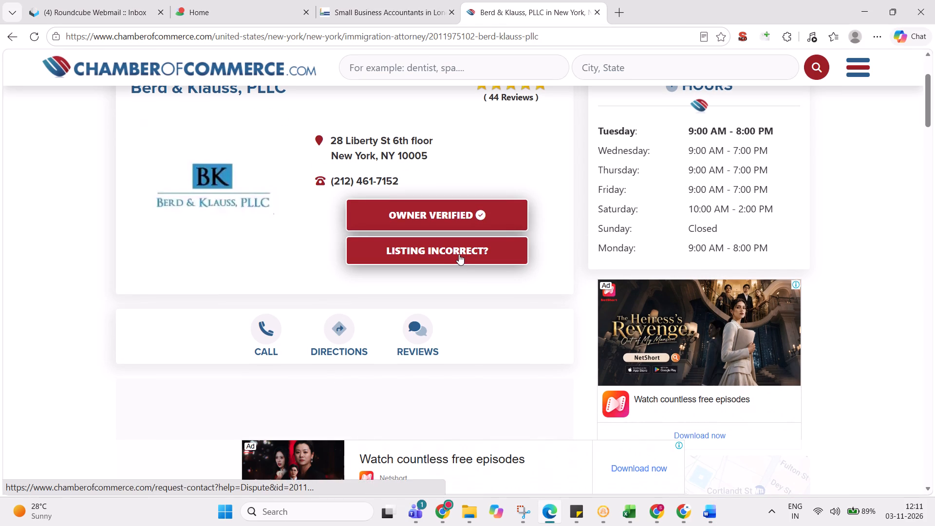
{"action": "left_click", "coordinate": [459, 254]}
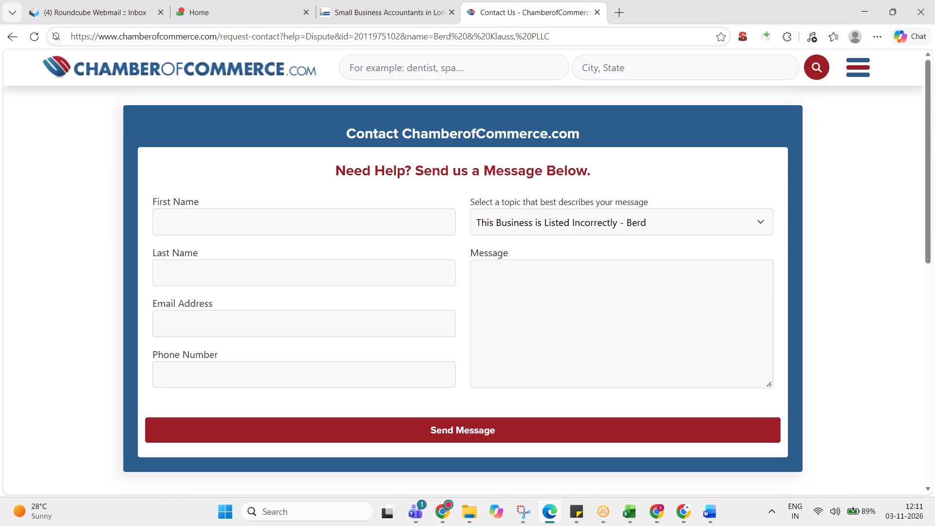
Fill the form's First Name field with "Berd & Klauss, PLLC", copied from the Word submission details document.
{"action": "left_click", "coordinate": [191, 227]}
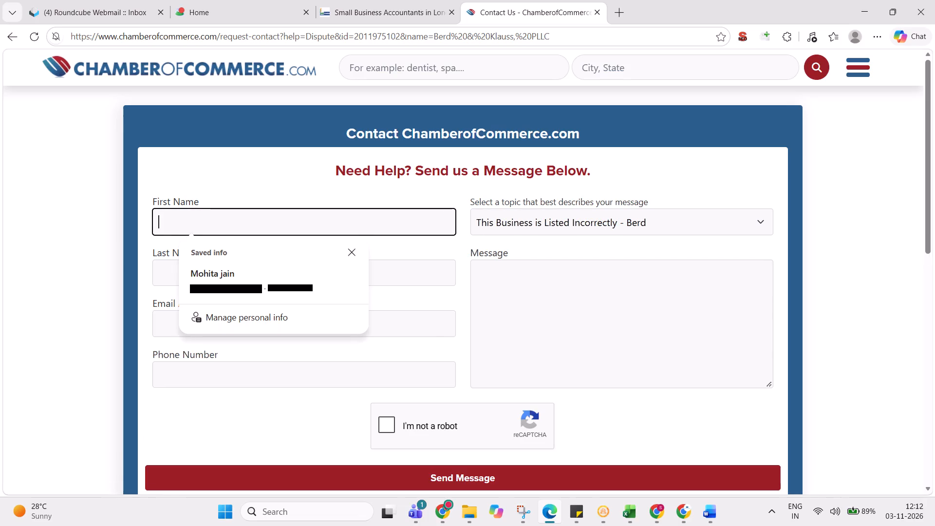
{"action": "left_click", "coordinate": [711, 516]}
{"action": "scroll", "coordinate": [362, 188], "scroll_direction": "up", "scroll_amount": 1}
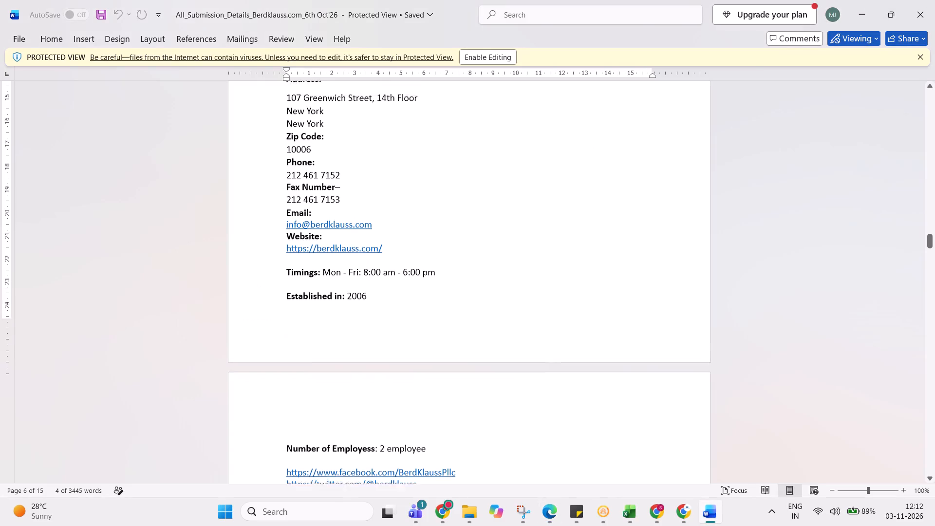
{"action": "scroll", "coordinate": [362, 188], "scroll_direction": "up", "scroll_amount": 2}
{"action": "key", "text": "ctrl+c"}
{"action": "key", "text": "alt+Tab"}
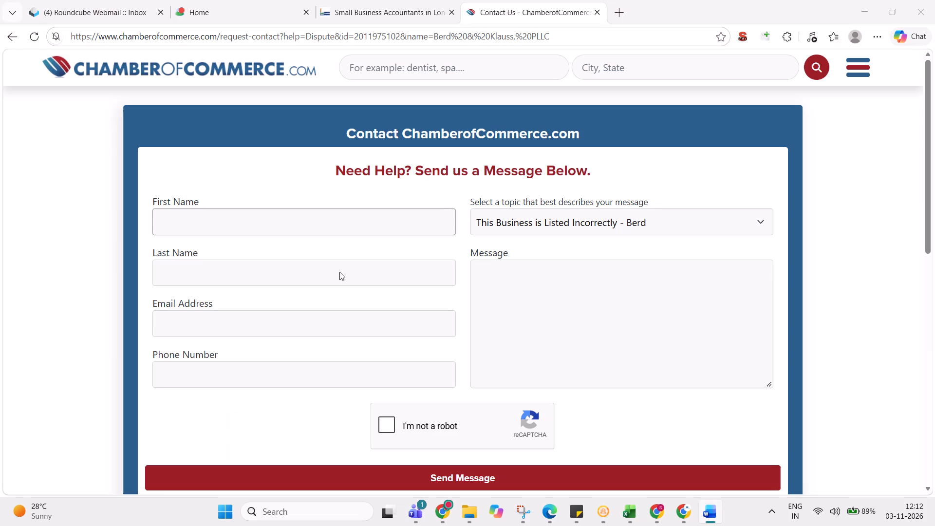
{"action": "key", "text": "ctrl+v"}
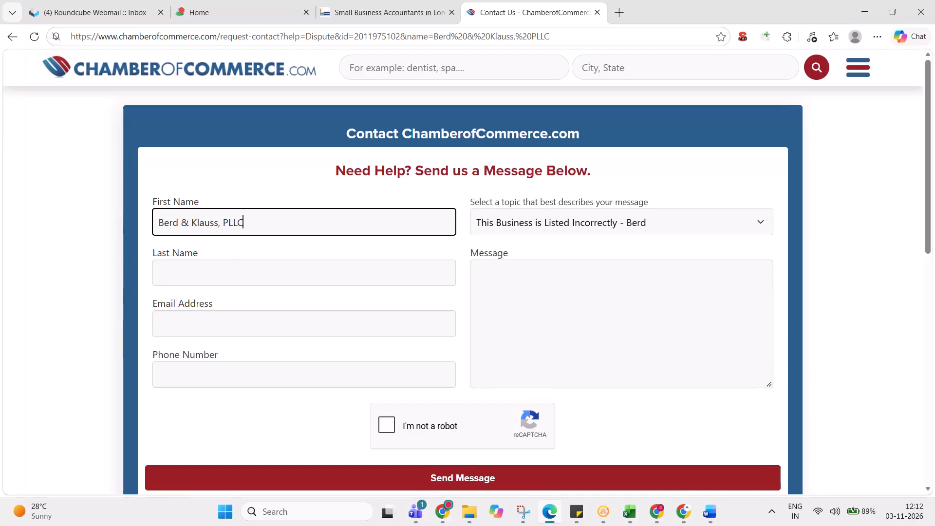
Fill the form's Email Address field with the business email copied from the Word submission details document.
{"action": "left_click", "coordinate": [192, 317]}
{"action": "left_click", "coordinate": [717, 514]}
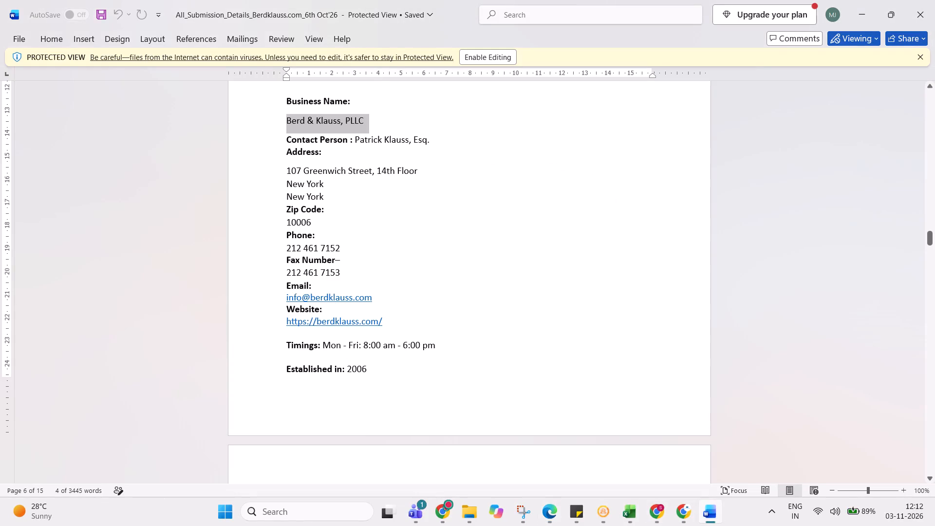
{"action": "left_click_drag", "start_coordinate": [390, 297], "coordinate": [272, 298]}
{"action": "key", "text": "ctrl+c"}
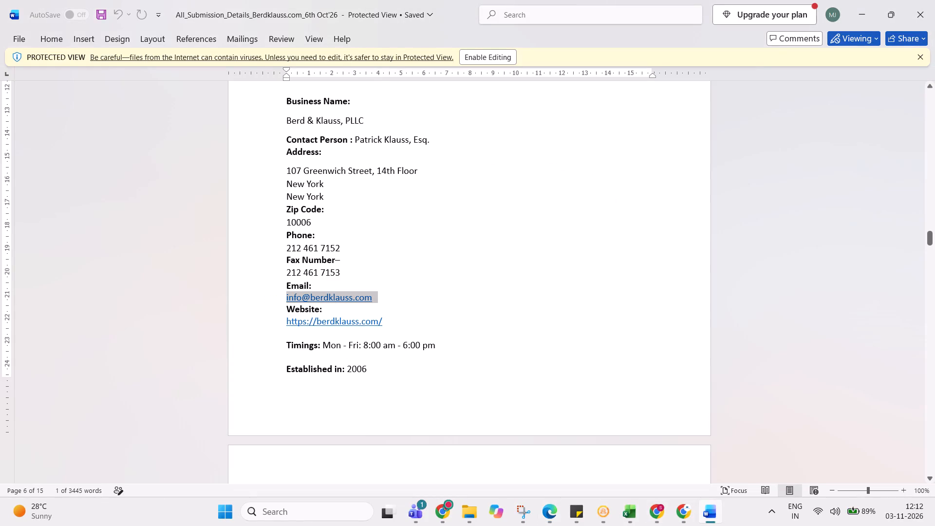
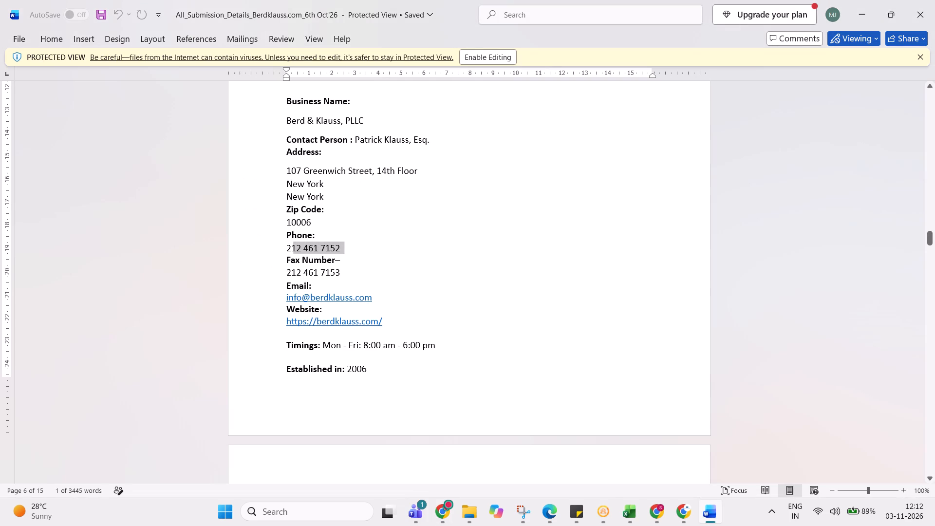
Fill the form's Phone Number field with the business phone number copied from the Word submission details document.
{"action": "left_click_drag", "start_coordinate": [292, 247], "coordinate": [279, 247]}
{"action": "key", "text": "ctrl+c"}
{"action": "left_click", "coordinate": [439, 520]}
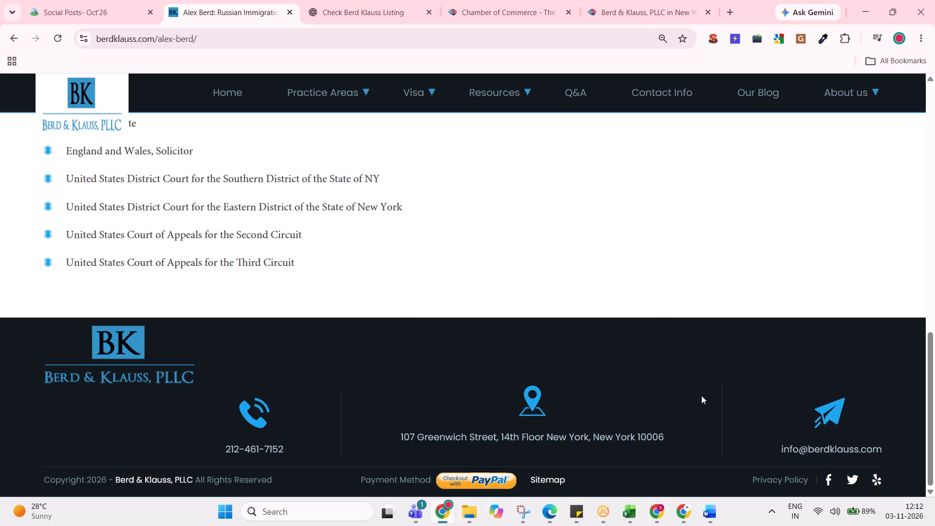
{"action": "left_click", "coordinate": [634, 3]}
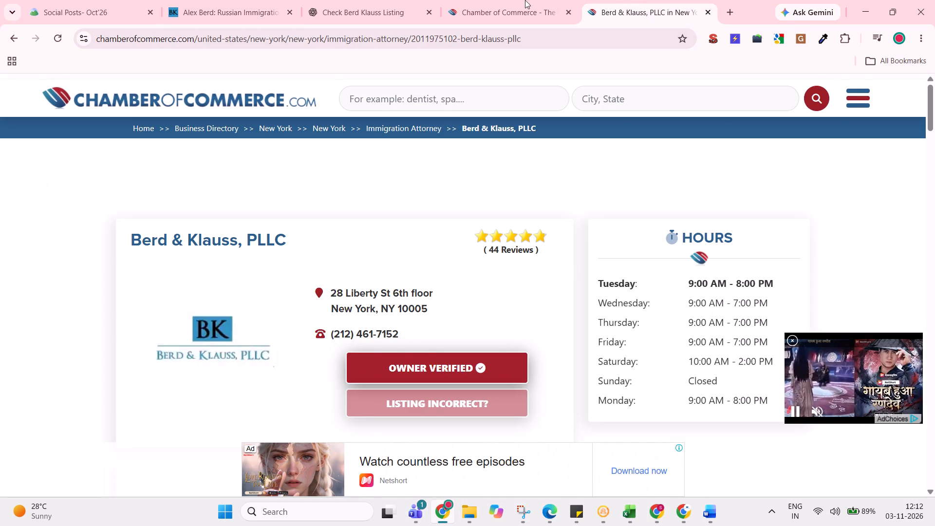
{"action": "left_click", "coordinate": [500, 0]}
{"action": "left_click", "coordinate": [621, 0]}
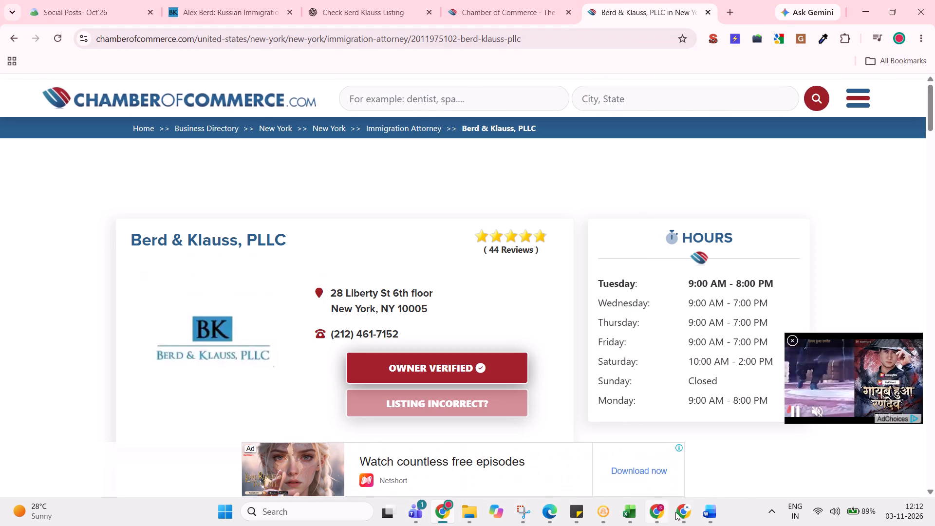
{"action": "left_click", "coordinate": [550, 512]}
{"action": "key", "text": "ctrl+v"}
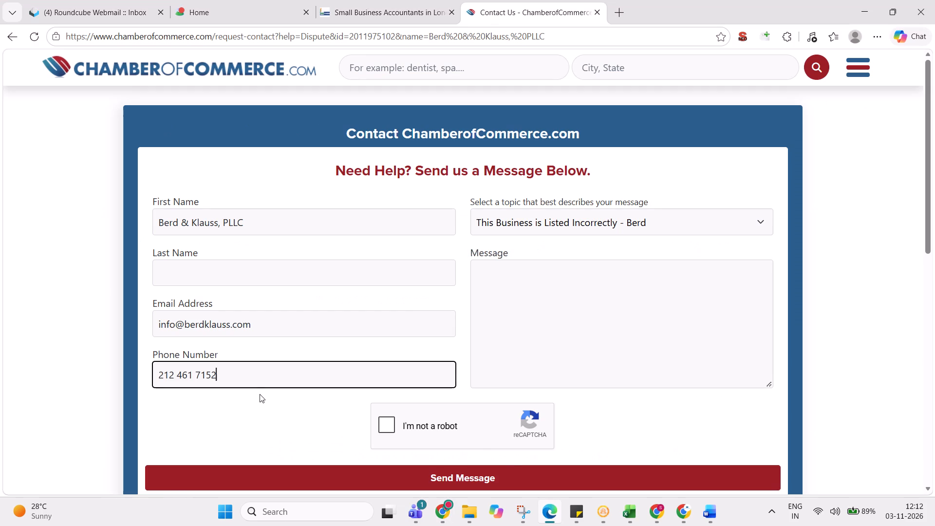
Complete the contact form's "I'm not a robot" verification.
{"action": "left_click", "coordinate": [394, 421]}
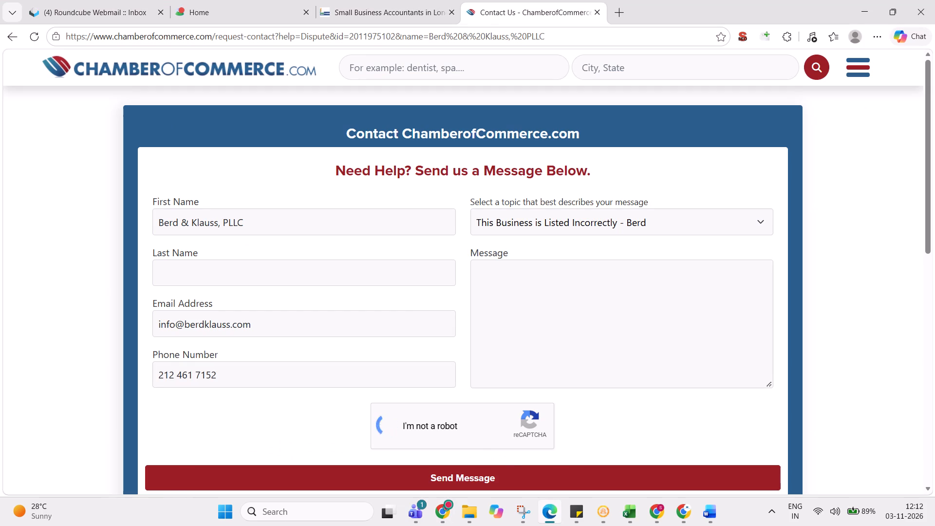
Start on the form's Message field and review the chamberofcommerce.com listing against the Word submission details for the Berd & Klauss correction.
{"action": "left_click", "coordinate": [544, 281]}
{"action": "scroll", "coordinate": [544, 282], "scroll_direction": "down", "scroll_amount": 1}
{"action": "left_click", "coordinate": [517, 229]}
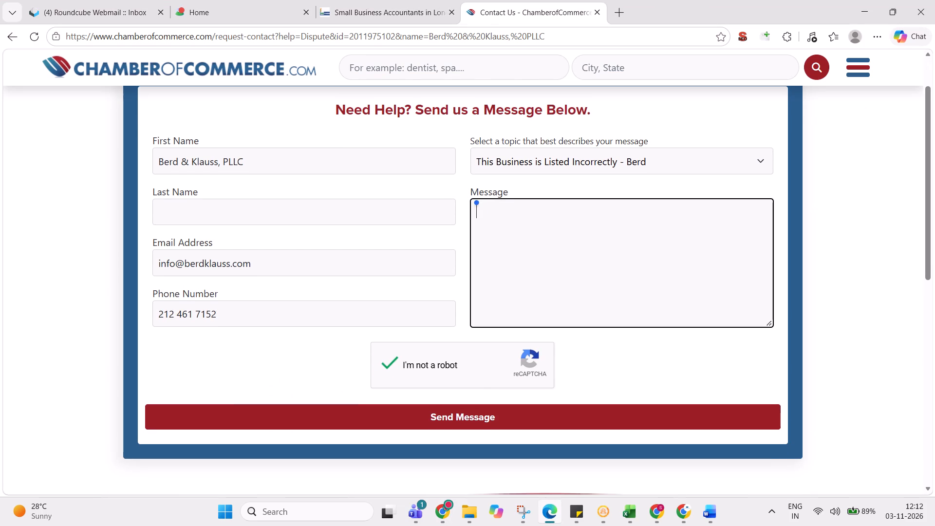
{"action": "scroll", "coordinate": [516, 232], "scroll_direction": "up", "scroll_amount": 4}
{"action": "left_click", "coordinate": [438, 519]}
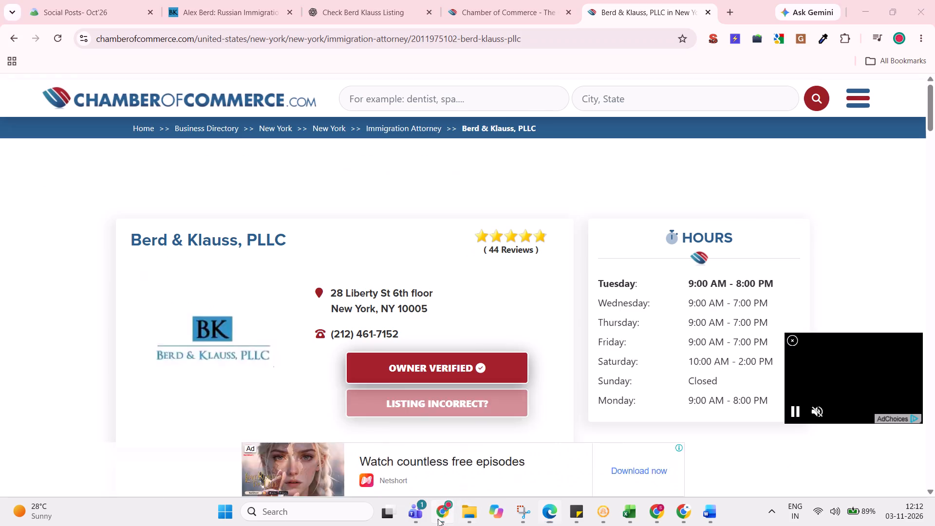
{"action": "scroll", "coordinate": [482, 274], "scroll_direction": "down", "scroll_amount": 2}
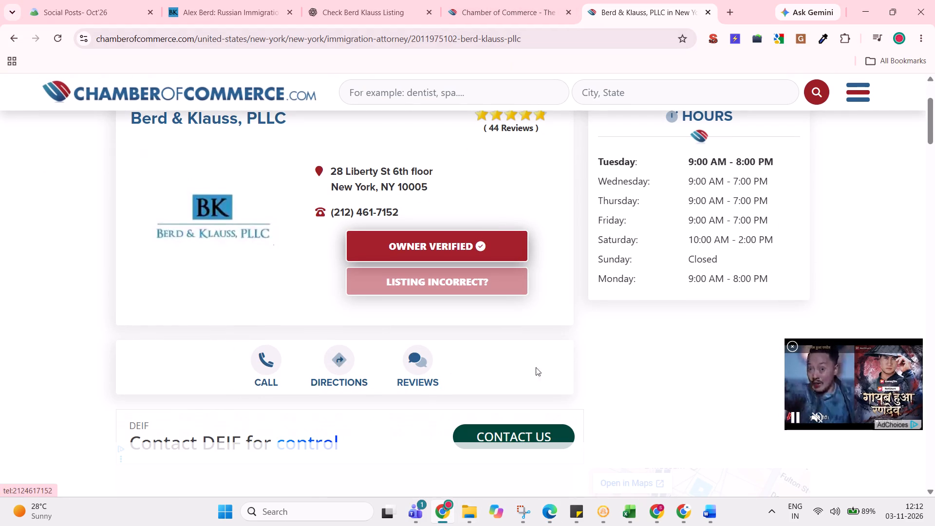
{"action": "left_click", "coordinate": [710, 516]}
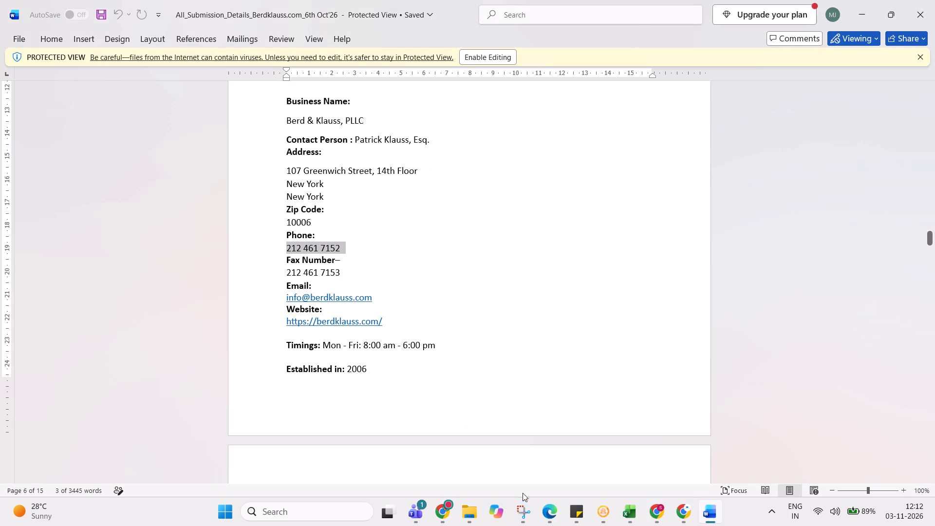
{"action": "left_click", "coordinate": [443, 520]}
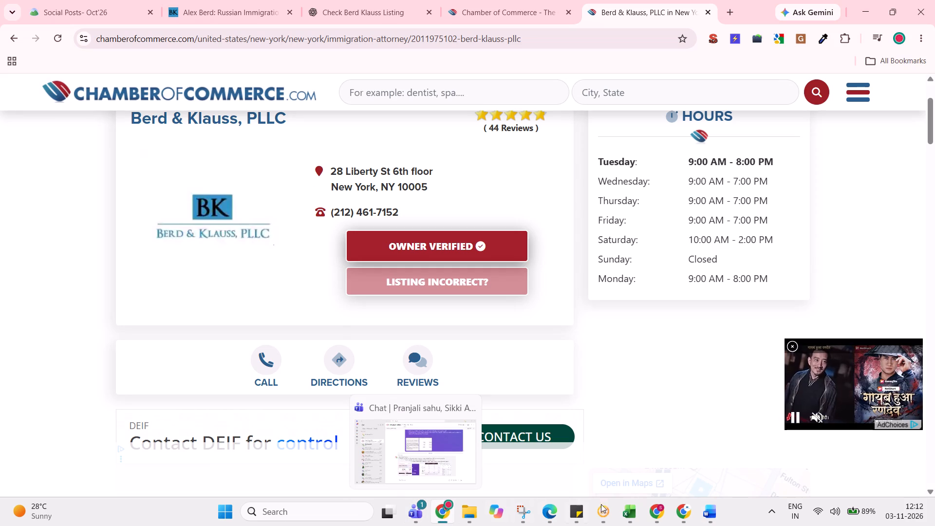
{"action": "left_click", "coordinate": [677, 515]}
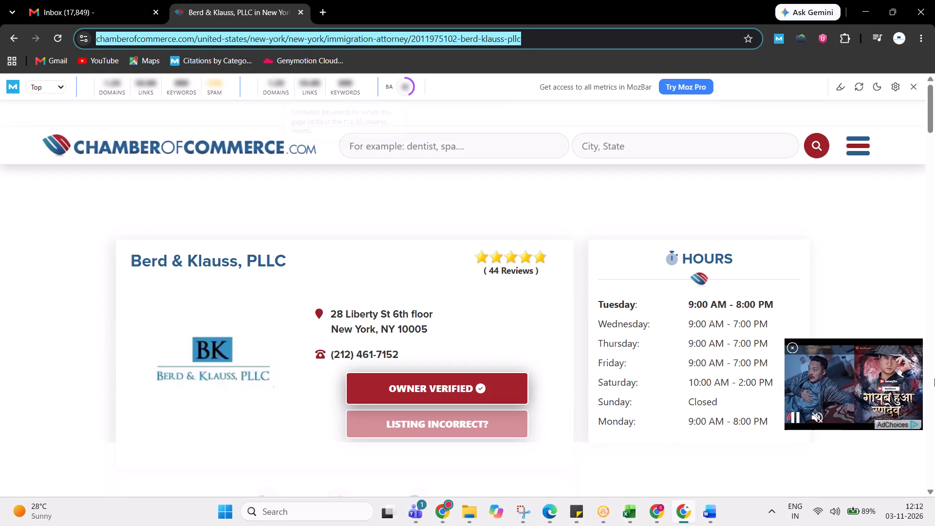
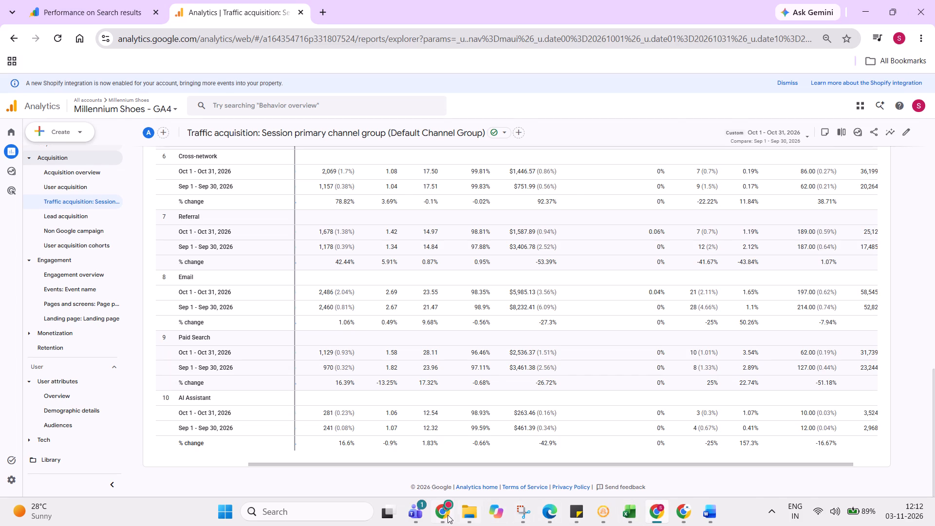
Check the chamberofcommerce.com home page in Chrome, then return to the Berd & Klauss incorrect-listing contact form in Edge.
{"action": "left_click", "coordinate": [446, 515]}
{"action": "left_click", "coordinate": [534, 0]}
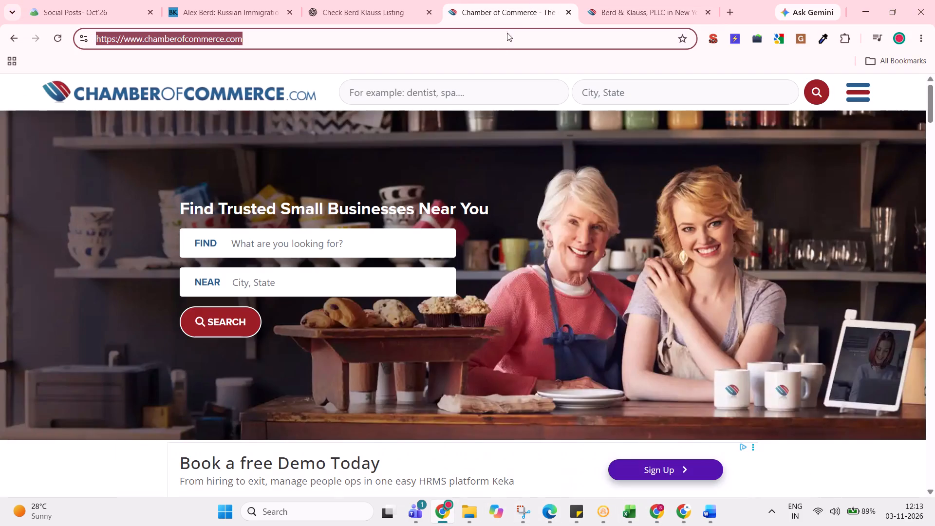
{"action": "scroll", "coordinate": [476, 300], "scroll_direction": "down", "scroll_amount": 4}
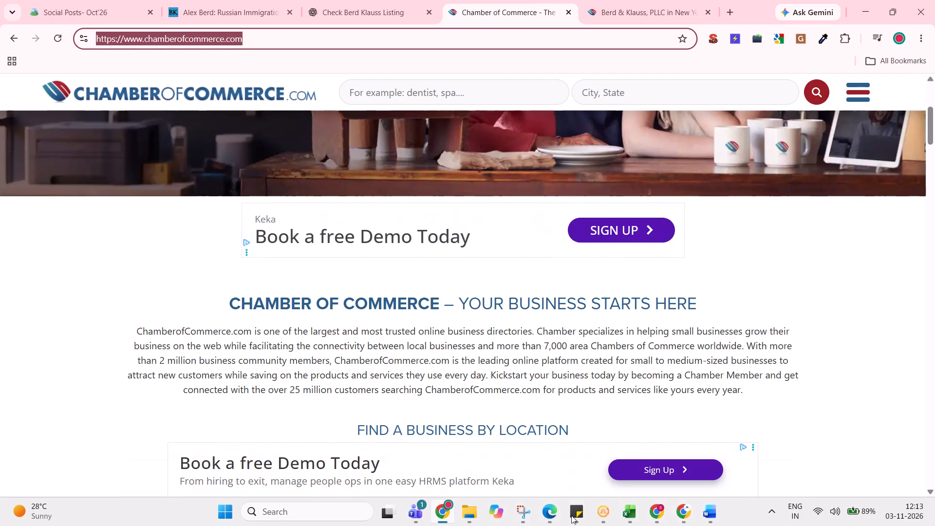
{"action": "left_click", "coordinate": [552, 516]}
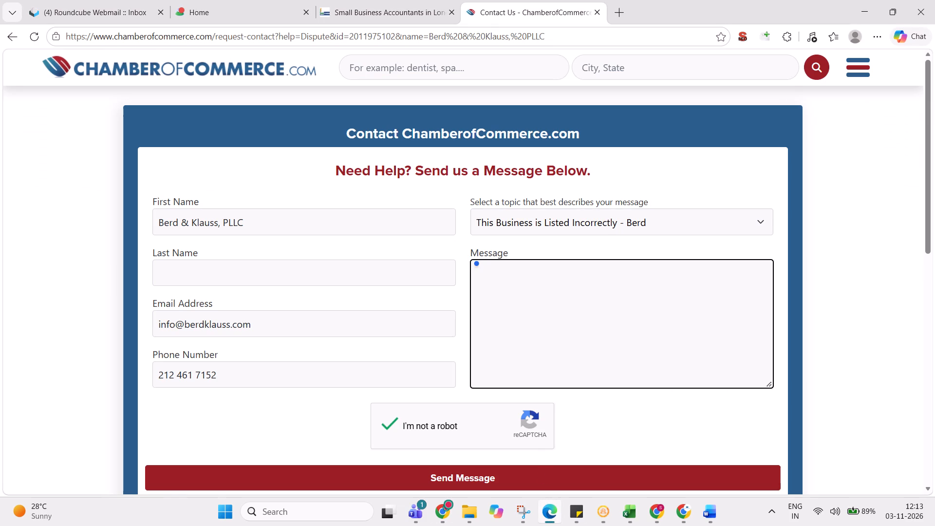
Start the contact form's Message with "We need to change the address and working hours".
{"action": "key", "text": "w"}
{"action": "key", "text": "BackSpace"}
{"action": "type", "text": "We need to change the address and"}
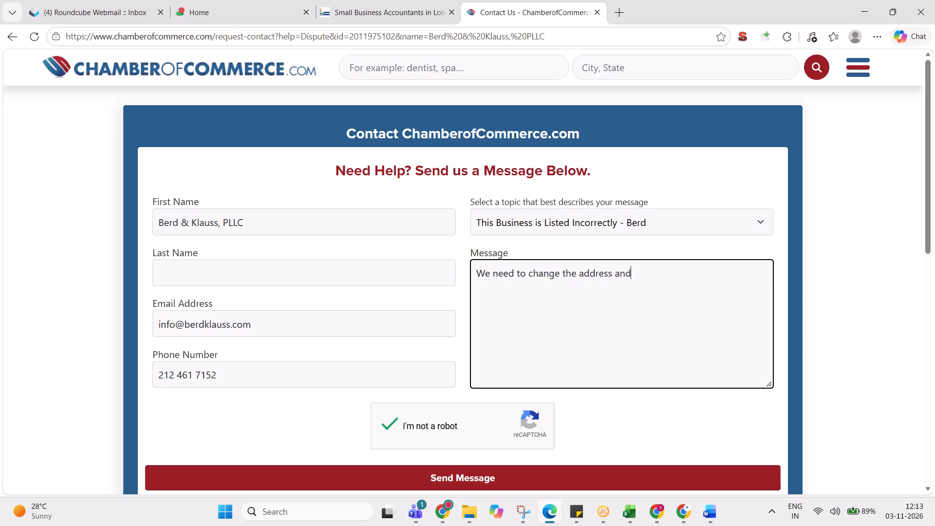
{"action": "key", "text": "space"}
{"action": "type", "text": "working hours"}
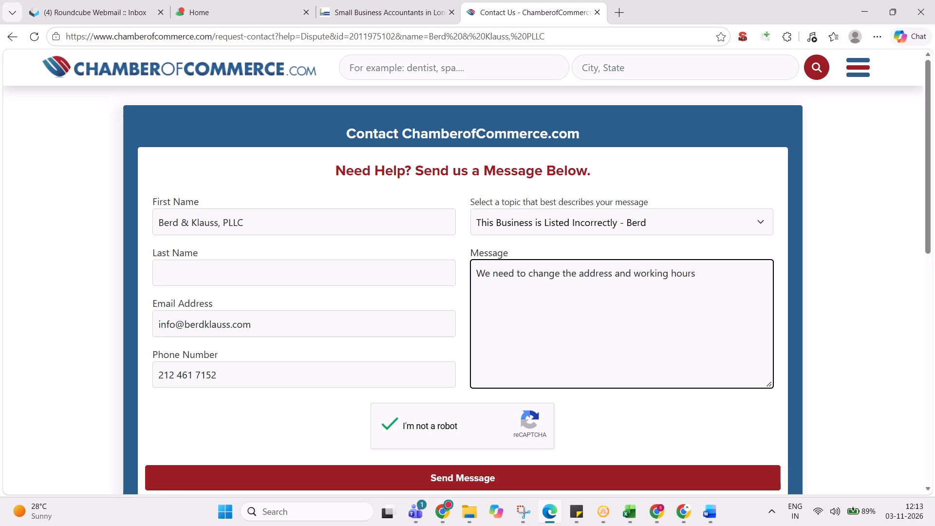
{"action": "key", "text": "space"}
Add to the message a request to update working timings to "Timings: Mon - Fri: 8:00 am - 6:00 pm", copied from the Word submission details.
{"action": "left_click", "coordinate": [706, 518]}
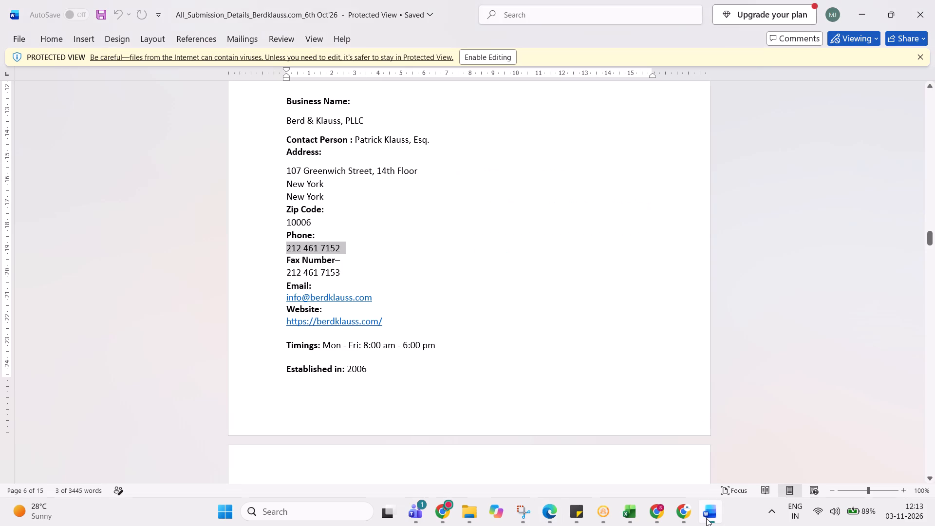
{"action": "left_click_drag", "start_coordinate": [469, 349], "coordinate": [304, 350]}
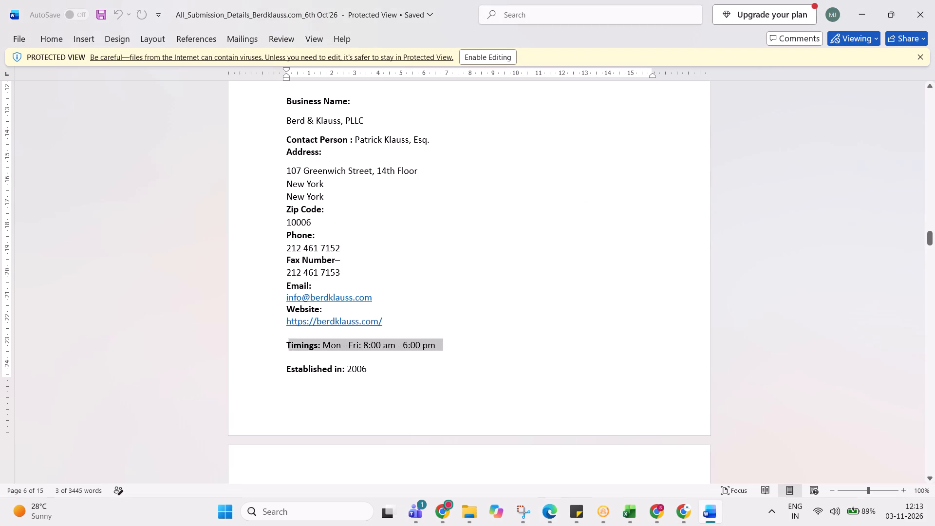
{"action": "left_click_drag", "start_coordinate": [304, 350], "coordinate": [288, 348]}
{"action": "key", "text": "ctrl+c"}
{"action": "key", "text": "alt+Tab"}
{"action": "left_click", "coordinate": [538, 311]}
{"action": "left_click", "coordinate": [711, 272]}
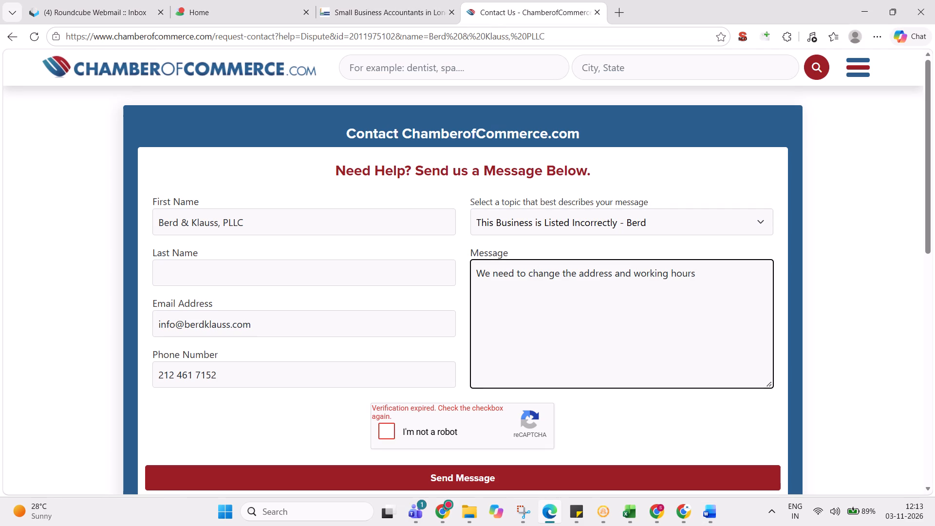
{"action": "key", "text": "BackSpace"}
{"action": "key", "text": "comma"}
{"action": "key", "text": "BackSpace"}
{"action": "type", "text": ". update wroking timings to -"}
{"action": "key", "text": "ctrl+v"}
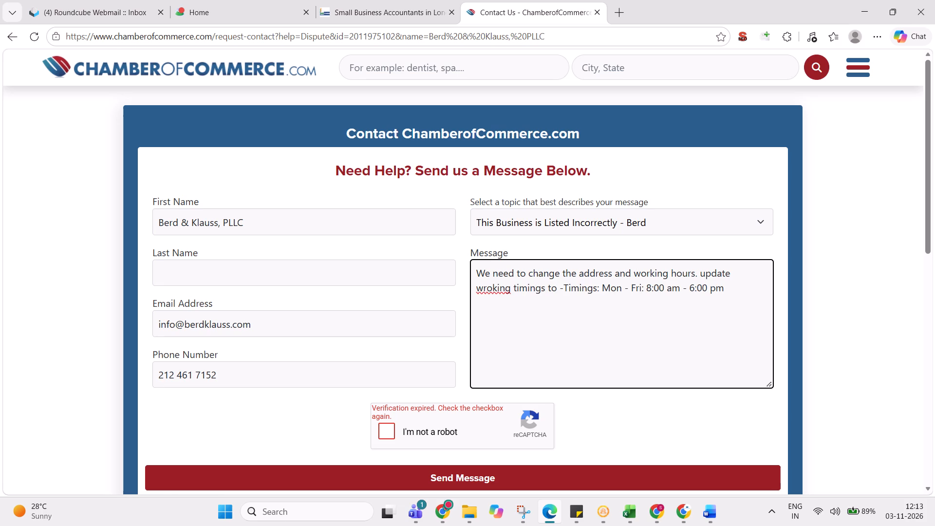
{"action": "key", "text": "space"}
Continue the message with "and address-" after the timings.
{"action": "type", "text": "and address-"}
{"action": "key", "text": "space"}
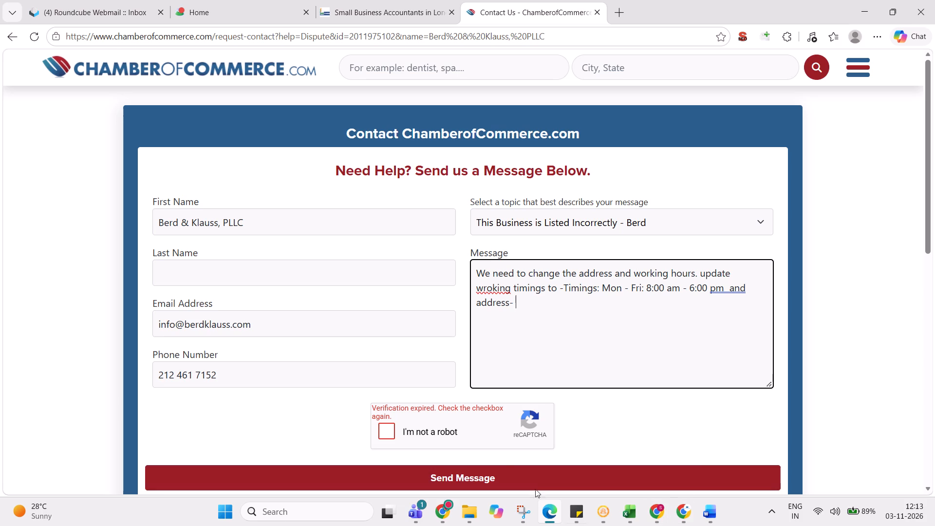
Copy the business's street, city and state lines from the Word submission details and return to the contact form with them.
{"action": "left_click", "coordinate": [718, 513]}
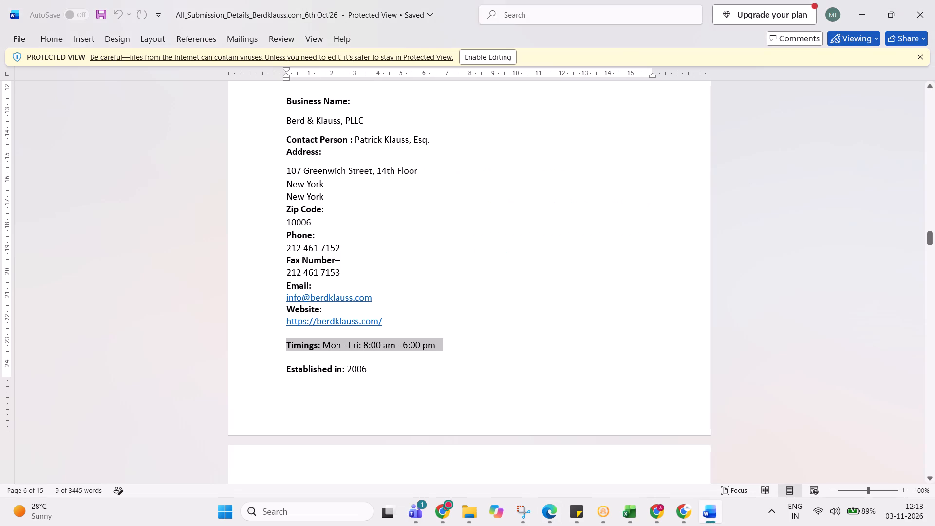
{"action": "scroll", "coordinate": [355, 285], "scroll_direction": "up", "scroll_amount": 1}
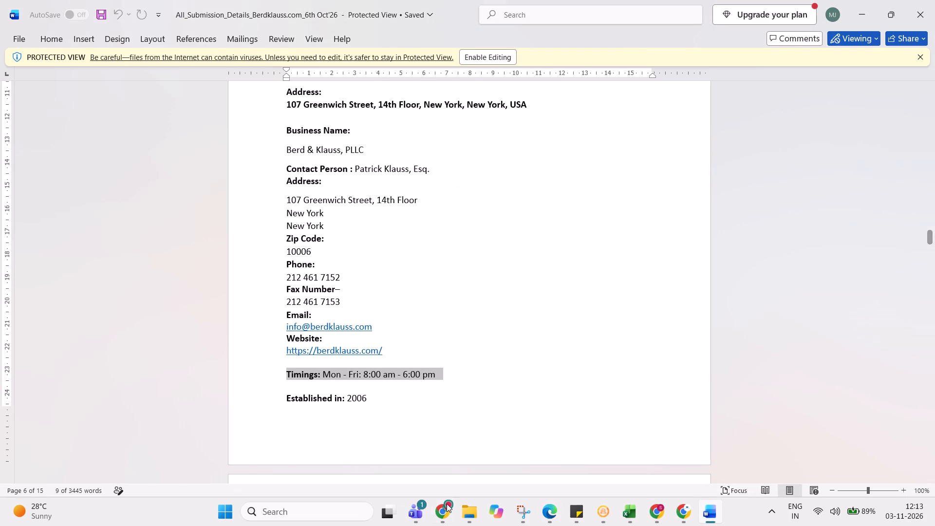
{"action": "left_click", "coordinate": [443, 509]}
{"action": "left_click", "coordinate": [245, 0]}
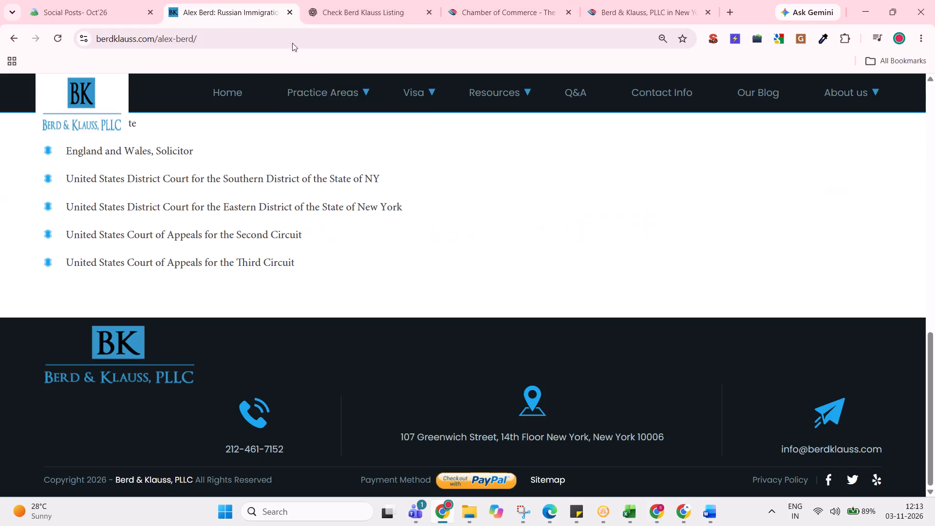
{"action": "left_click", "coordinate": [683, 513]}
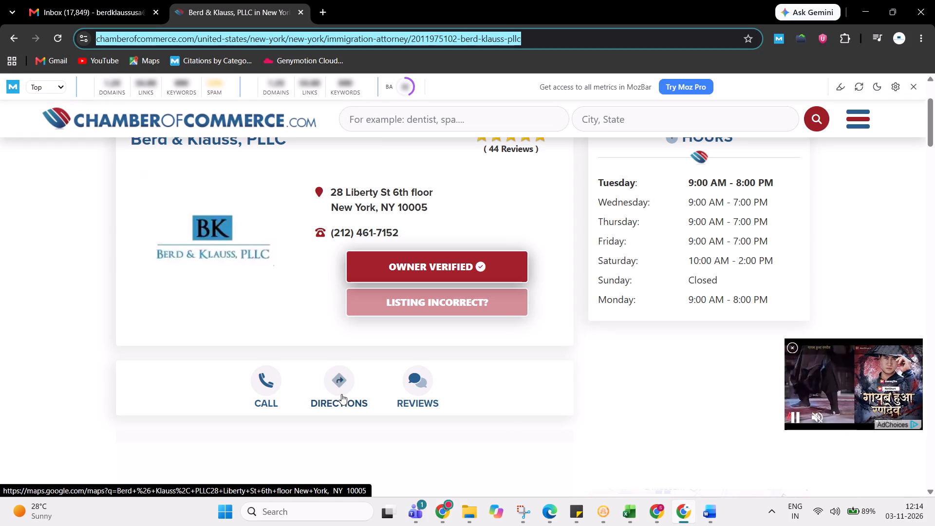
{"action": "left_click", "coordinate": [710, 509]}
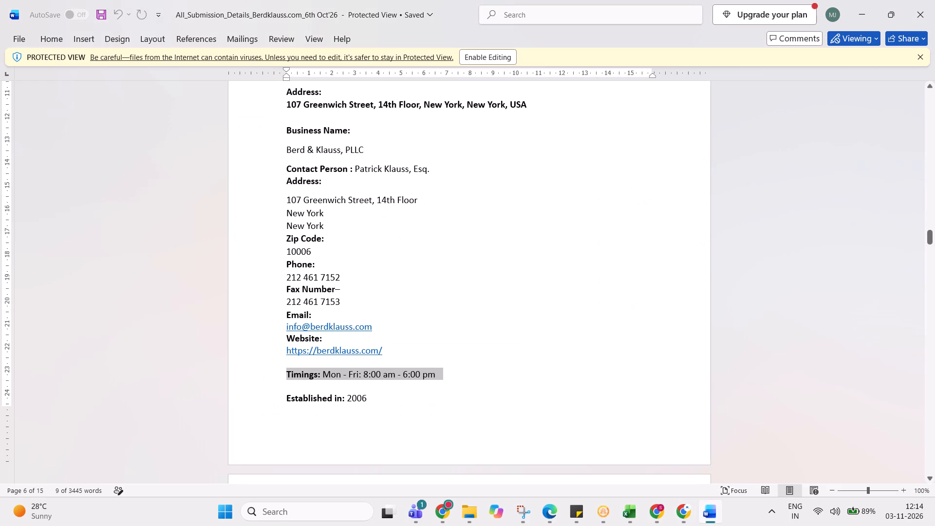
{"action": "left_click_drag", "start_coordinate": [455, 206], "coordinate": [433, 204]}
{"action": "left_click_drag", "start_coordinate": [338, 225], "coordinate": [327, 216]}
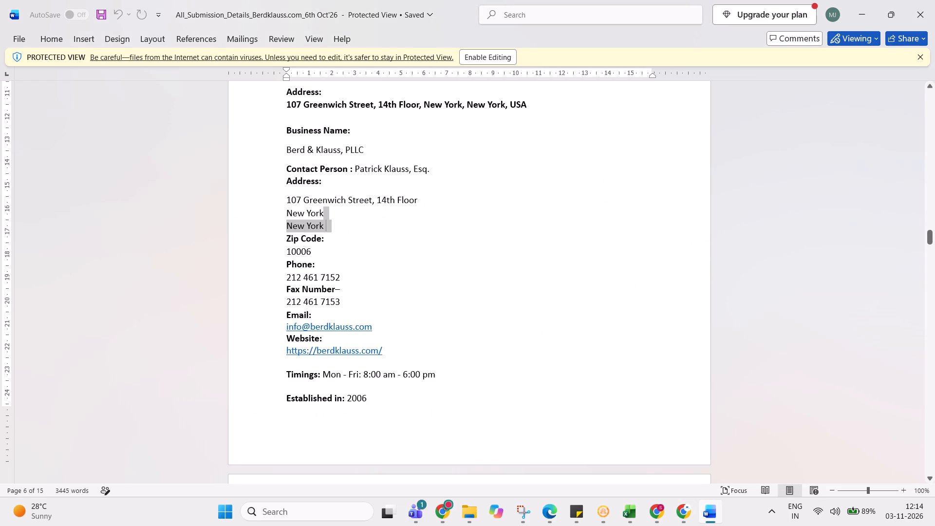
{"action": "left_click_drag", "start_coordinate": [327, 216], "coordinate": [290, 202]}
{"action": "key", "text": "ctrl+c"}
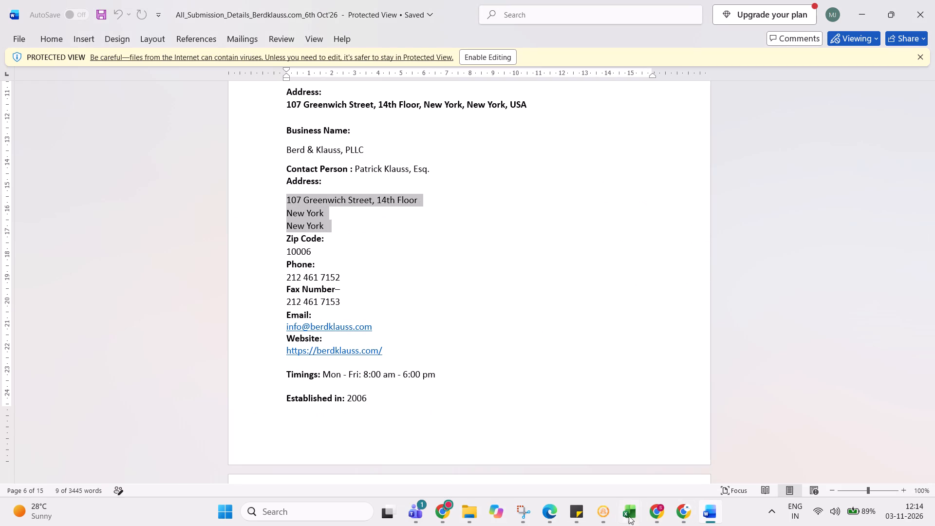
{"action": "left_click", "coordinate": [664, 515]}
{"action": "left_click", "coordinate": [446, 512]}
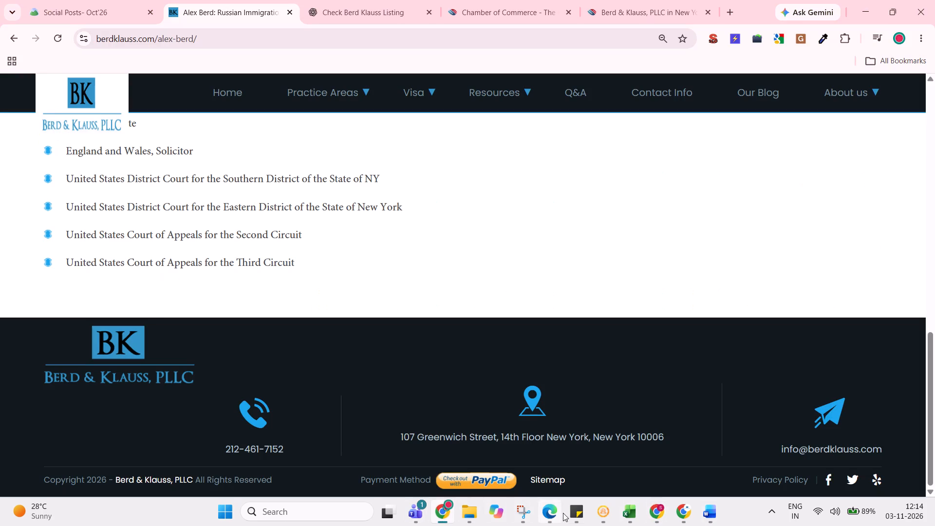
{"action": "left_click", "coordinate": [688, 514]}
{"action": "left_click", "coordinate": [196, 0]}
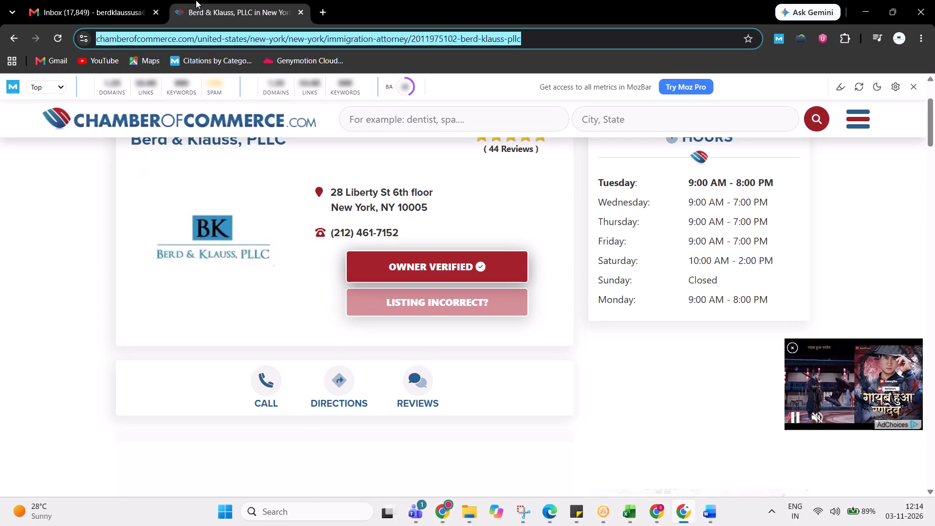
{"action": "left_click", "coordinate": [119, 0]}
{"action": "left_click", "coordinate": [257, 3]}
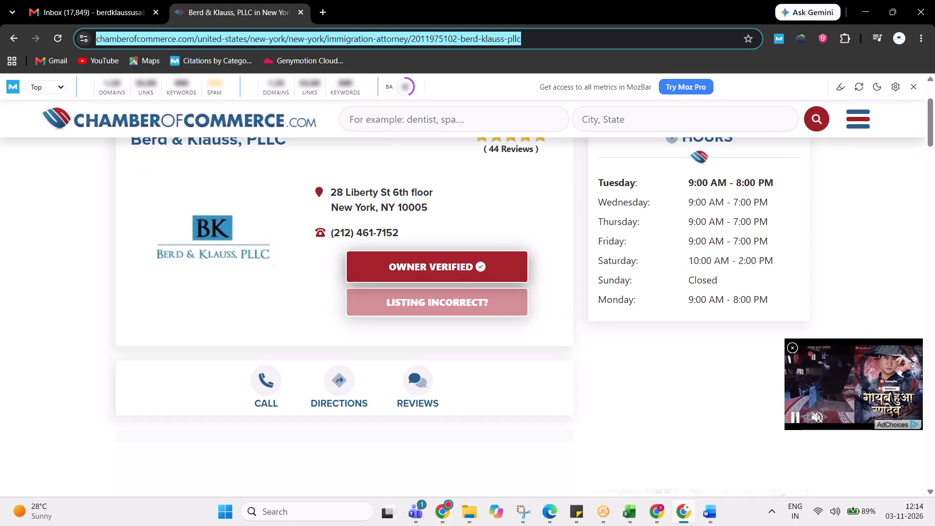
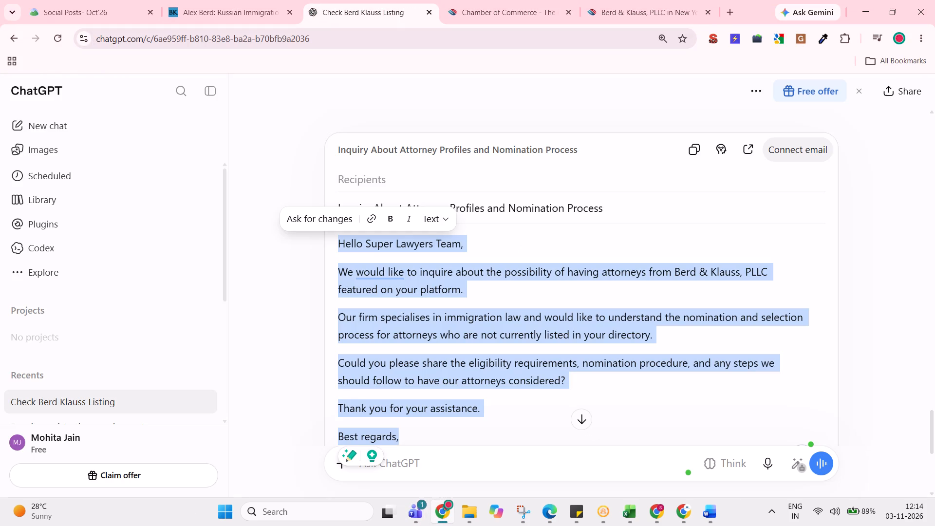
Return to the Berd & Klauss, PLLC listing on chamberofcommerce.com to review its published address and hours.
{"action": "left_click", "coordinate": [530, 0]}
{"action": "left_click", "coordinate": [622, 0]}
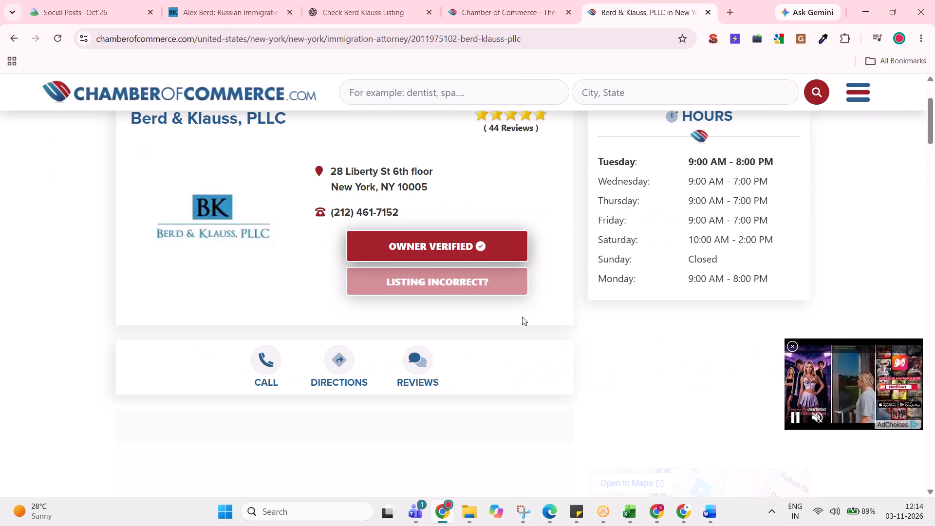
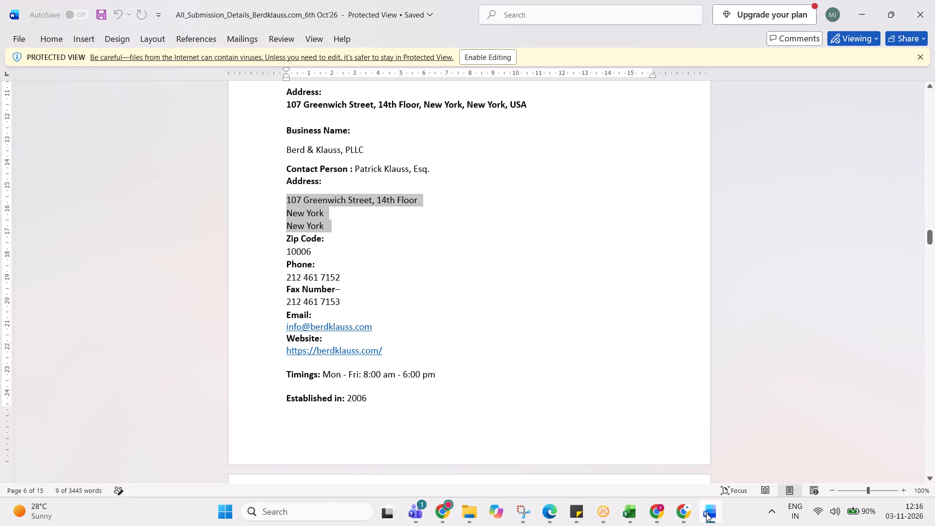
Return from Word to the other Chrome window and review the address and hours on Berd & Klauss's chamberofcommerce.com listing.
{"action": "left_click", "coordinate": [706, 513]}
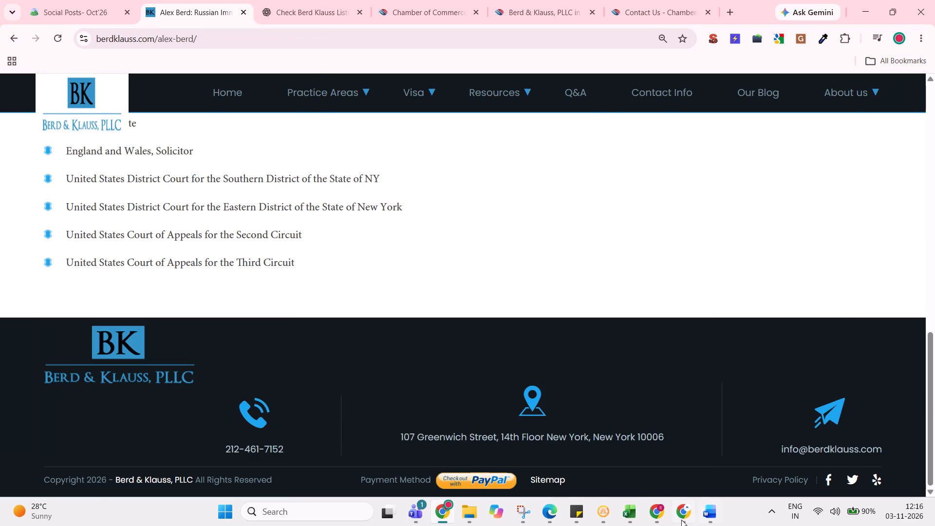
{"action": "left_click", "coordinate": [681, 520]}
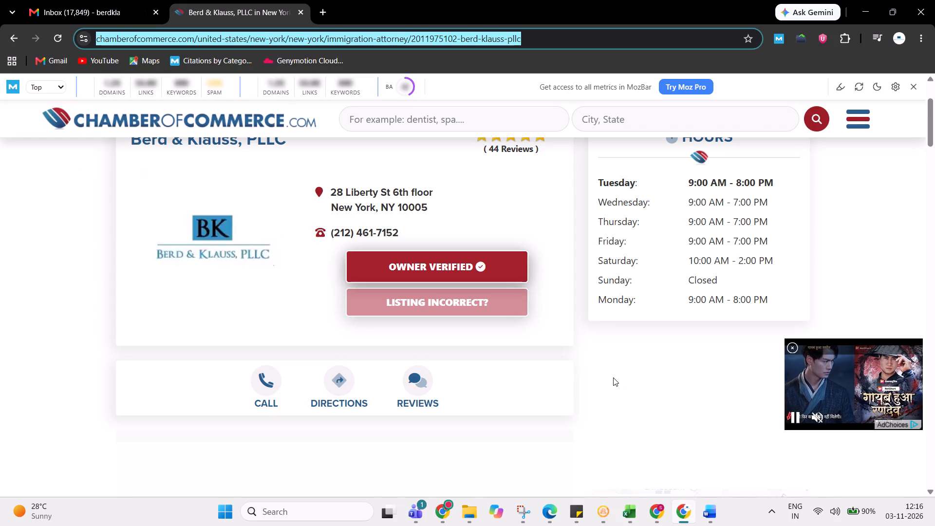
{"action": "scroll", "coordinate": [613, 377], "scroll_direction": "up", "scroll_amount": 4}
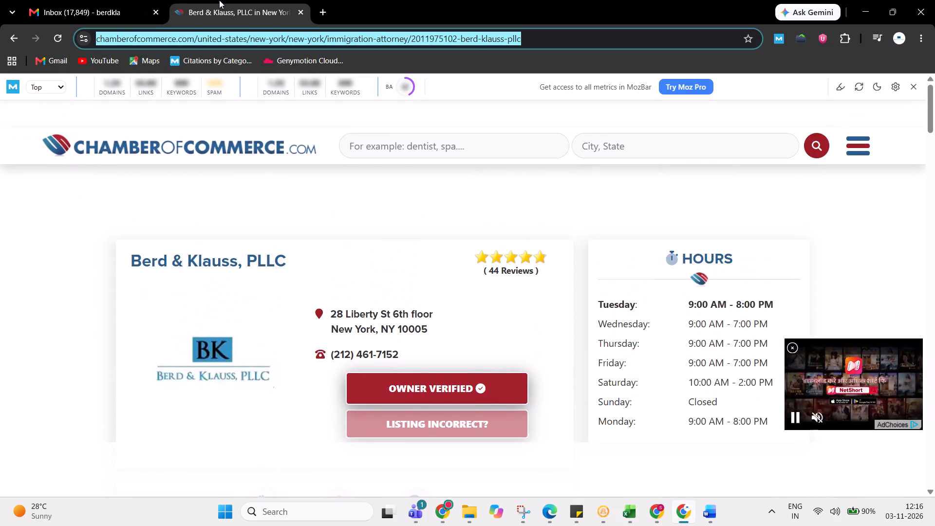
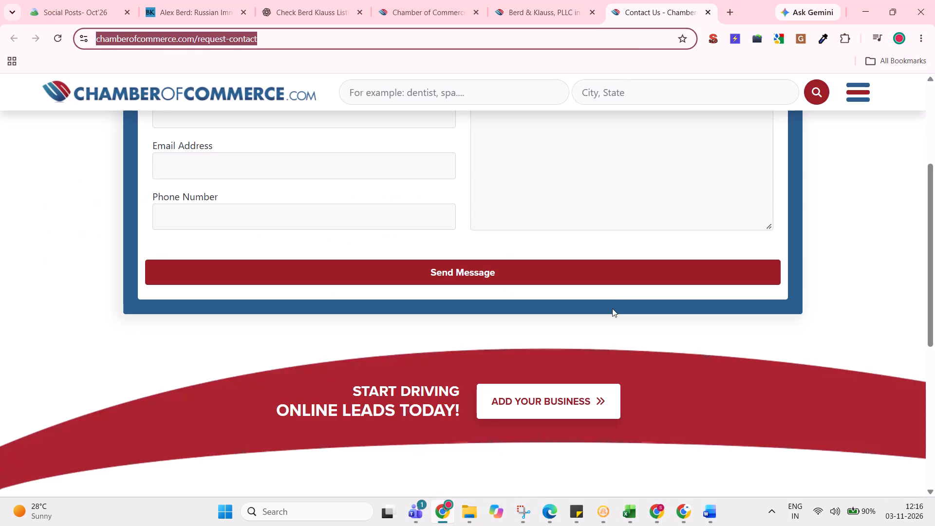
Switch to Edge and return to the filled-in chamberofcommerce.com contact form for Berd & Klauss, PLLC.
{"action": "left_click", "coordinate": [533, 518]}
{"action": "left_click", "coordinate": [548, 518]}
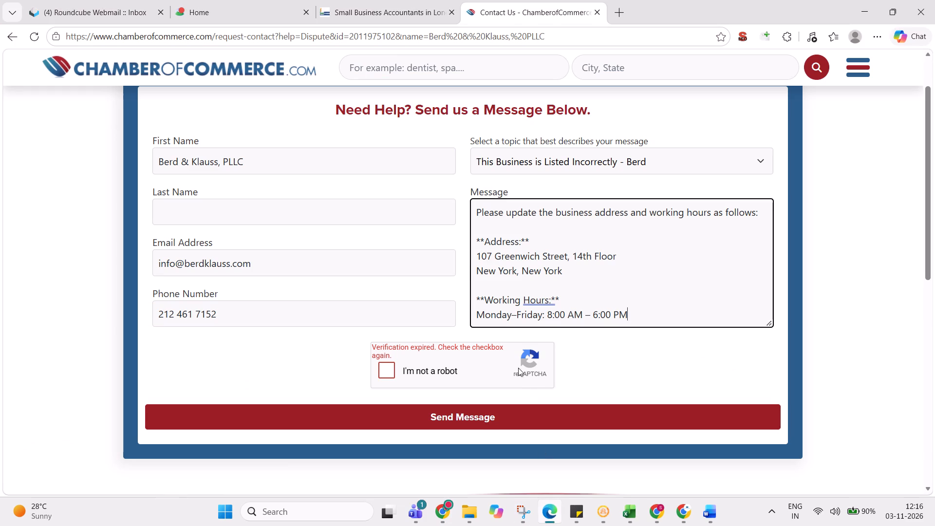
Complete the expired reCAPTCHA check again and send the Berd & Klauss, PLLC address and working hours correction request to chamberofcommerce.com.
{"action": "left_click", "coordinate": [383, 371]}
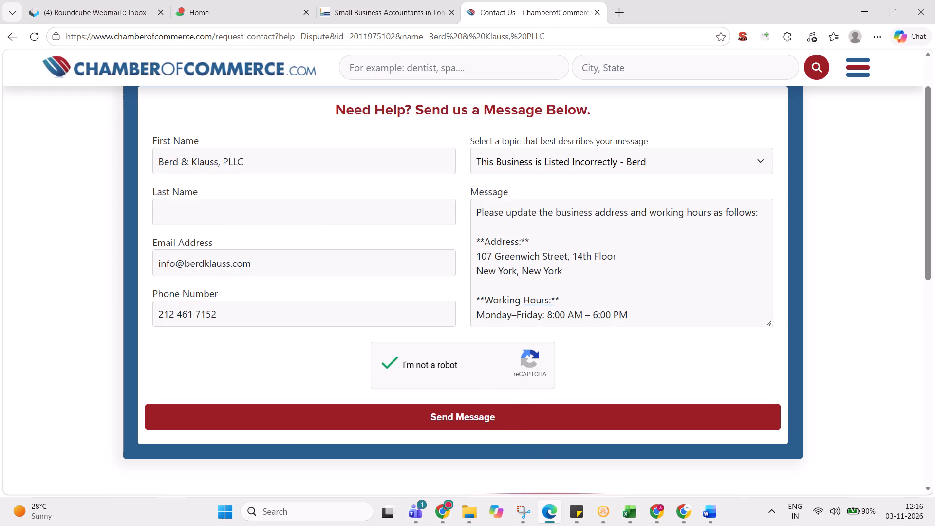
{"action": "scroll", "coordinate": [610, 290], "scroll_direction": "down", "scroll_amount": 1}
{"action": "scroll", "coordinate": [610, 290], "scroll_direction": "up", "scroll_amount": 2}
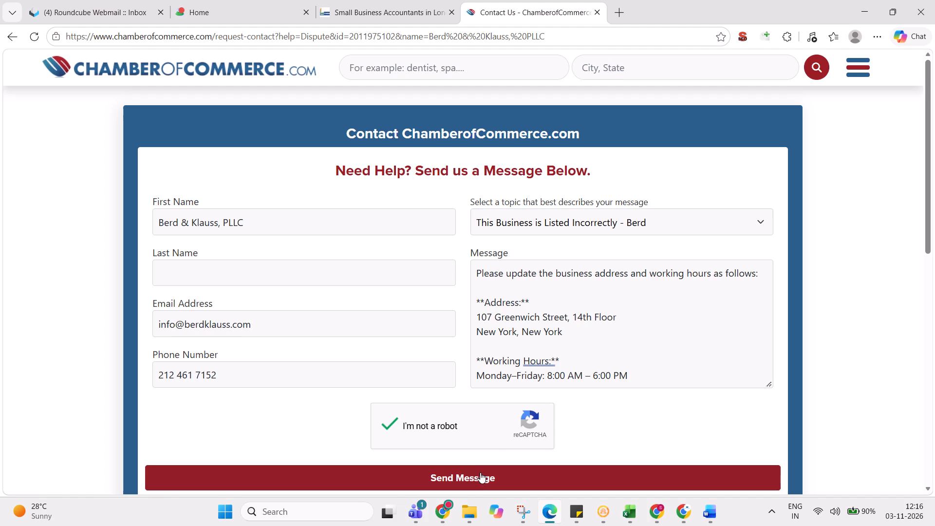
{"action": "left_click", "coordinate": [480, 472]}
Split the contact form's name so First Name reads "Berd & Klauss" without the comma and Last Name reads "PLLC".
{"action": "left_click_drag", "start_coordinate": [268, 226], "coordinate": [224, 225]}
{"action": "key", "text": "ctrl+x"}
{"action": "left_click", "coordinate": [179, 281]}
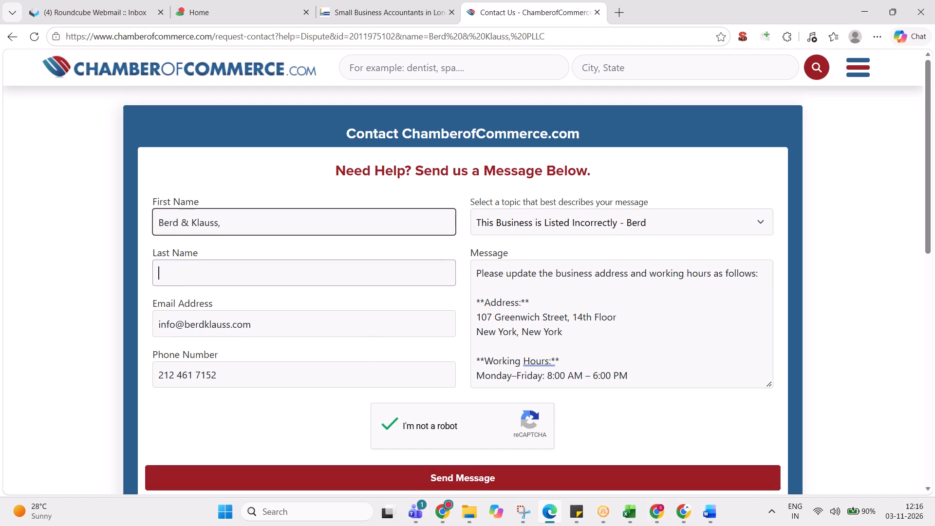
{"action": "key", "text": "ctrl+v"}
{"action": "left_click", "coordinate": [226, 225]}
{"action": "key", "text": "BackSpace"}
{"action": "key", "text": "BackSpace"}
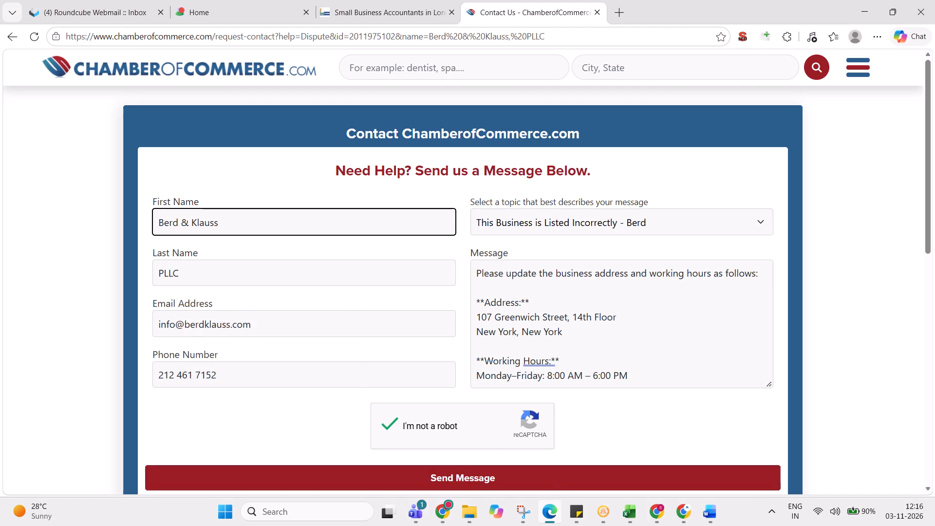
Send the completed listing correction message to chamberofcommerce.com and check the page for the submission result.
{"action": "left_click", "coordinate": [538, 483]}
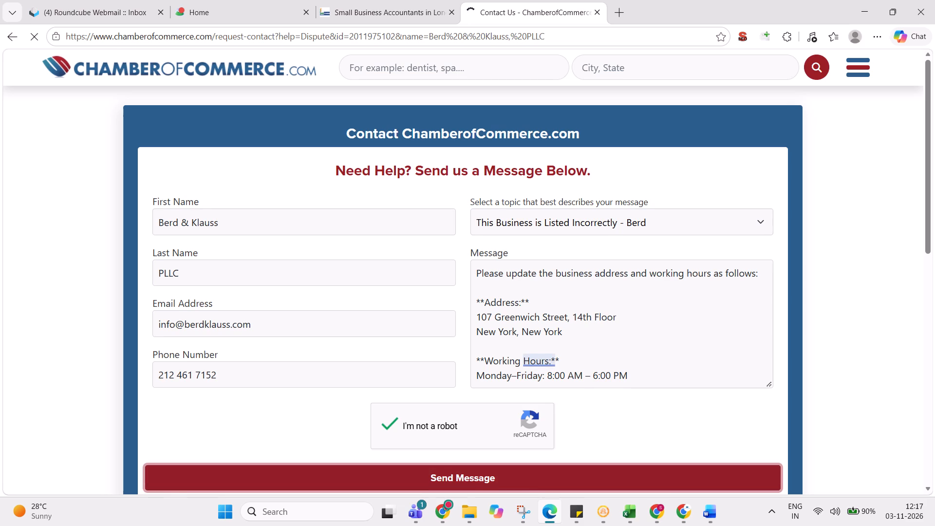
{"action": "scroll", "coordinate": [530, 366], "scroll_direction": "down", "scroll_amount": 1}
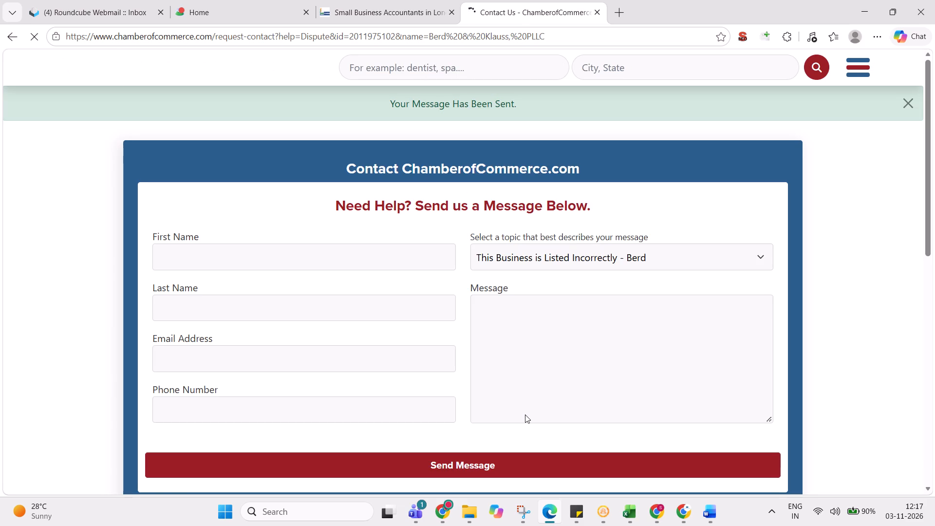
{"action": "scroll", "coordinate": [493, 282], "scroll_direction": "down", "scroll_amount": 4}
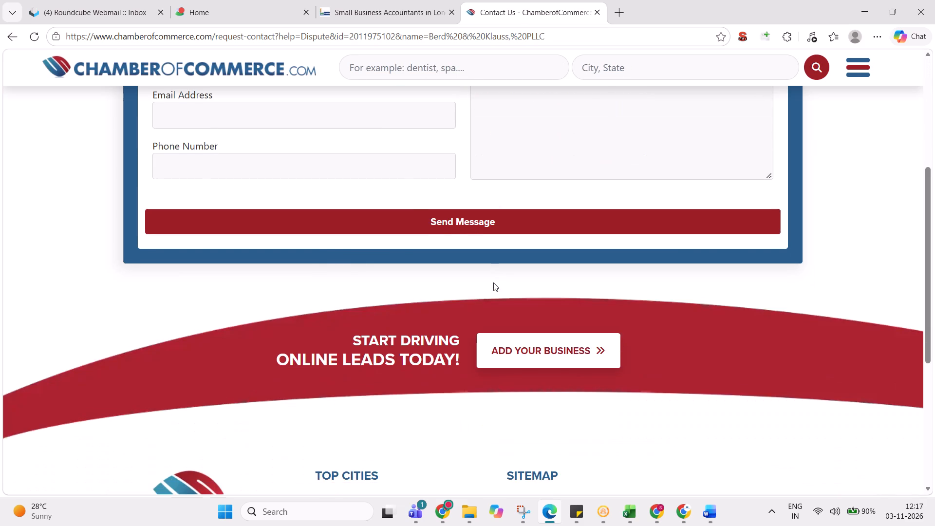
{"action": "scroll", "coordinate": [493, 282], "scroll_direction": "up", "scroll_amount": 4}
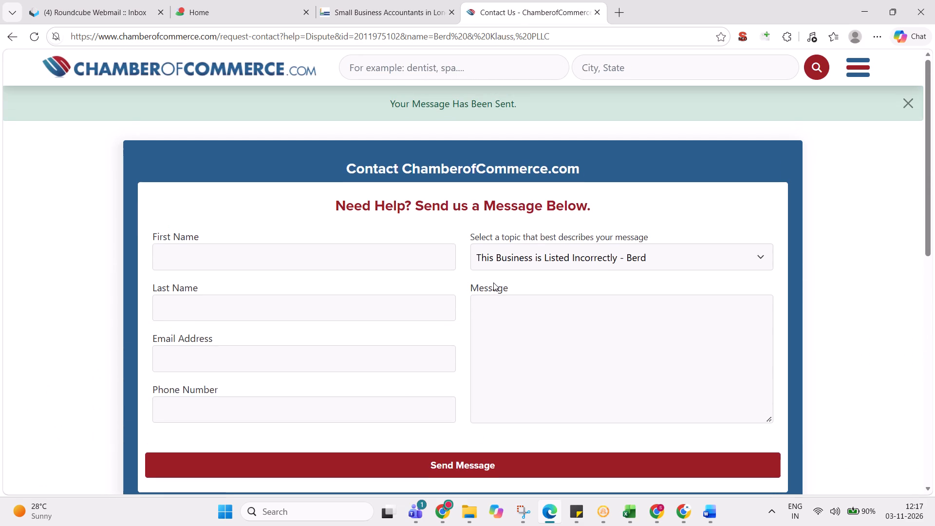
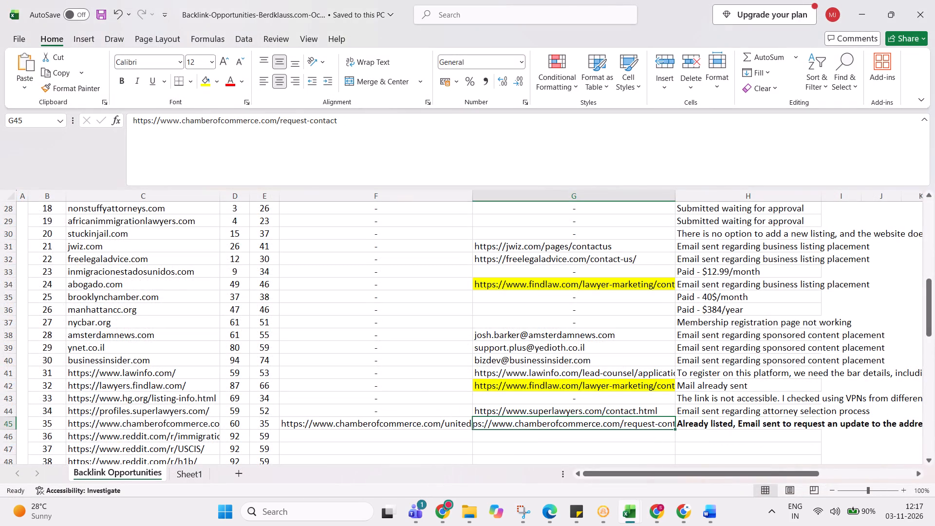
Review the chamberofcommerce.com row's remark and listing link in the backlink workbook, and look over the sites listed below it.
{"action": "left_click", "coordinate": [701, 426]}
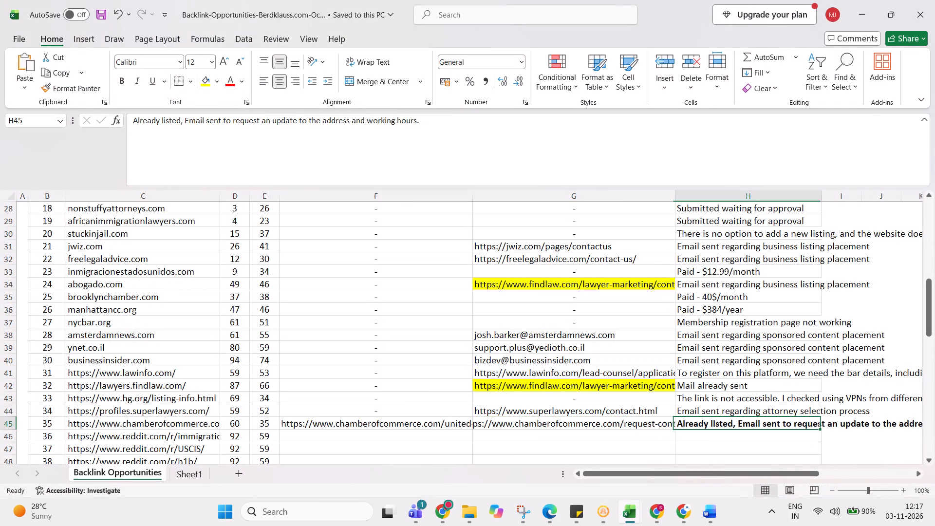
{"action": "left_click", "coordinate": [432, 423]}
{"action": "scroll", "coordinate": [432, 423], "scroll_direction": "down", "scroll_amount": 2}
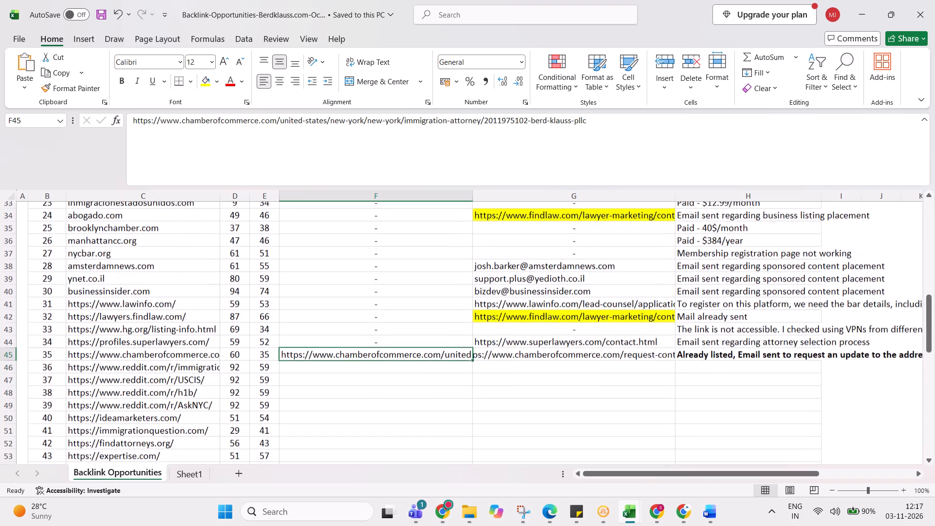
Save the backlink opportunities workbook with the completed chamberofcommerce.com row.
{"action": "scroll", "coordinate": [432, 423], "scroll_direction": "down", "scroll_amount": 1}
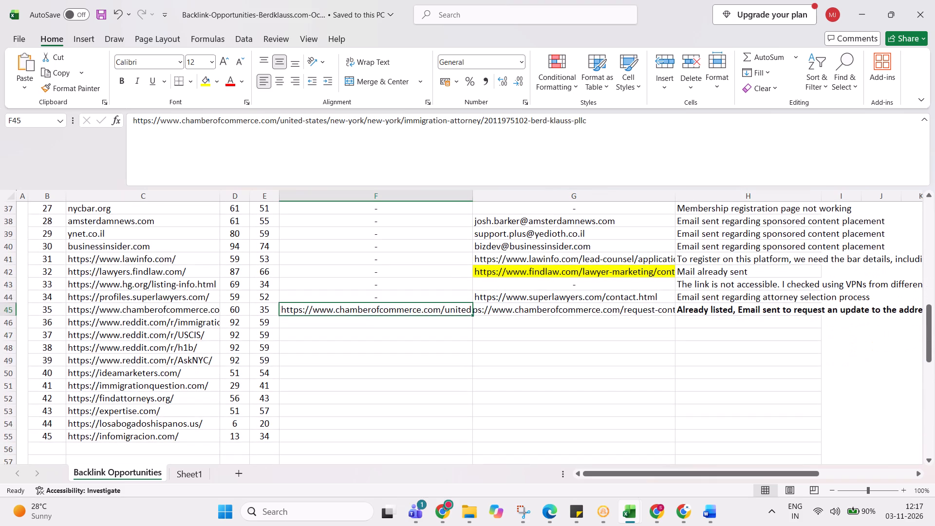
{"action": "left_click", "coordinate": [95, 15]}
{"action": "scroll", "coordinate": [209, 350], "scroll_direction": "down", "scroll_amount": 2}
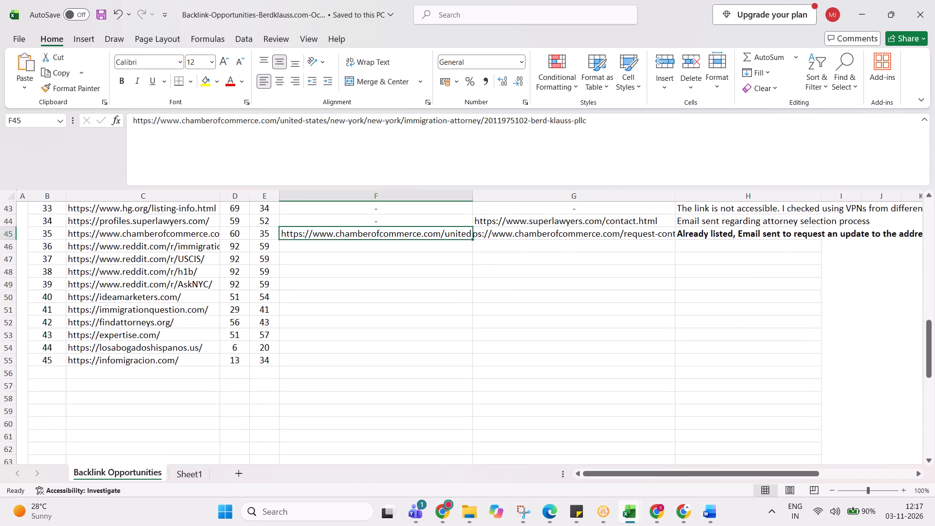
{"action": "scroll", "coordinate": [209, 351], "scroll_direction": "down", "scroll_amount": 1}
{"action": "scroll", "coordinate": [209, 352], "scroll_direction": "up", "scroll_amount": 7}
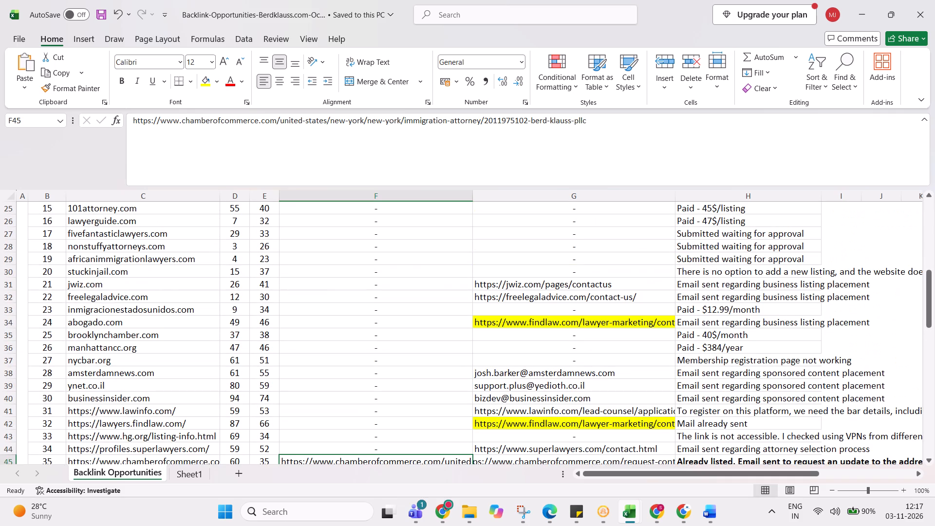
{"action": "scroll", "coordinate": [209, 353], "scroll_direction": "down", "scroll_amount": 5}
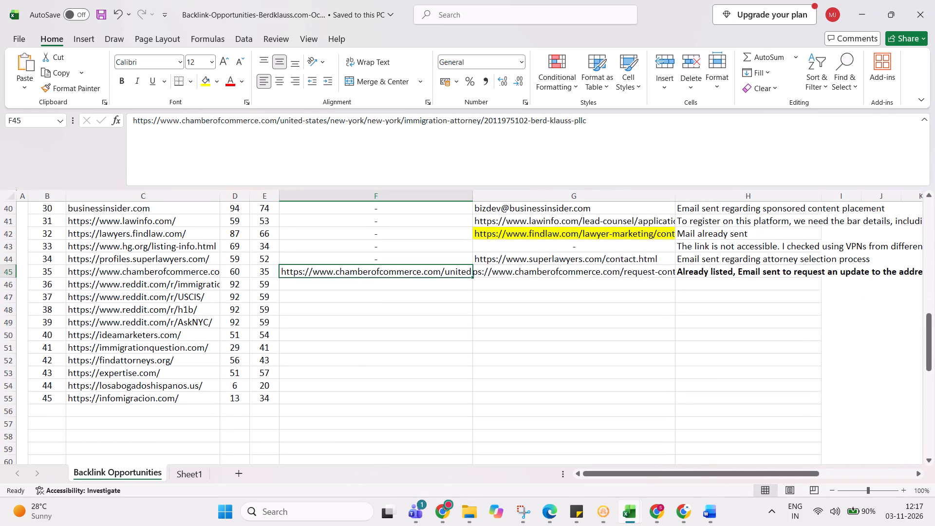
{"action": "left_click_drag", "start_coordinate": [179, 287], "coordinate": [179, 320]}
{"action": "left_click", "coordinate": [201, 82]}
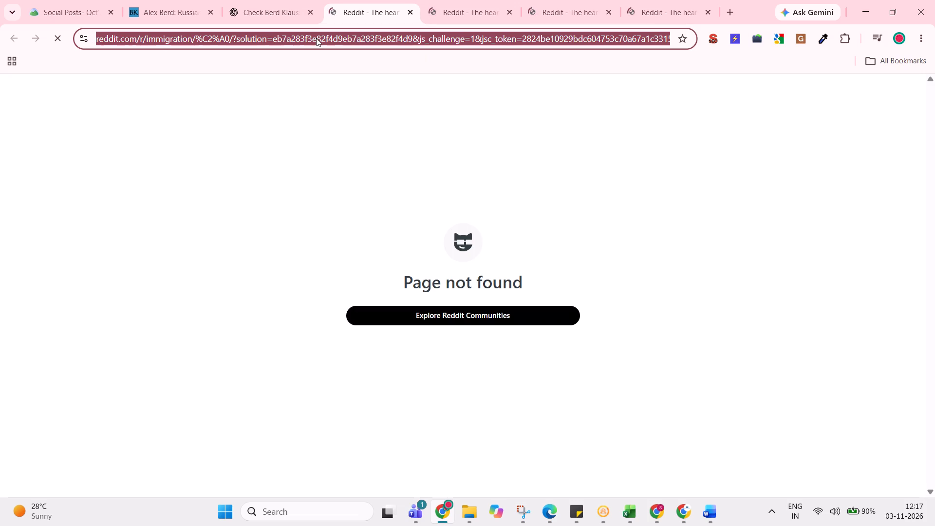
{"action": "left_click", "coordinate": [424, 176]}
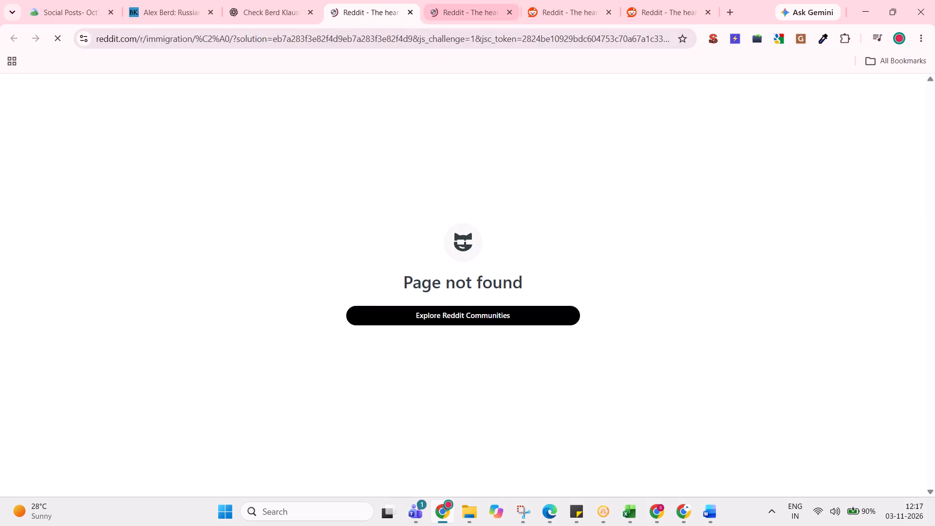
{"action": "left_click_drag", "start_coordinate": [198, 38], "coordinate": [613, 42]}
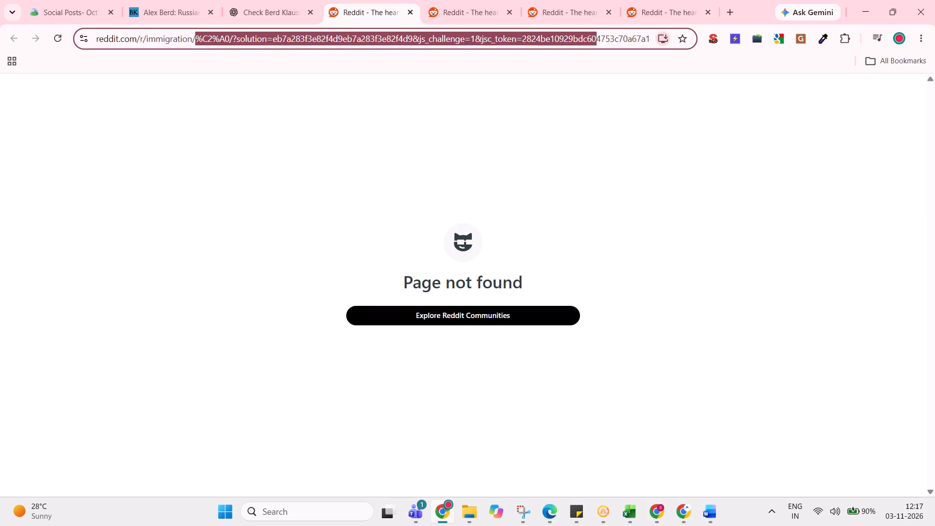
{"action": "left_click_drag", "start_coordinate": [613, 42], "coordinate": [679, 44]}
{"action": "key", "text": "Delete"}
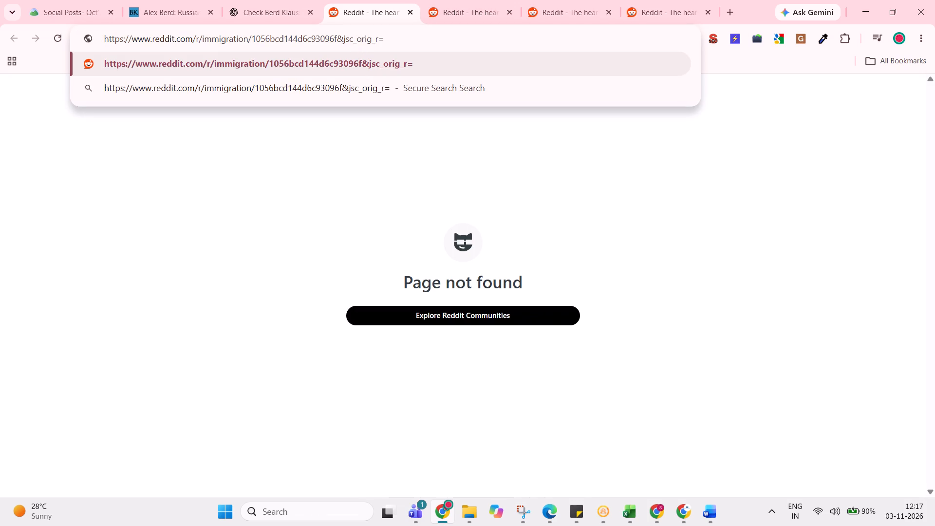
Remove the remaining characters so the address reads reddit.com/r/immigration/, load the subreddit and skim its posts.
{"action": "left_click_drag", "start_coordinate": [253, 38], "coordinate": [460, 43]}
{"action": "key", "text": "BackSpace"}
{"action": "key", "text": "Return"}
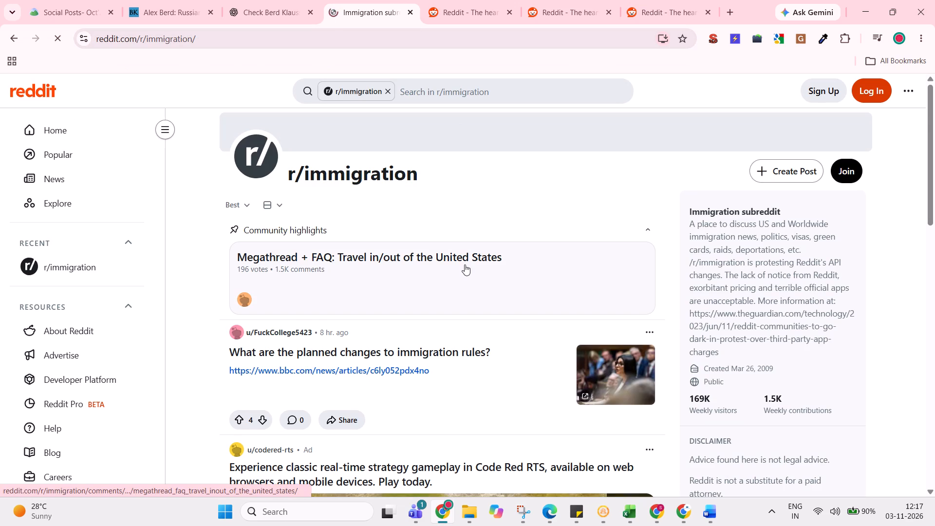
{"action": "scroll", "coordinate": [465, 264], "scroll_direction": "down", "scroll_amount": 7}
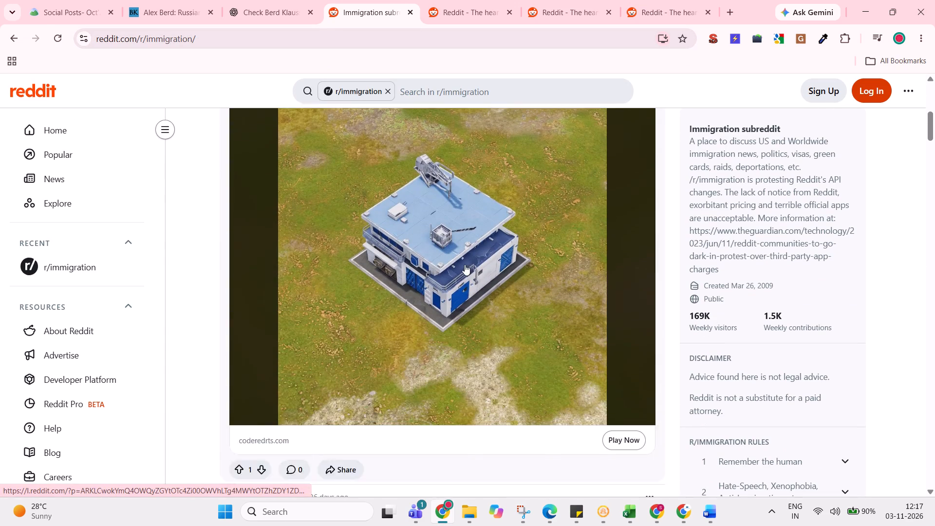
{"action": "scroll", "coordinate": [465, 264], "scroll_direction": "down", "scroll_amount": 1}
In the second Reddit tab, trim the address to reddit.com/r/USCIS/, load the subreddit and skim its page.
{"action": "left_click", "coordinate": [476, 0]}
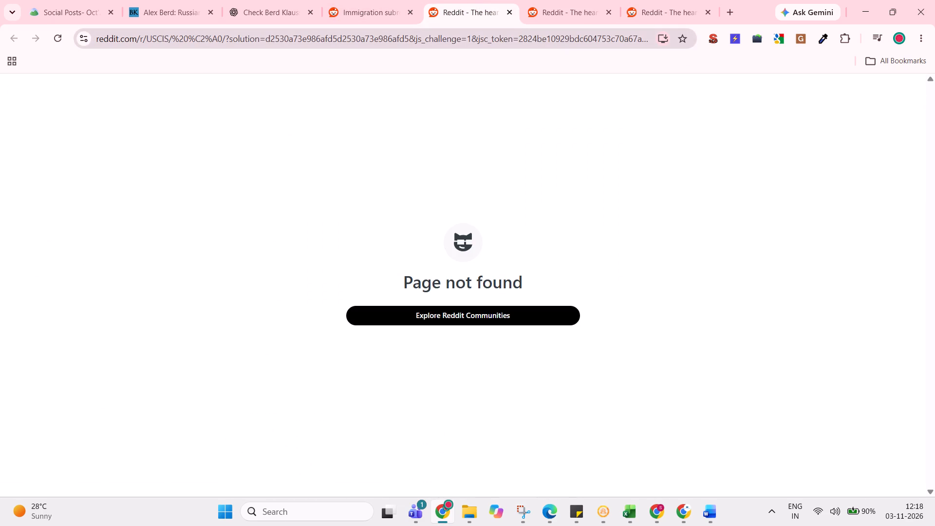
{"action": "left_click_drag", "start_coordinate": [172, 40], "coordinate": [706, 47]}
{"action": "key", "text": "Delete"}
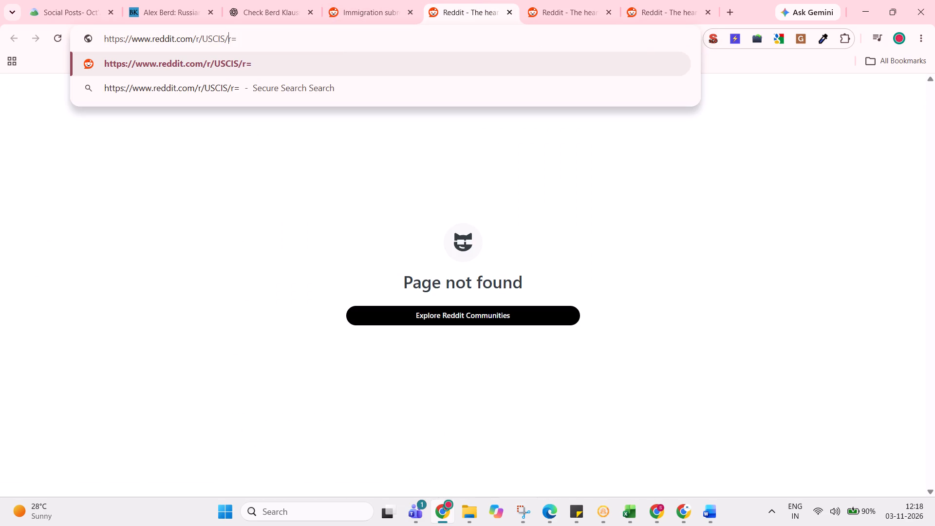
{"action": "key", "text": "Delete"}
{"action": "key", "text": "BackSpace"}
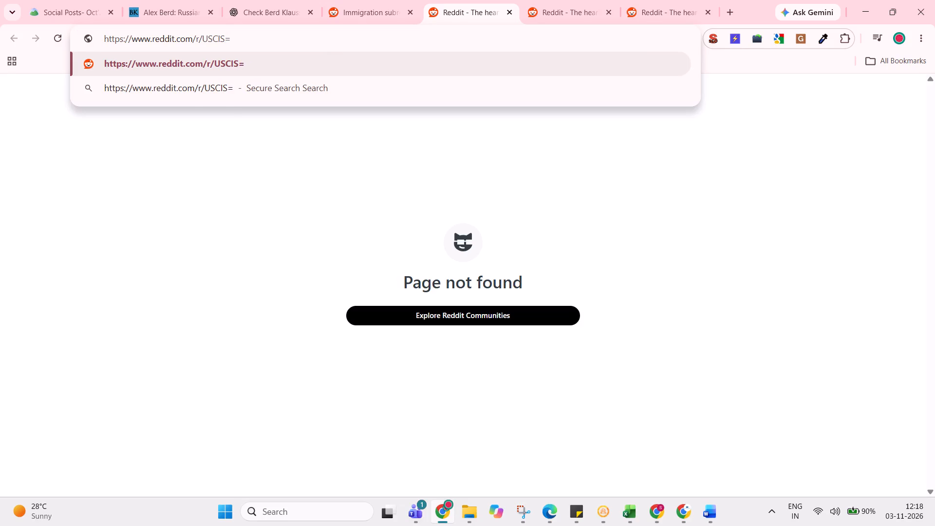
{"action": "key", "text": "Delete"}
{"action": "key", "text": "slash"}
{"action": "key", "text": "Return"}
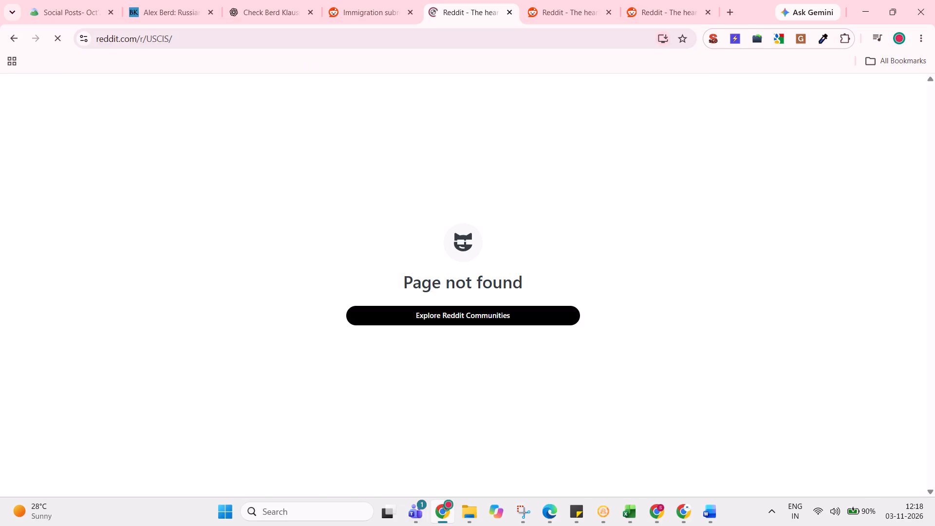
{"action": "scroll", "coordinate": [330, 118], "scroll_direction": "down", "scroll_amount": 1}
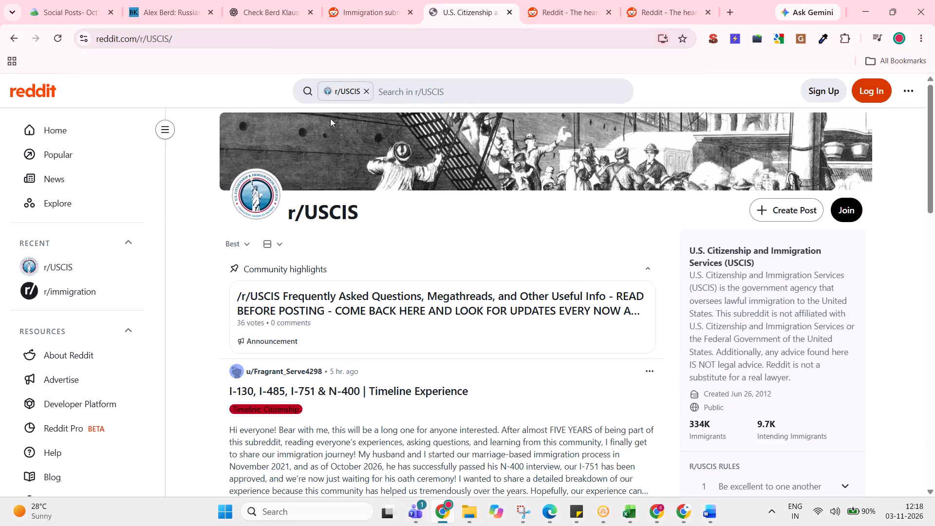
{"action": "scroll", "coordinate": [330, 118], "scroll_direction": "down", "scroll_amount": 2}
Switch to the third Reddit tab, which holds the r/h1b address.
{"action": "left_click", "coordinate": [584, 0]}
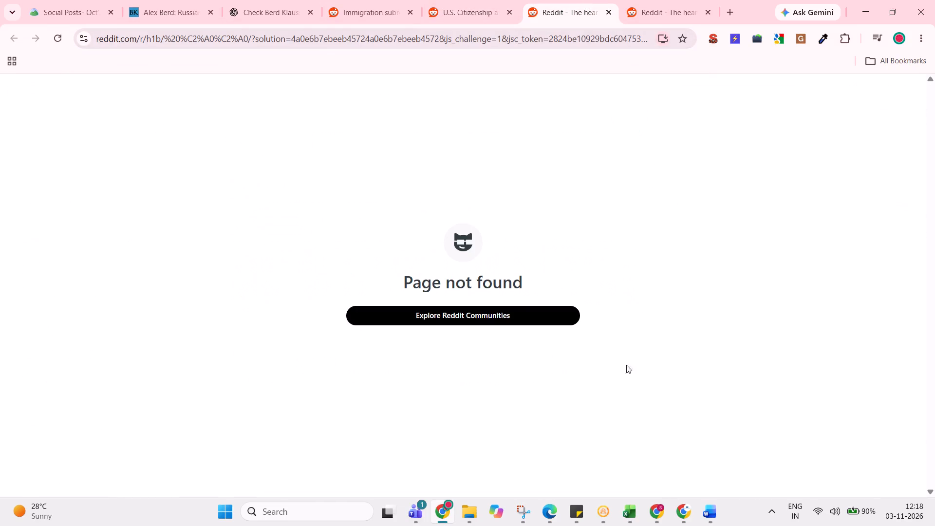
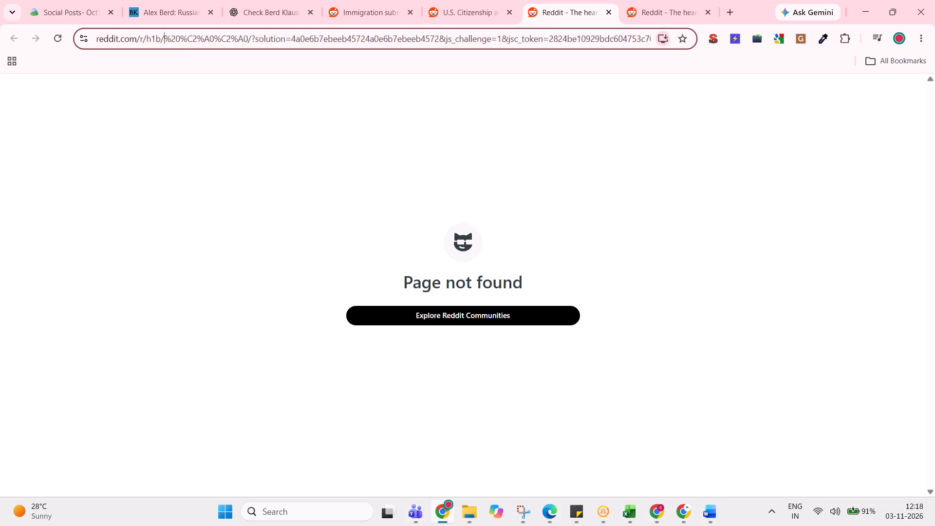
Strip everything after reddit.com/r/h1b/ from the page address and load the h1b community.
{"action": "left_click", "coordinate": [161, 42]}
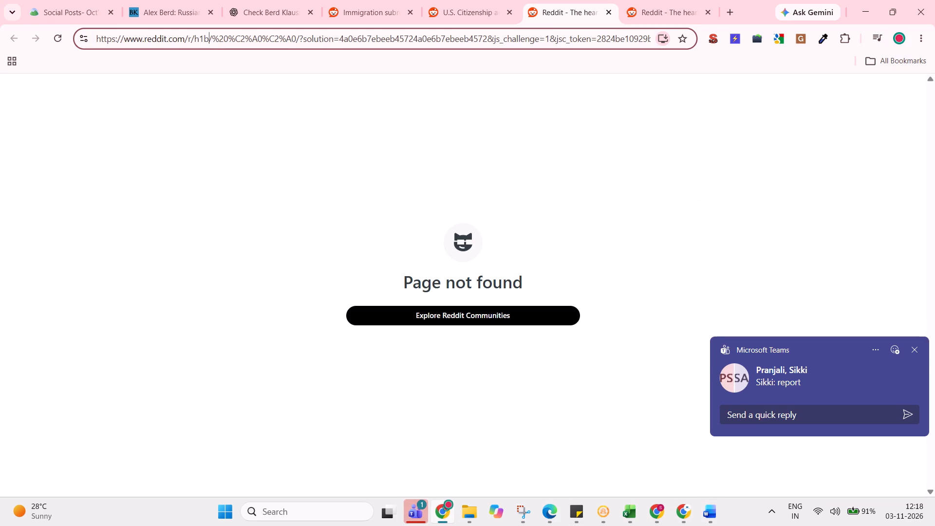
{"action": "left_click", "coordinate": [214, 40]}
{"action": "key", "text": "Delete"}
{"action": "key", "text": "Delete"}
{"action": "key", "text": "Delete"}
{"action": "key", "text": "Delete"}
{"action": "key", "text": "Delete"}
{"action": "key", "text": "Delete"}
{"action": "key", "text": "Delete"}
{"action": "key", "text": "Delete"}
{"action": "key", "text": "Delete"}
{"action": "key", "text": "Delete"}
{"action": "key", "text": "Delete"}
{"action": "key", "text": "Delete"}
{"action": "key", "text": "Delete"}
{"action": "key", "text": "Delete"}
{"action": "key", "text": "Delete"}
{"action": "key", "text": "Delete"}
{"action": "key", "text": "Delete"}
{"action": "key", "text": "Delete"}
{"action": "key", "text": "Delete"}
{"action": "key", "text": "Delete"}
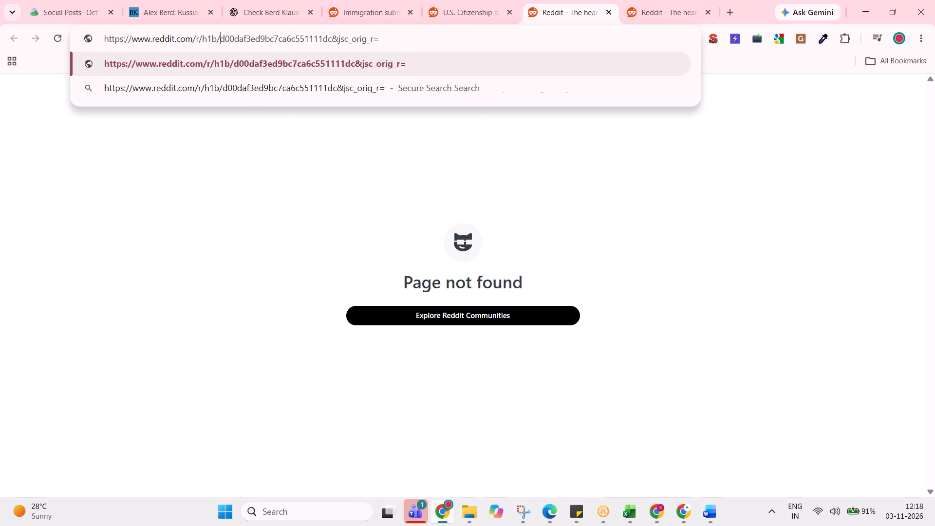
{"action": "key", "text": "Return"}
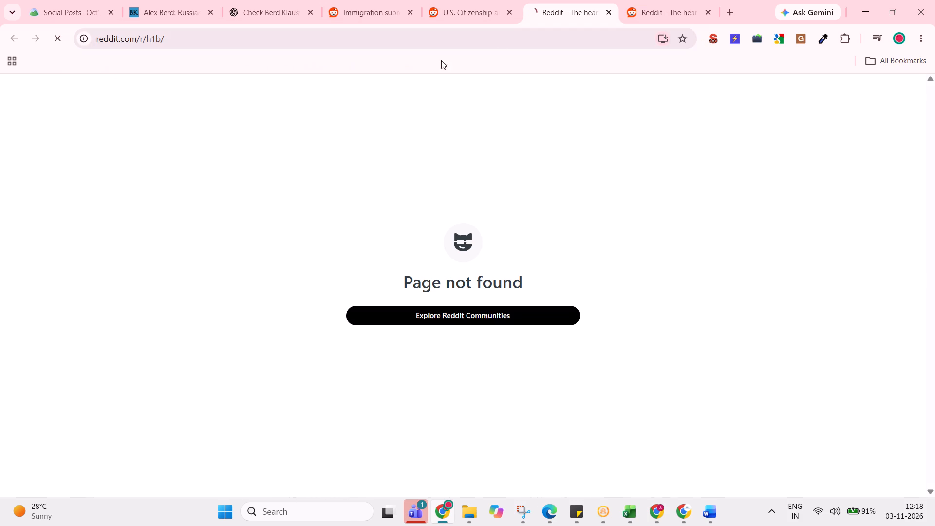
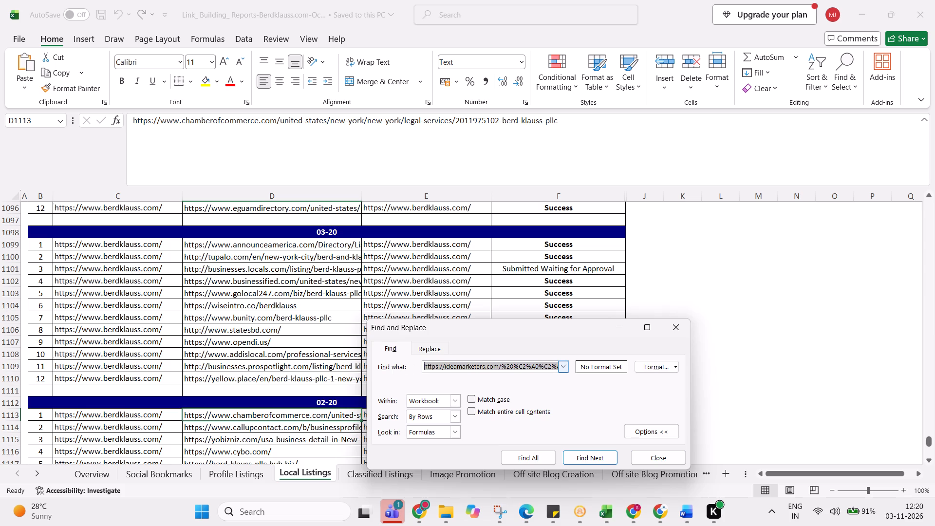
{"action": "left_click", "coordinate": [493, 369]}
{"action": "left_click_drag", "start_coordinate": [502, 369], "coordinate": [629, 374]}
{"action": "key", "text": "BackSpace"}
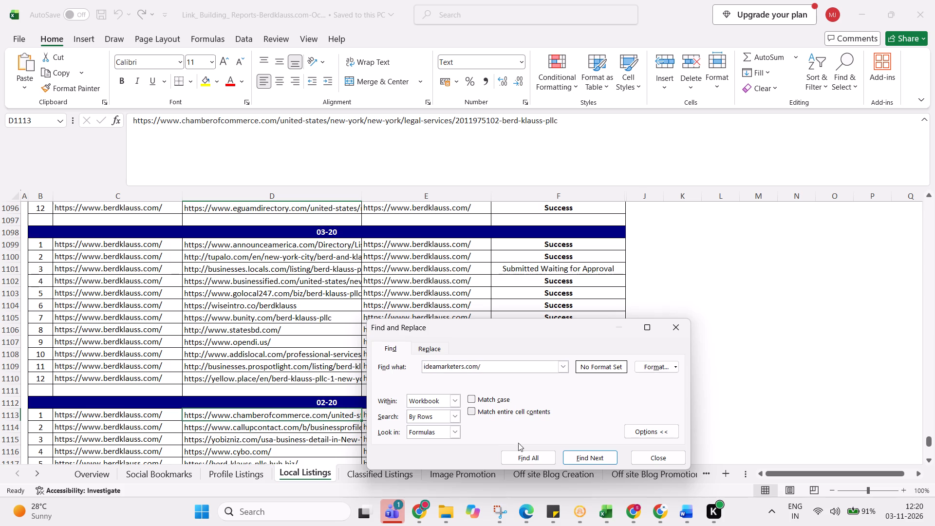
{"action": "left_click", "coordinate": [541, 457]}
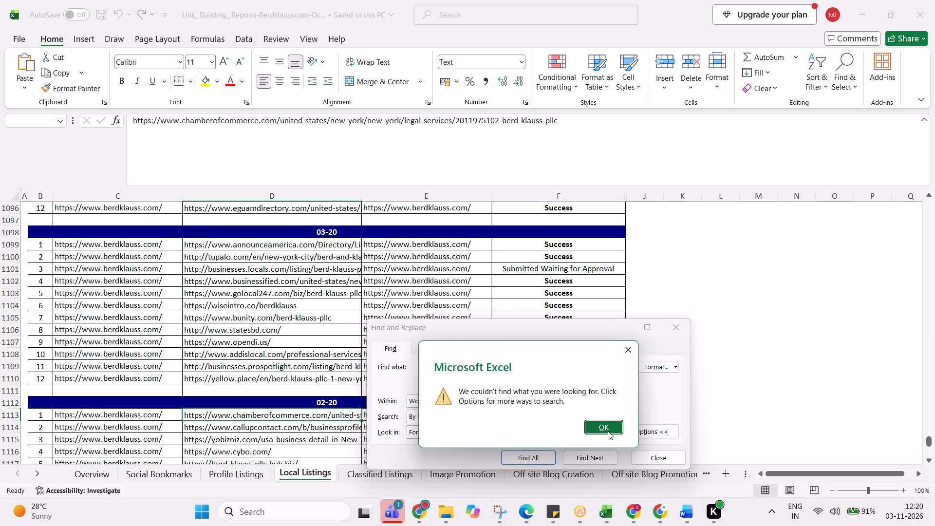
{"action": "left_click", "coordinate": [609, 431]}
Copy the ideamarketers.com search term and open the Competitor_Link-Building_Report-Berdklauss.com-Oct'26 workbook from the Oct'26 monthly report folder.
{"action": "triple_click", "coordinate": [484, 367]}
{"action": "left_click", "coordinate": [484, 368]}
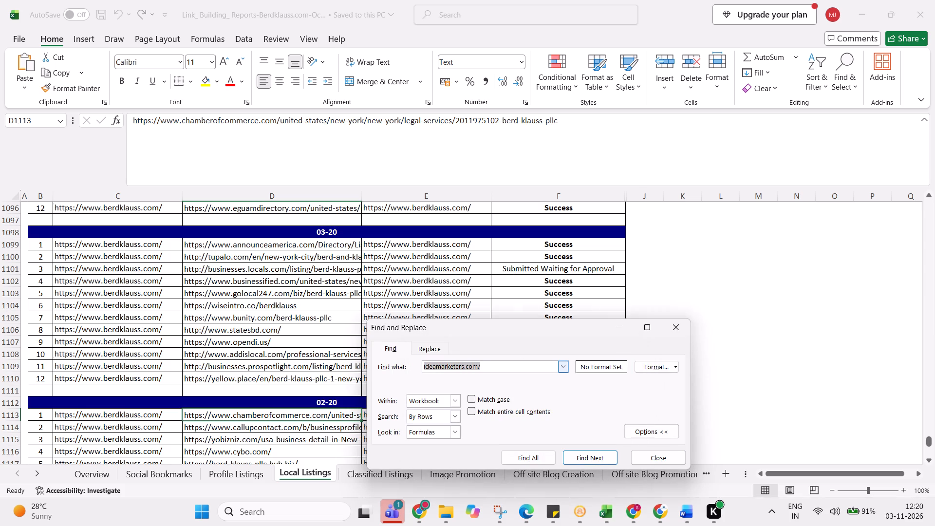
{"action": "key", "text": "ctrl+c"}
{"action": "left_click", "coordinate": [449, 520]}
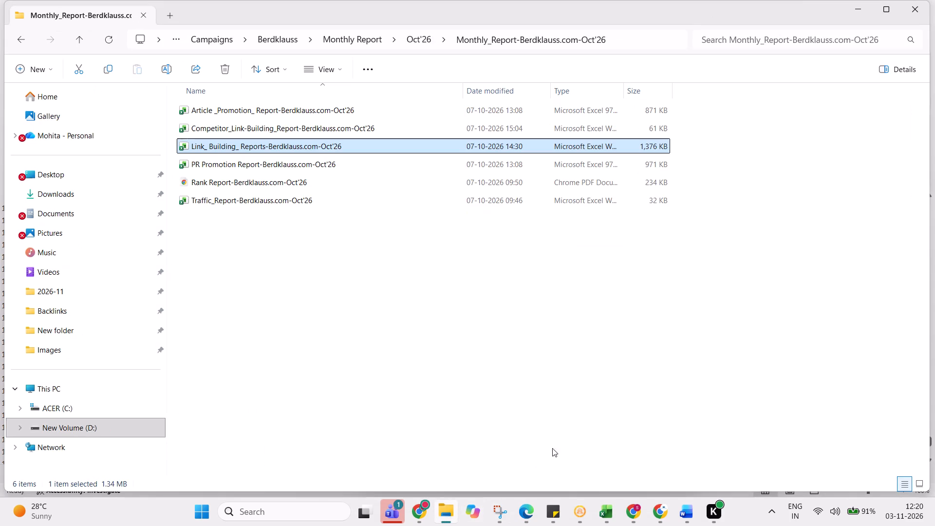
{"action": "double_click", "coordinate": [282, 131]}
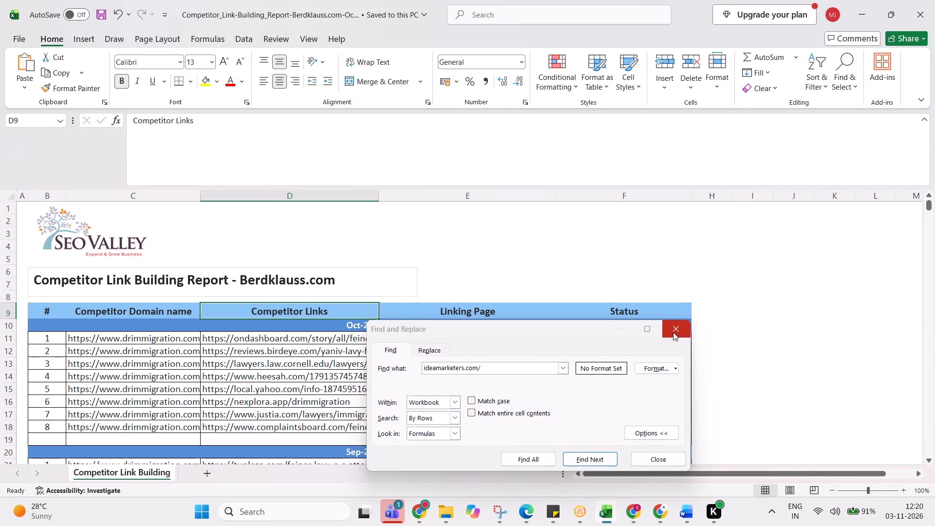
{"action": "left_click", "coordinate": [673, 332]}
{"action": "key", "text": "ctrl+f"}
{"action": "key", "text": "ctrl+v"}
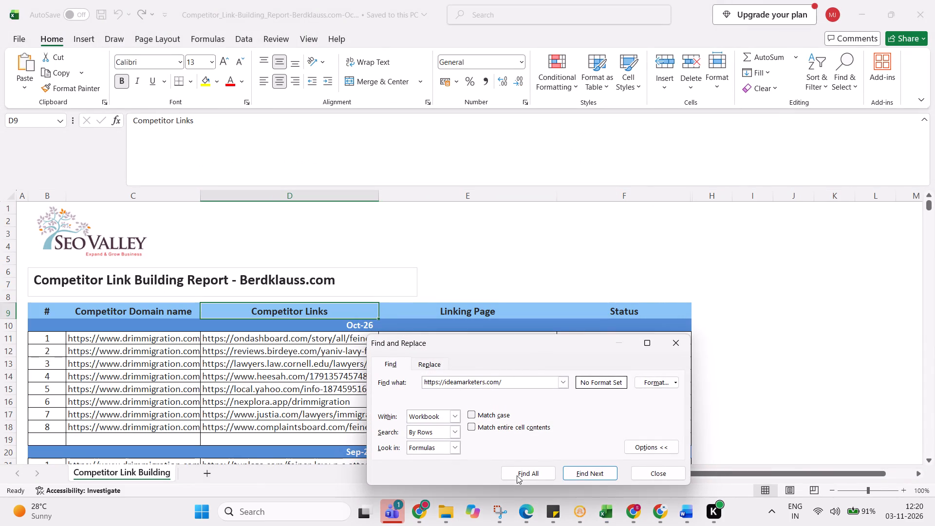
{"action": "left_click", "coordinate": [517, 475]}
{"action": "left_click", "coordinate": [614, 444]}
{"action": "left_click", "coordinate": [673, 317]}
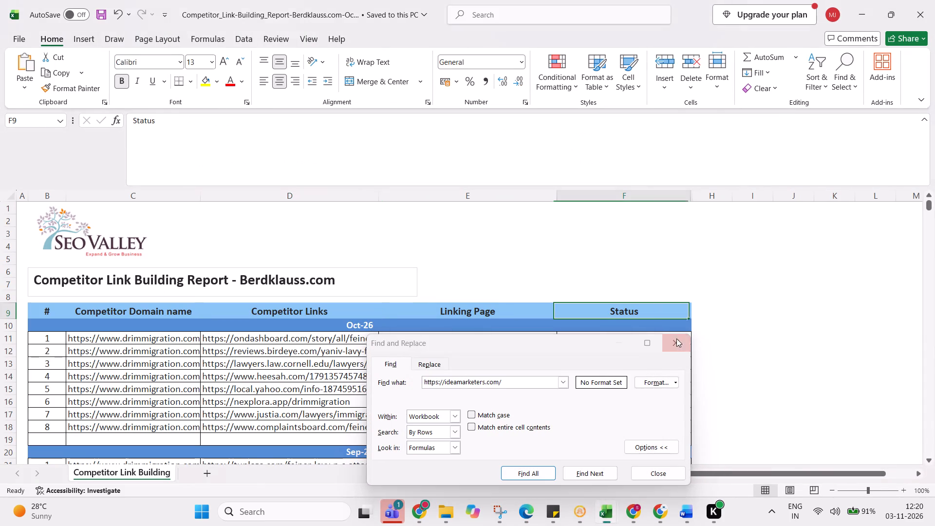
{"action": "left_click", "coordinate": [673, 338]}
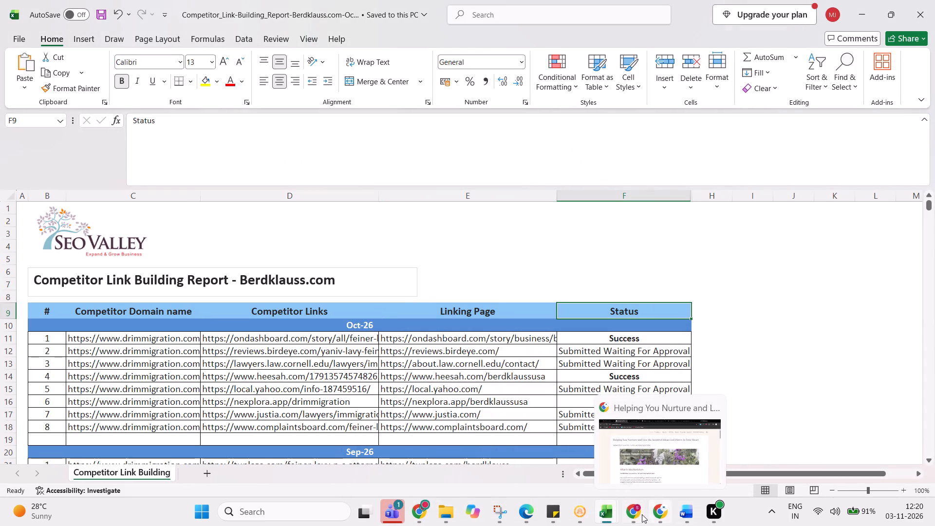
Check the candidate sites listed in the Backlink-Opportunities workbook, and view the IdeaMarketers and ImmigrationQuestion sites in Chrome.
{"action": "left_click", "coordinate": [603, 512]}
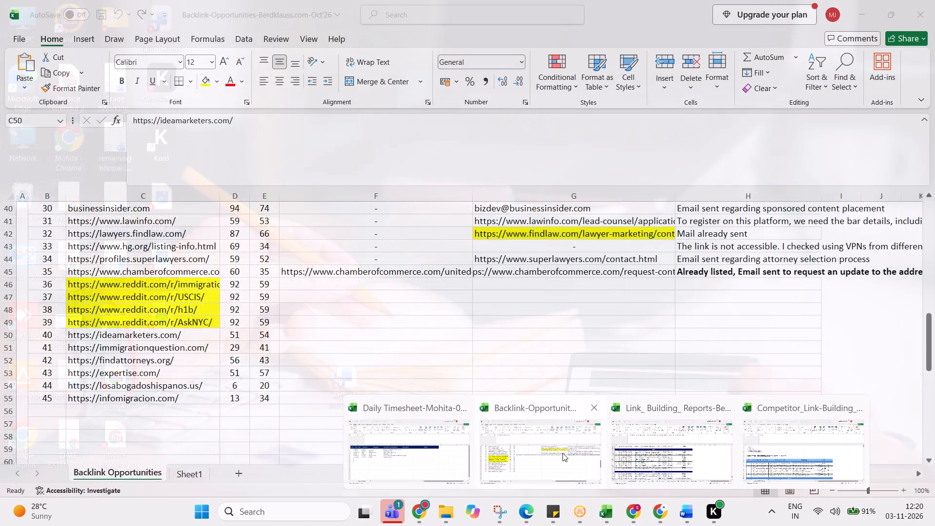
{"action": "left_click", "coordinate": [562, 453]}
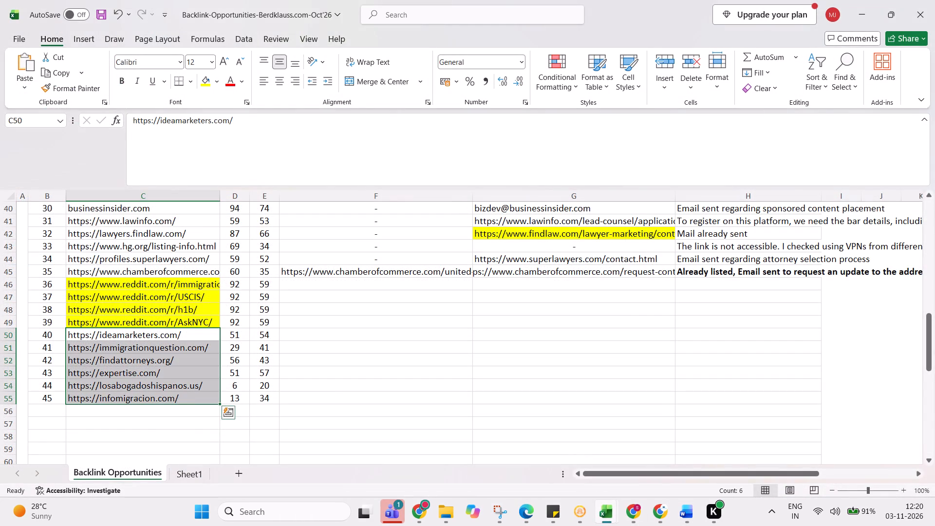
{"action": "left_click", "coordinate": [658, 510]}
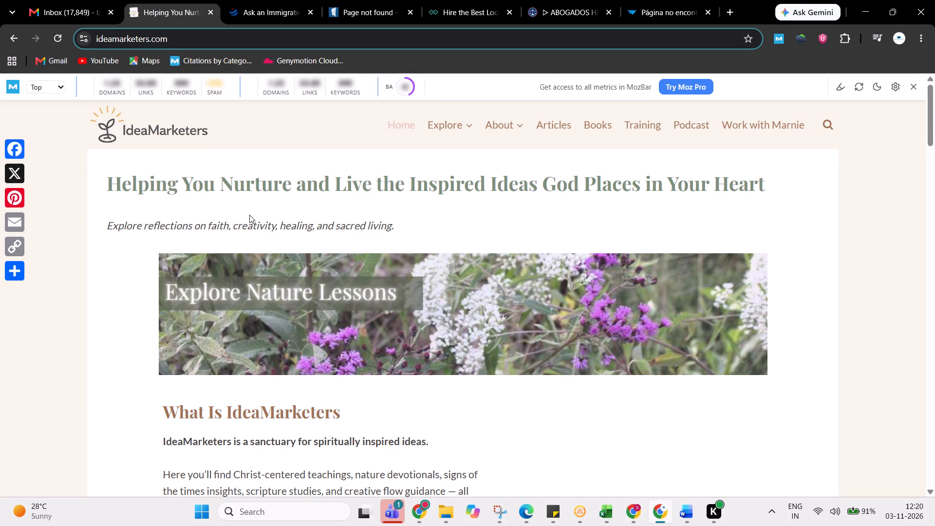
{"action": "left_click", "coordinate": [168, 0]}
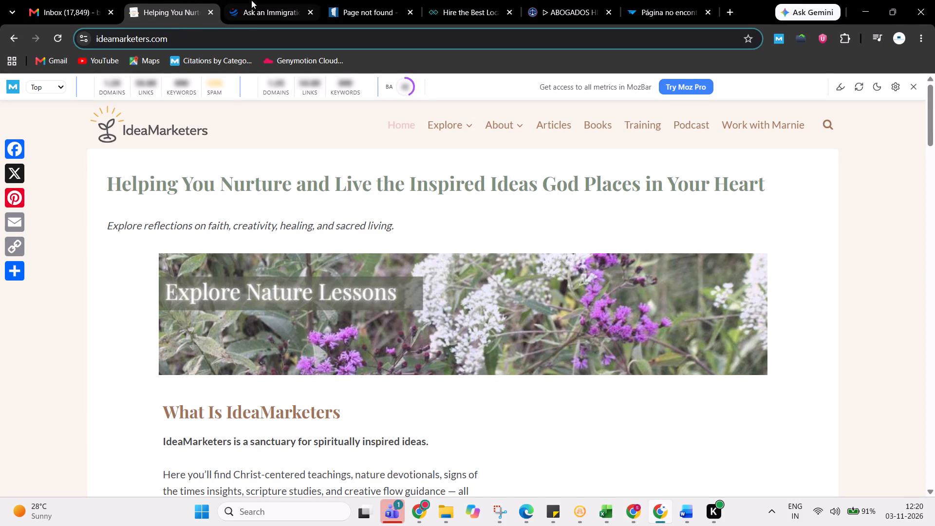
{"action": "left_click", "coordinate": [261, 0]}
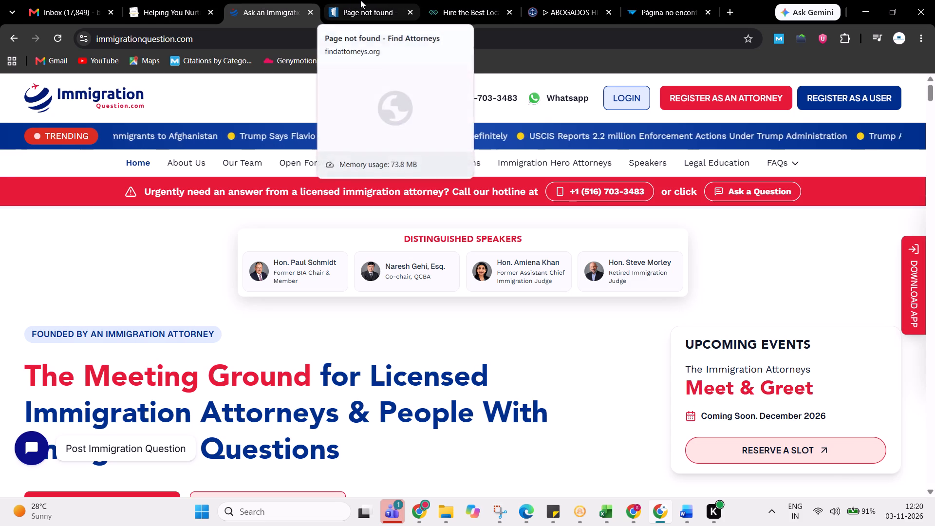
Remove the stray encoded characters from the findattorneys.org address and load the site's home page.
{"action": "left_click", "coordinate": [362, 0]}
{"action": "scroll", "coordinate": [534, 324], "scroll_direction": "down", "scroll_amount": 5}
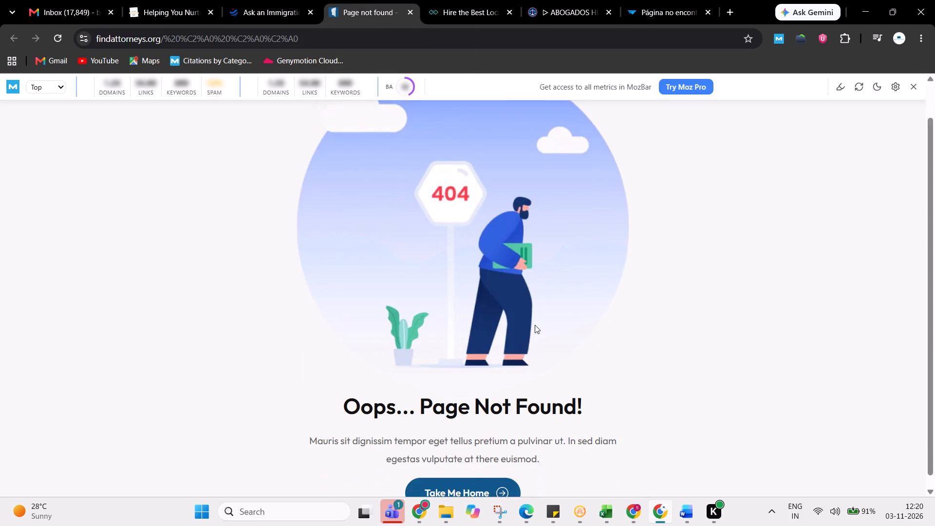
{"action": "scroll", "coordinate": [535, 325], "scroll_direction": "down", "scroll_amount": 4}
{"action": "left_click_drag", "start_coordinate": [168, 37], "coordinate": [395, 42]}
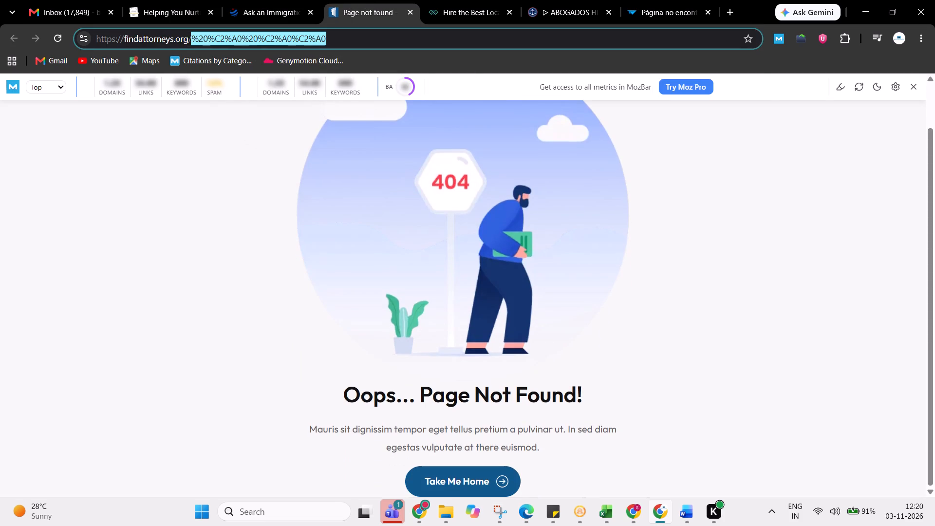
{"action": "key", "text": "BackSpace"}
{"action": "key", "text": "Return"}
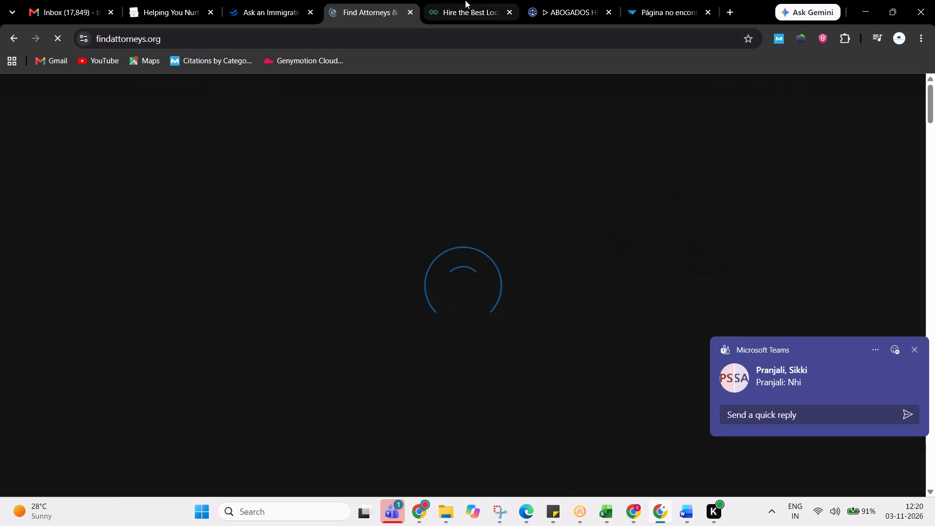
Remove the stray encoded characters from the expertise.com address and load the site's home page.
{"action": "left_click", "coordinate": [465, 0]}
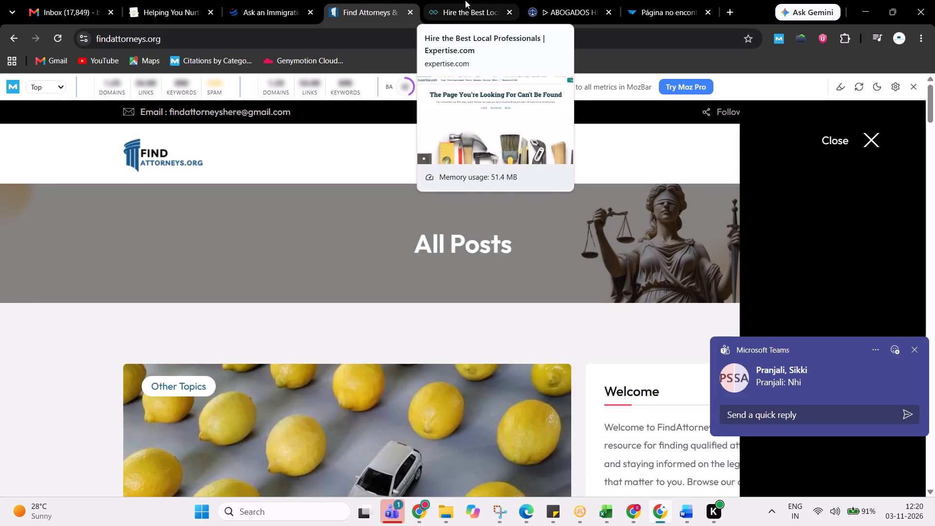
{"action": "left_click_drag", "start_coordinate": [155, 40], "coordinate": [309, 44]}
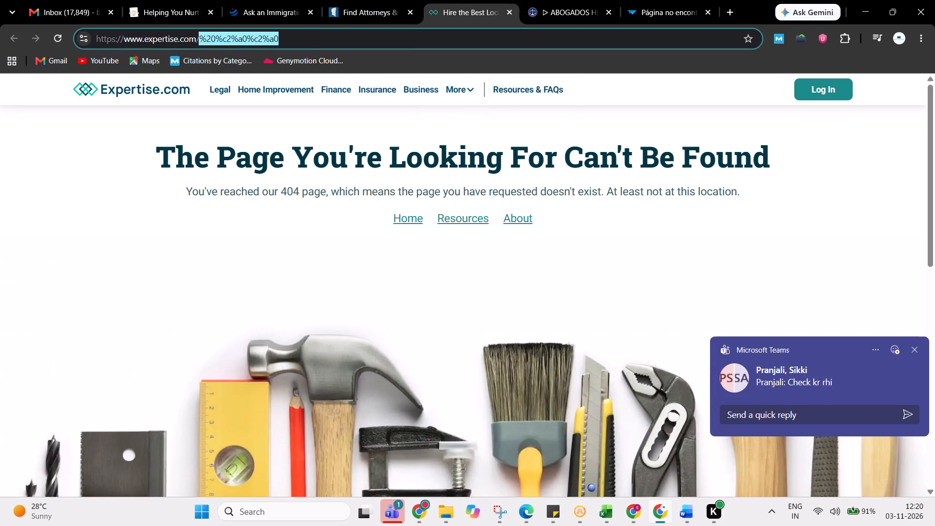
{"action": "key", "text": "BackSpace"}
{"action": "key", "text": "Return"}
View the losabogadoshispanos.us site, and load the infomigracion.com home page without the stray encoded characters in its address.
{"action": "left_click", "coordinate": [573, 0]}
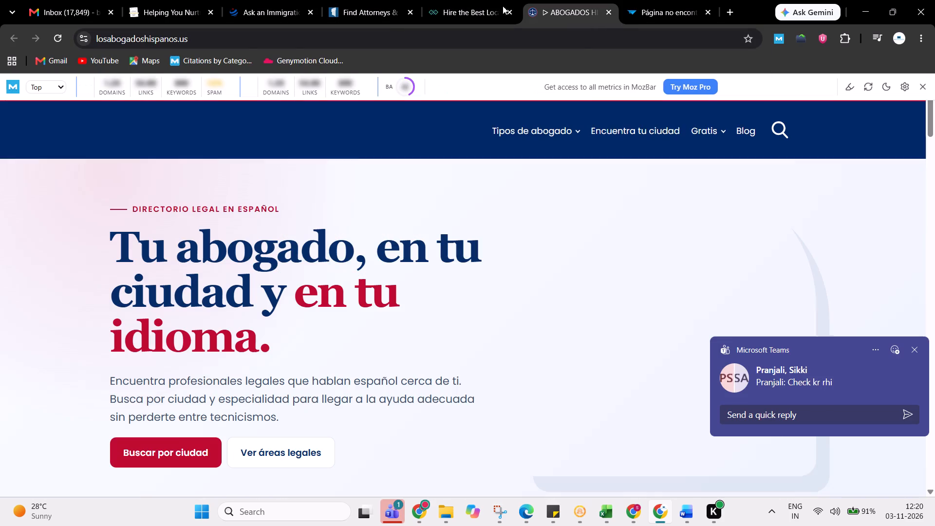
{"action": "left_click", "coordinate": [212, 38]}
{"action": "left_click", "coordinate": [669, 0]}
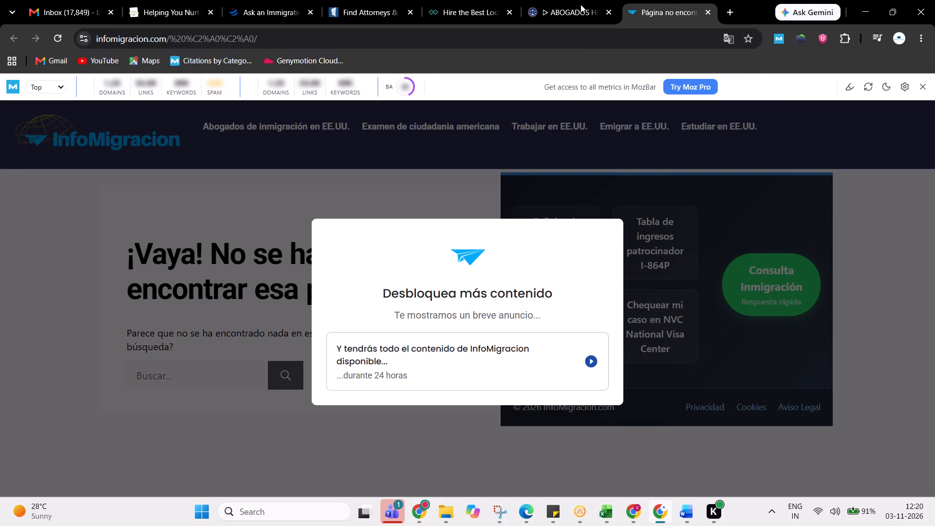
{"action": "left_click_drag", "start_coordinate": [171, 42], "coordinate": [327, 46]}
{"action": "key", "text": "BackSpace"}
{"action": "key", "text": "Return"}
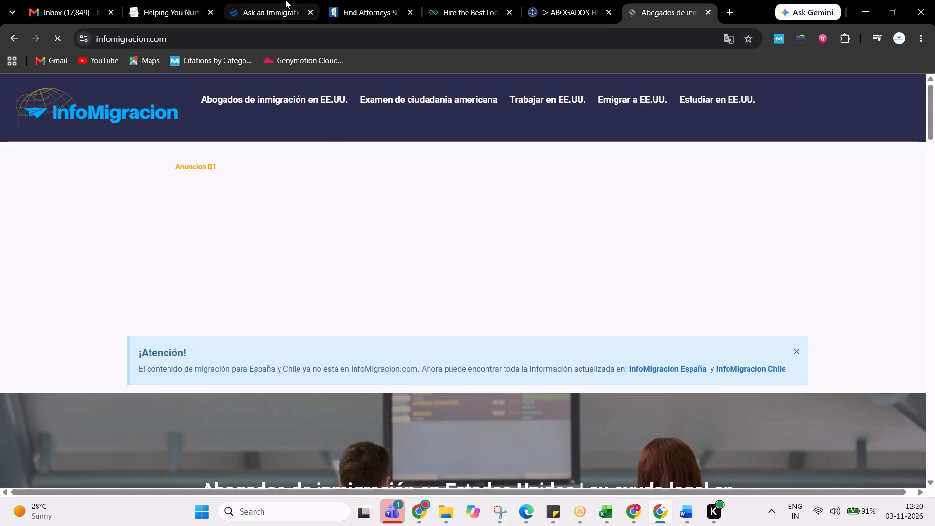
{"action": "left_click", "coordinate": [278, 0]}
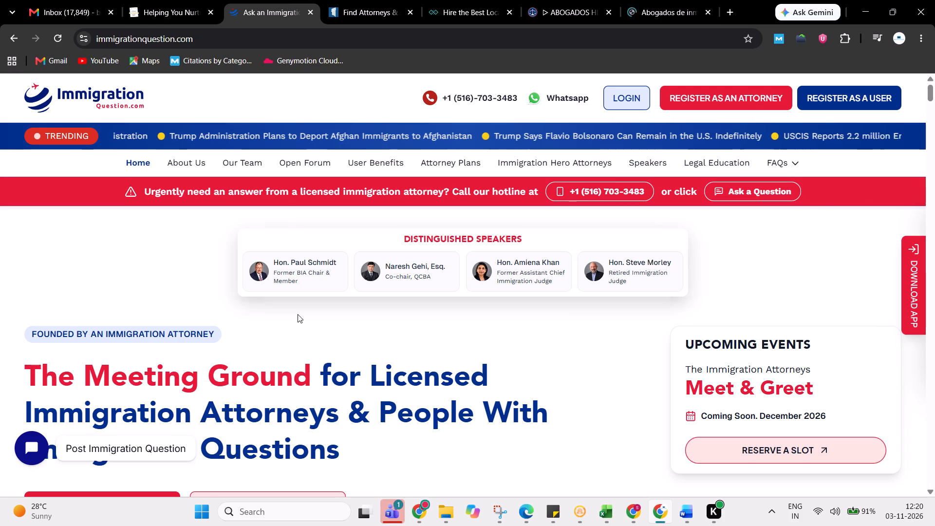
{"action": "scroll", "coordinate": [298, 321], "scroll_direction": "down", "scroll_amount": 7}
{"action": "scroll", "coordinate": [299, 328], "scroll_direction": "up", "scroll_amount": 4}
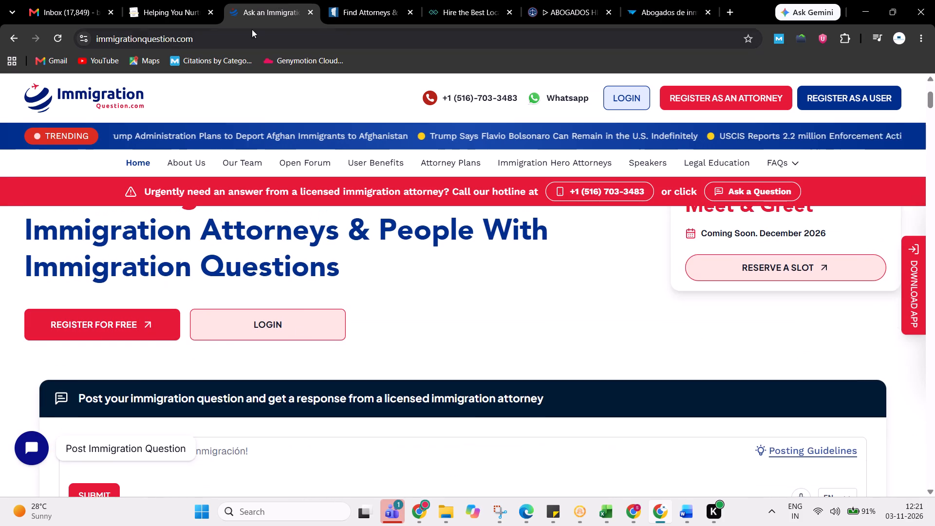
{"action": "triple_click", "coordinate": [210, 38]}
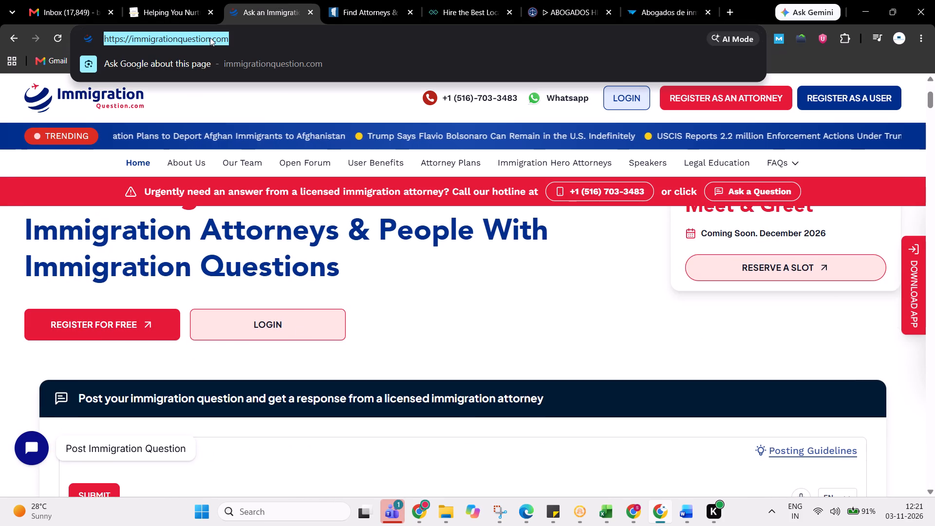
{"action": "key", "text": "ctrl+c"}
{"action": "left_click", "coordinate": [594, 514]}
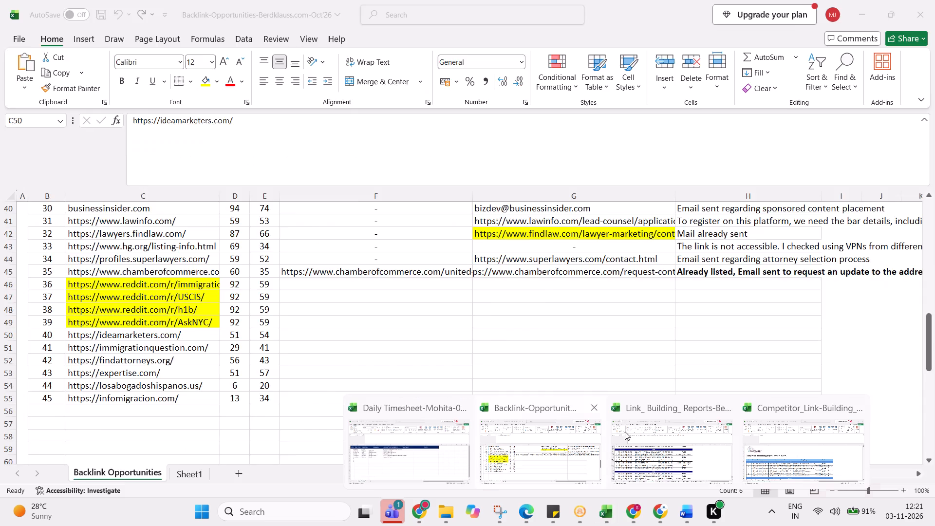
{"action": "left_click", "coordinate": [655, 423]}
{"action": "key", "text": "ctrl+f"}
{"action": "key", "text": "ctrl+v"}
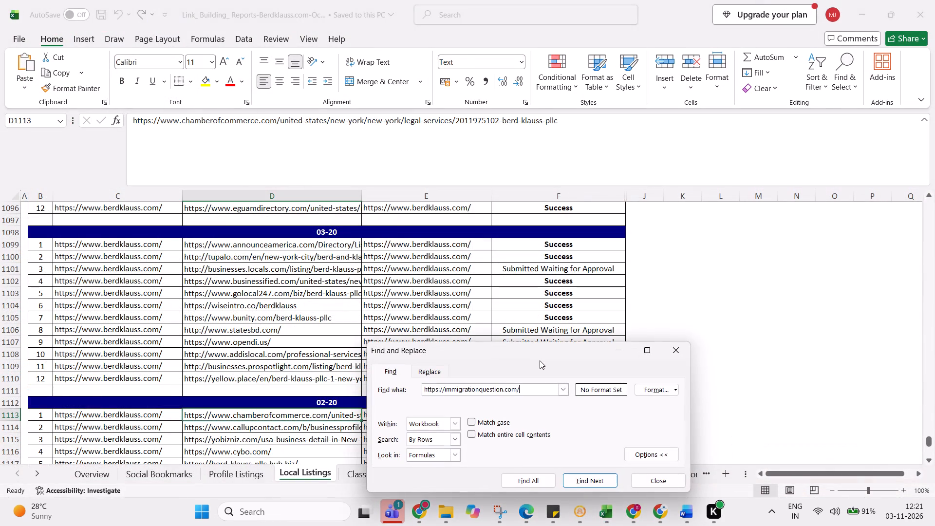
{"action": "left_click", "coordinate": [527, 485]}
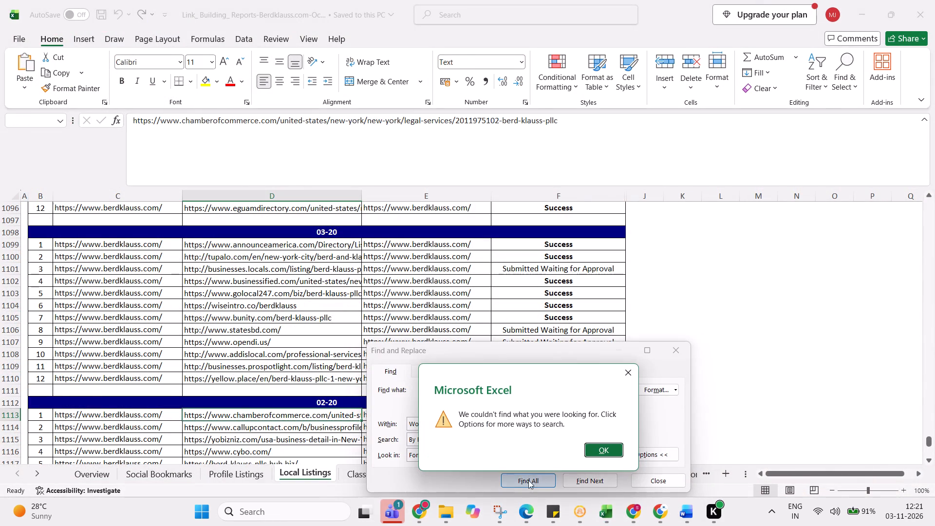
{"action": "left_click", "coordinate": [600, 450]}
Search the Link Building Reports workbook again for immigrationquestion.com without the https prefix and trailing slash, and close the search.
{"action": "left_click_drag", "start_coordinate": [445, 391], "coordinate": [391, 392]}
{"action": "key", "text": "Delete"}
{"action": "left_click", "coordinate": [509, 391]}
{"action": "key", "text": "BackSpace"}
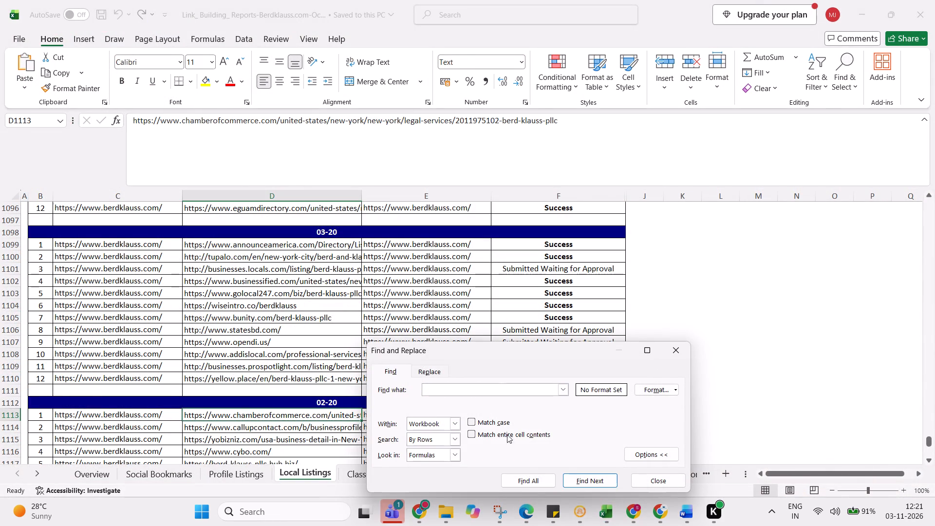
{"action": "left_click", "coordinate": [526, 486]}
{"action": "left_click", "coordinate": [599, 450]}
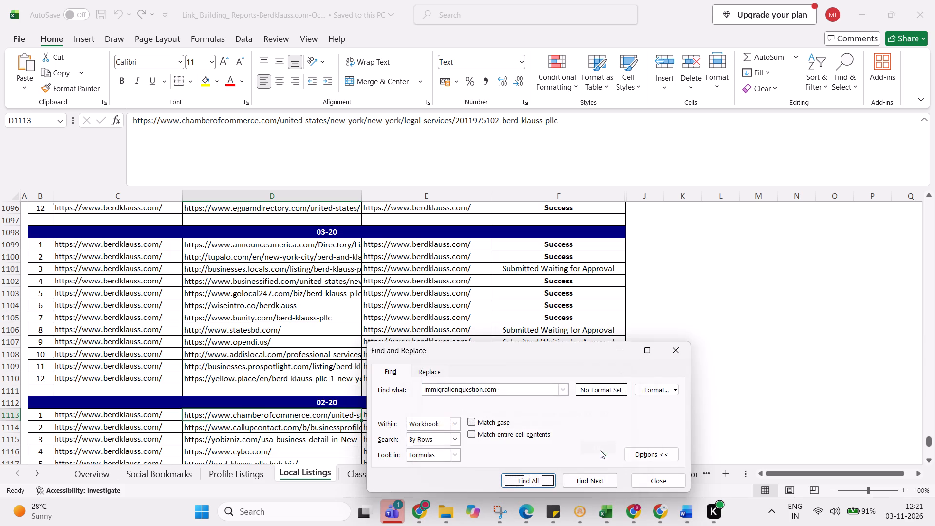
{"action": "left_click", "coordinate": [680, 351]}
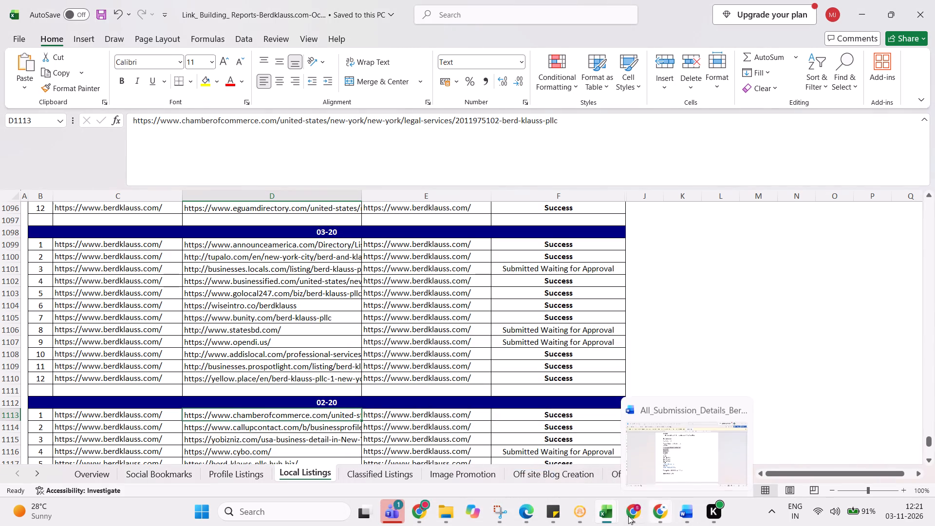
Switch to the Competitor Link Building Report workbook, search it for immigrationquestion.com without the https prefix and trailing slash, and close the search.
{"action": "left_click", "coordinate": [613, 515]}
{"action": "left_click", "coordinate": [644, 441]}
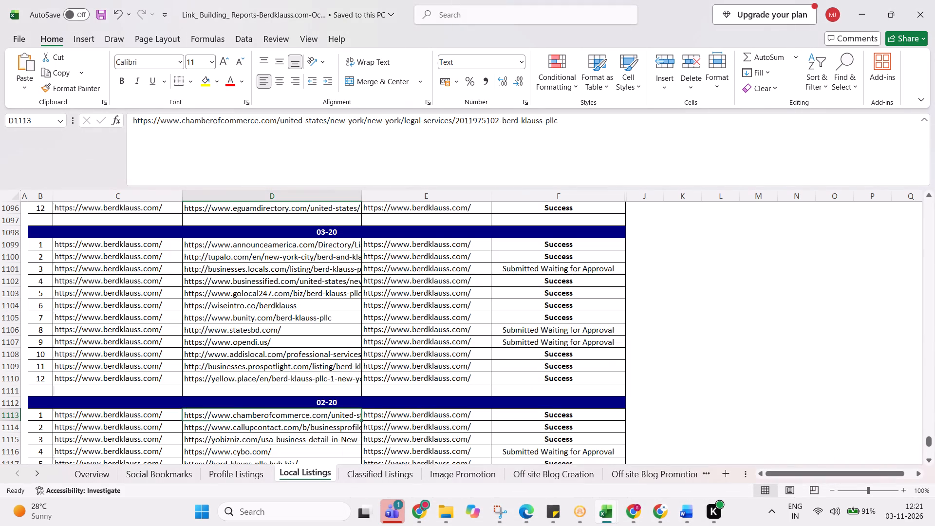
{"action": "left_click", "coordinate": [605, 511]}
{"action": "left_click", "coordinate": [795, 451]}
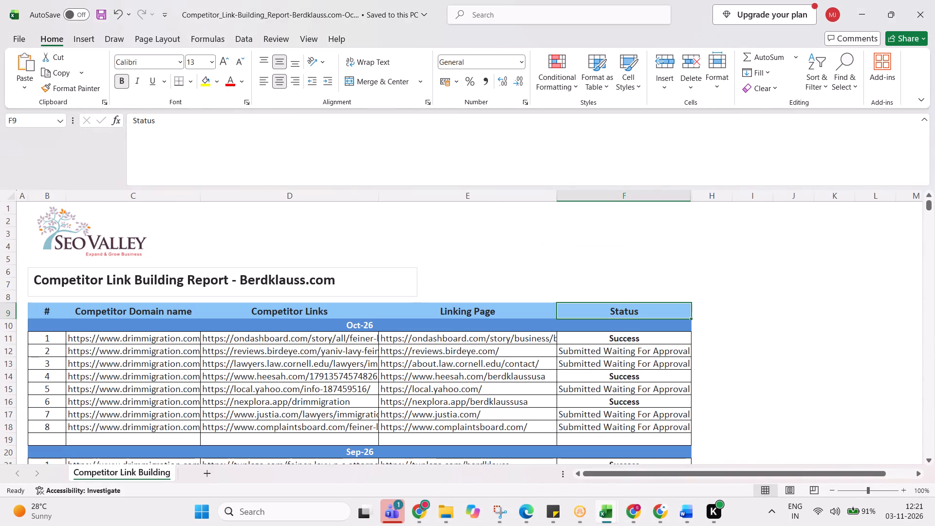
{"action": "key", "text": "ctrl+f"}
{"action": "key", "text": "ctrl+v"}
{"action": "key", "text": "BackSpace"}
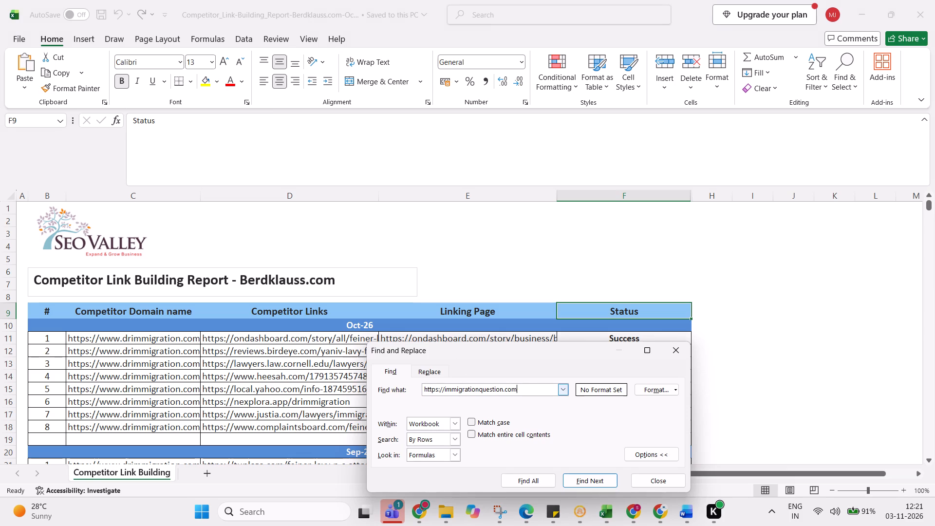
{"action": "left_click_drag", "start_coordinate": [445, 389], "coordinate": [383, 388]}
{"action": "key", "text": "BackSpace"}
{"action": "left_click", "coordinate": [552, 484]}
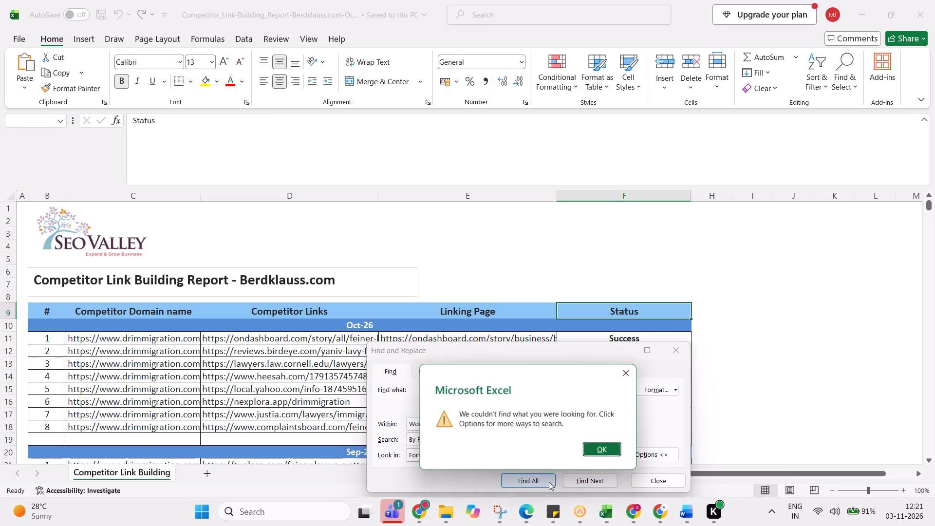
{"action": "left_click", "coordinate": [613, 446]}
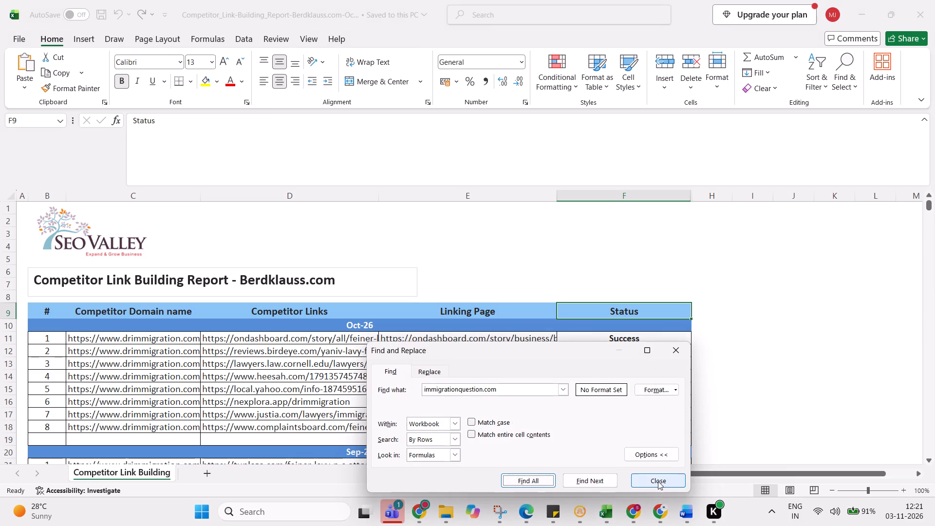
{"action": "left_click", "coordinate": [658, 481]}
Return to the candidate sites in Chrome and look over the IdeaMarketers home page.
{"action": "left_click", "coordinate": [666, 519]}
{"action": "left_click", "coordinate": [262, 0]}
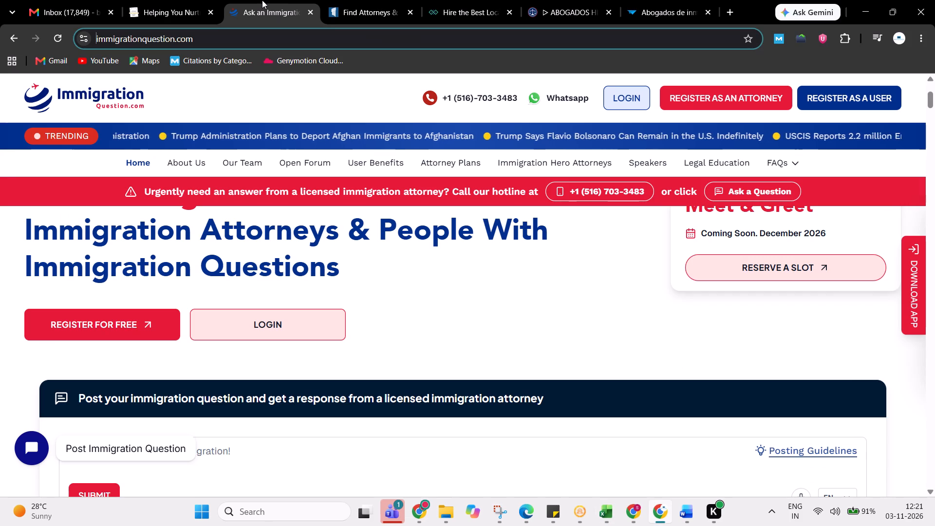
{"action": "left_click", "coordinate": [382, 0]}
{"action": "left_click", "coordinate": [135, 1]}
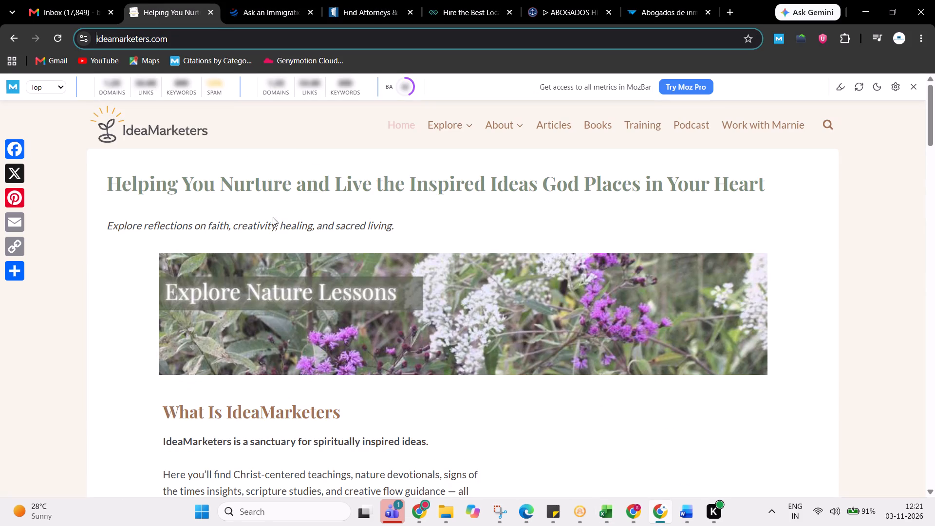
{"action": "scroll", "coordinate": [273, 218], "scroll_direction": "up", "scroll_amount": 4}
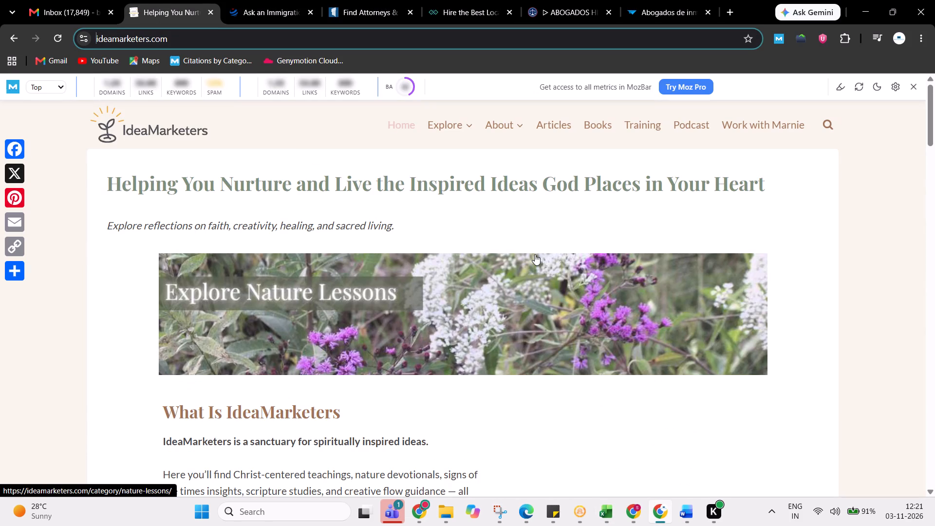
{"action": "scroll", "coordinate": [535, 258], "scroll_direction": "down", "scroll_amount": 1}
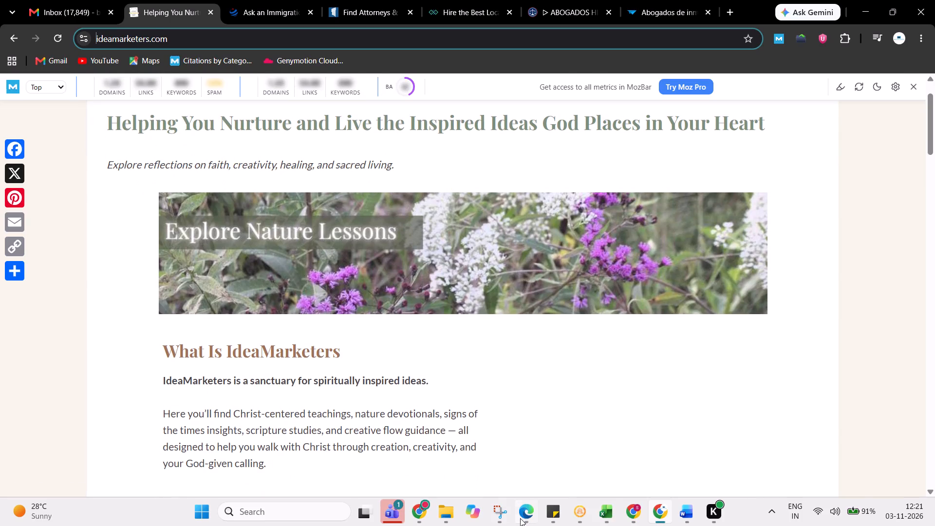
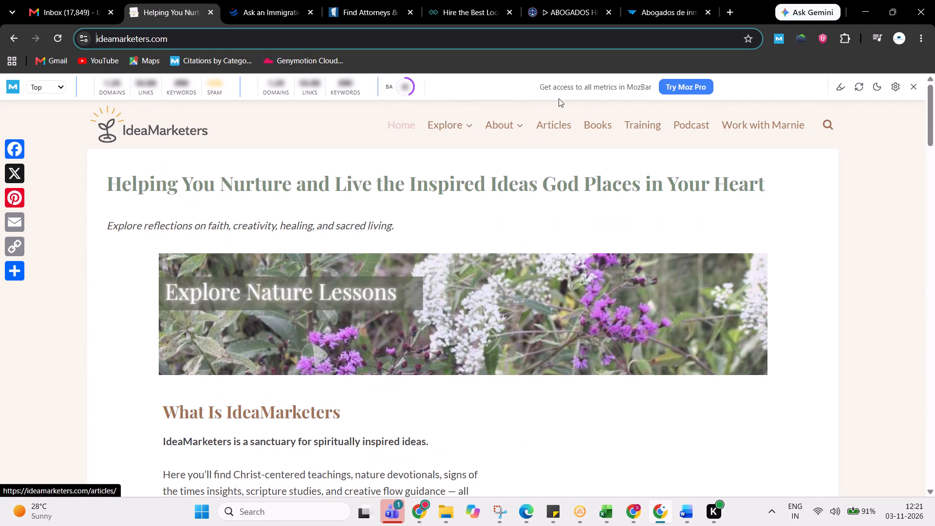
Open the Articles page of the IdeaMarketers site and look through its featured and further article listings.
{"action": "left_click", "coordinate": [556, 122]}
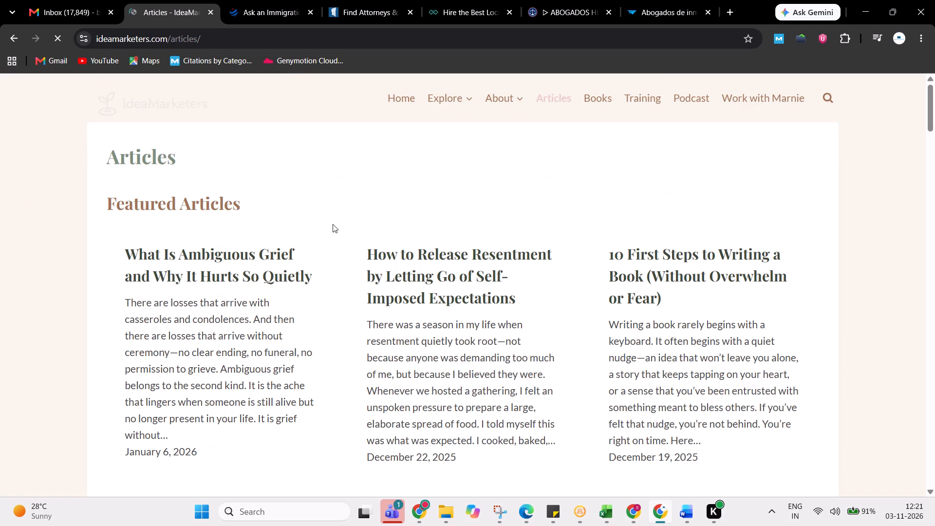
{"action": "scroll", "coordinate": [334, 263], "scroll_direction": "down", "scroll_amount": 7}
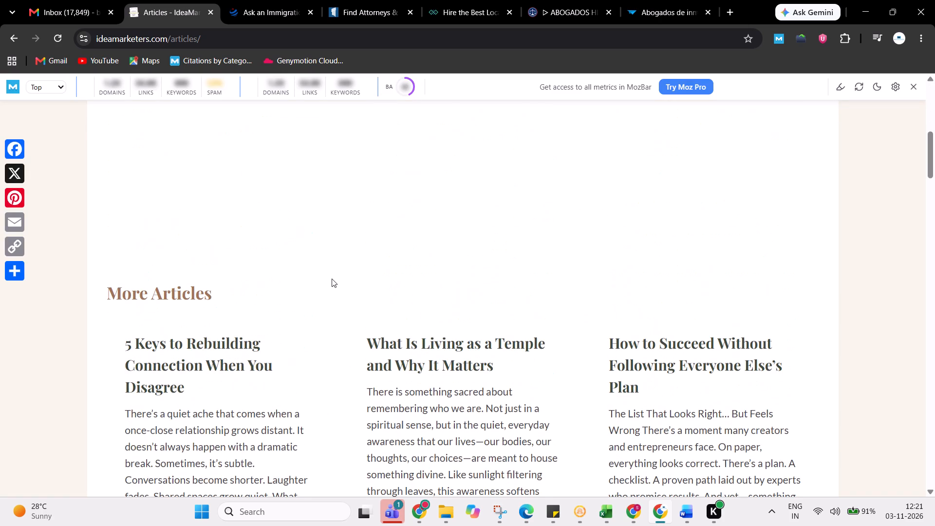
{"action": "scroll", "coordinate": [332, 279], "scroll_direction": "down", "scroll_amount": 16}
{"action": "scroll", "coordinate": [332, 291], "scroll_direction": "down", "scroll_amount": 17}
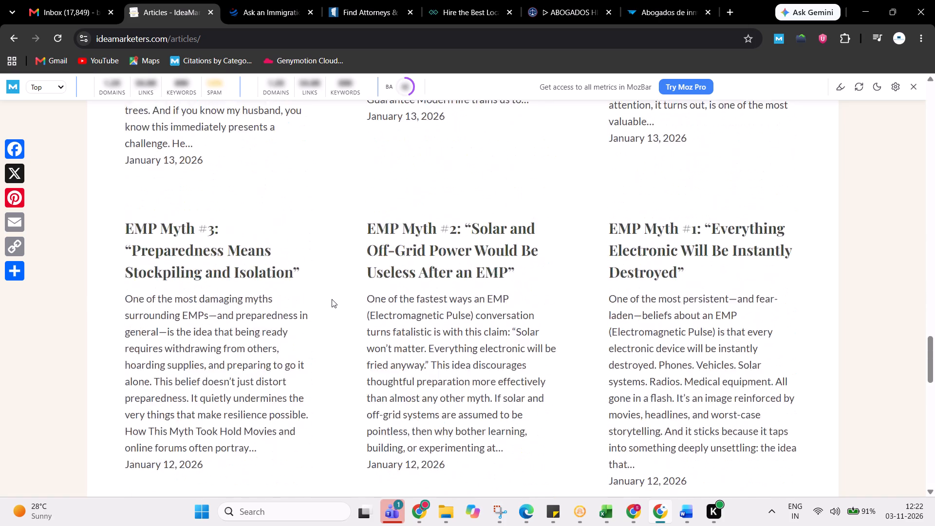
{"action": "scroll", "coordinate": [332, 299], "scroll_direction": "down", "scroll_amount": 18}
{"action": "scroll", "coordinate": [333, 305], "scroll_direction": "up", "scroll_amount": 13}
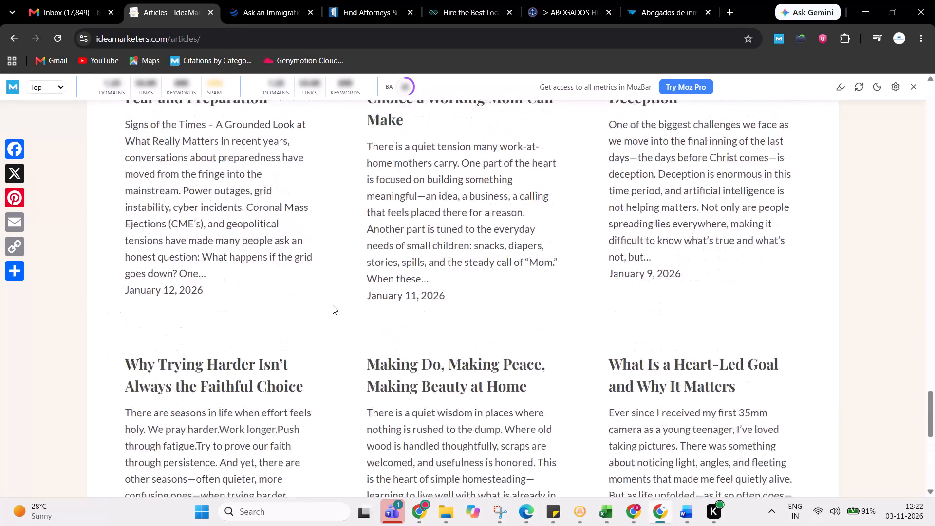
{"action": "scroll", "coordinate": [333, 305], "scroll_direction": "up", "scroll_amount": 20}
{"action": "scroll", "coordinate": [333, 305], "scroll_direction": "up", "scroll_amount": 20}
{"action": "scroll", "coordinate": [333, 305], "scroll_direction": "up", "scroll_amount": 5}
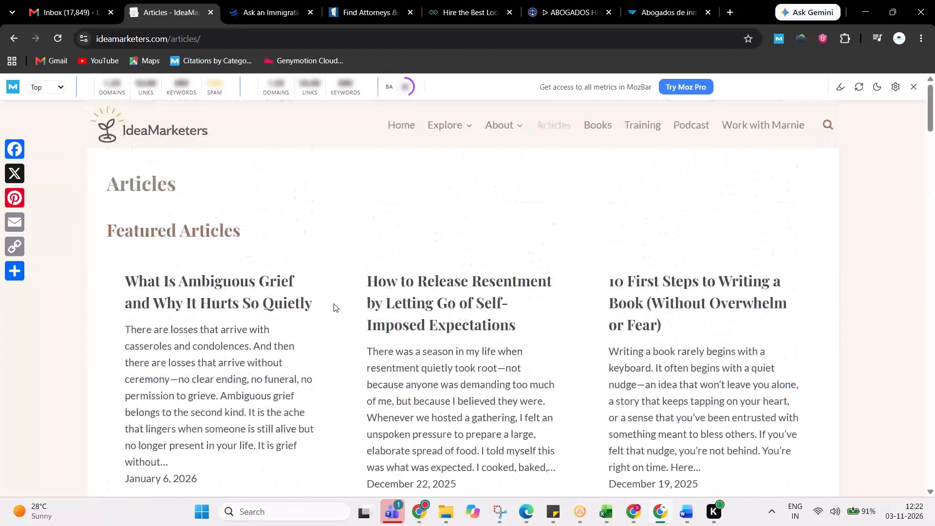
{"action": "scroll", "coordinate": [334, 303], "scroll_direction": "up", "scroll_amount": 10}
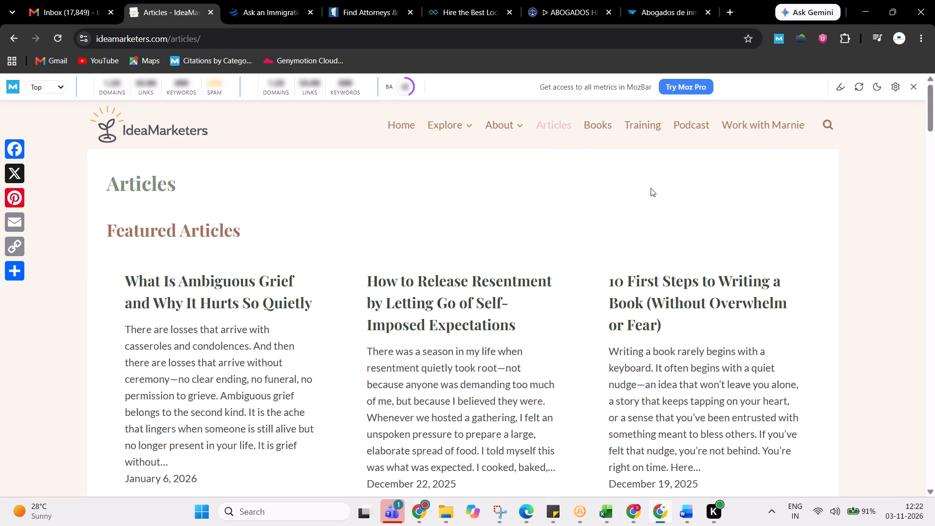
Look through the rest of the IdeaMarketers Articles page down to its categories and footer, and return to the top.
{"action": "left_click_drag", "start_coordinate": [934, 93], "coordinate": [866, 525]}
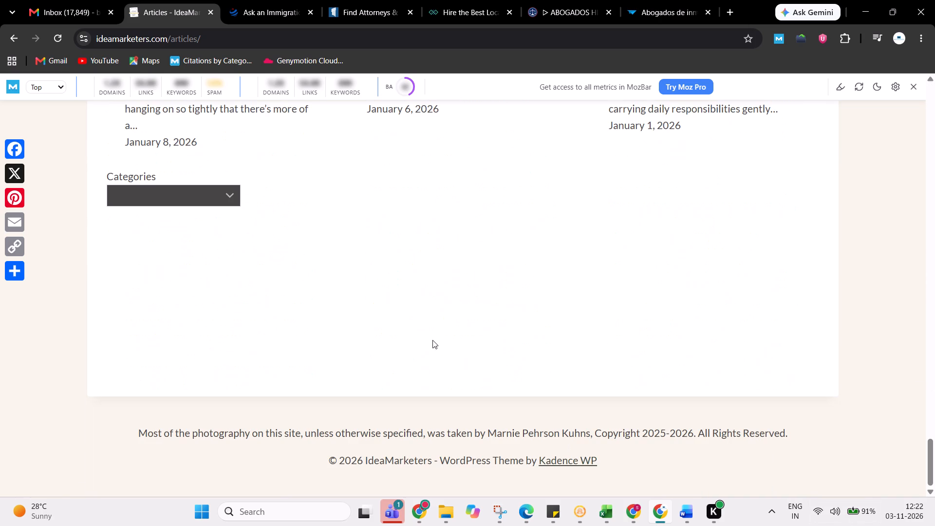
{"action": "scroll", "coordinate": [452, 372], "scroll_direction": "down", "scroll_amount": 2}
{"action": "scroll", "coordinate": [474, 314], "scroll_direction": "up", "scroll_amount": 10}
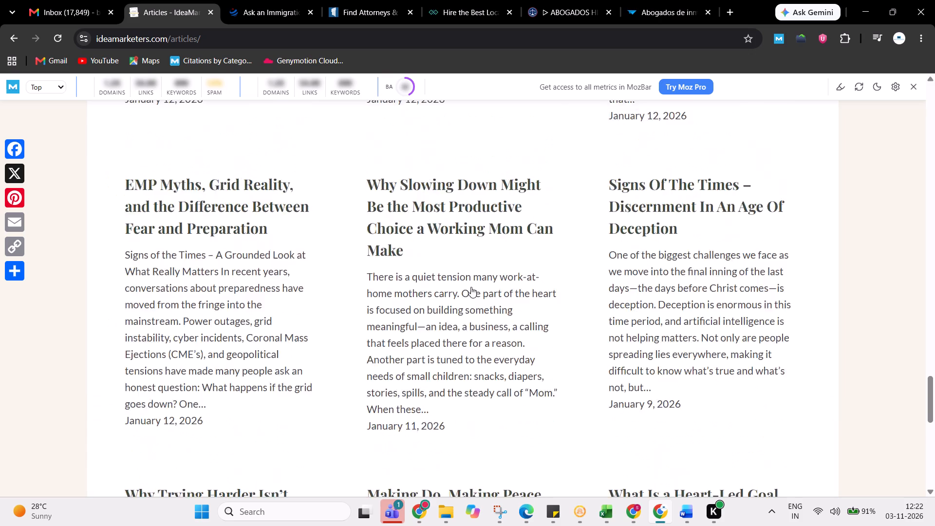
{"action": "scroll", "coordinate": [471, 287], "scroll_direction": "up", "scroll_amount": 20}
{"action": "scroll", "coordinate": [471, 287], "scroll_direction": "up", "scroll_amount": 20}
{"action": "scroll", "coordinate": [471, 287], "scroll_direction": "up", "scroll_amount": 2}
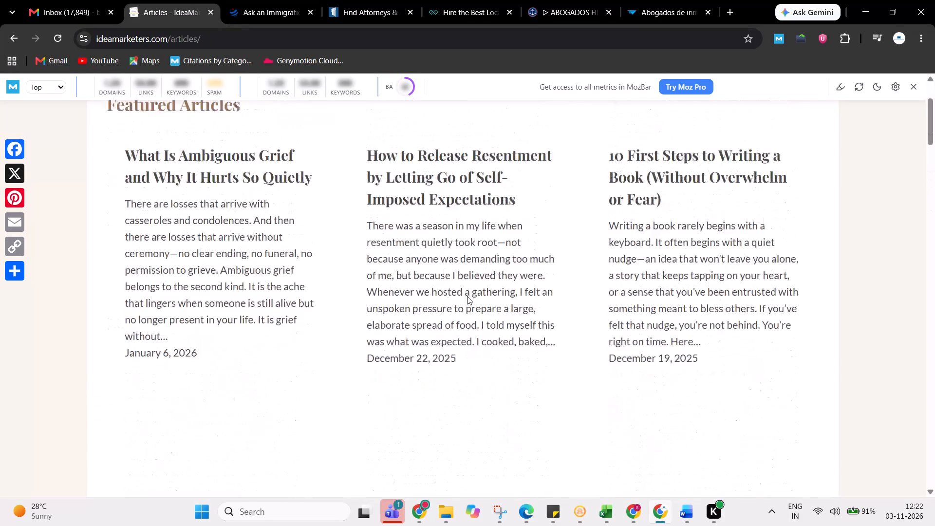
{"action": "scroll", "coordinate": [467, 296], "scroll_direction": "up", "scroll_amount": 13}
Close the MozBar metrics bar above the IdeaMarketers Articles page.
{"action": "left_click", "coordinate": [913, 90]}
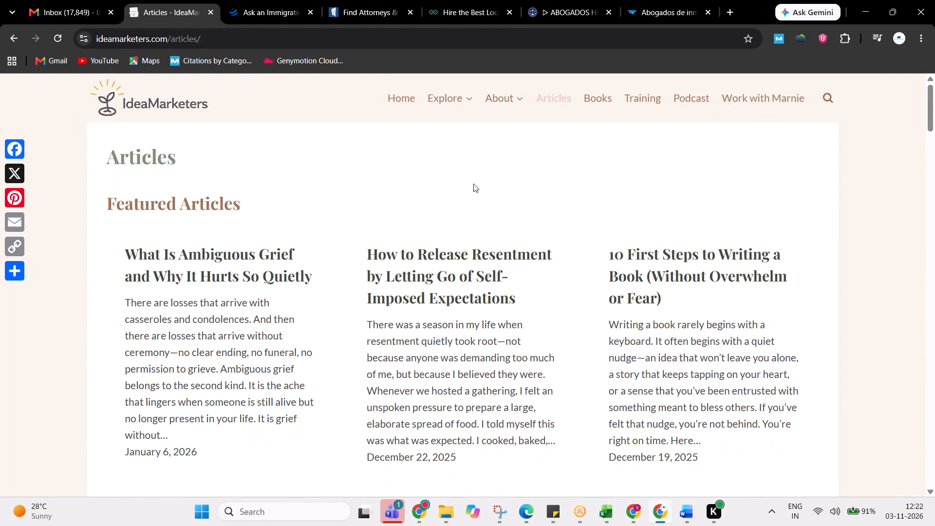
{"action": "scroll", "coordinate": [442, 188], "scroll_direction": "up", "scroll_amount": 7}
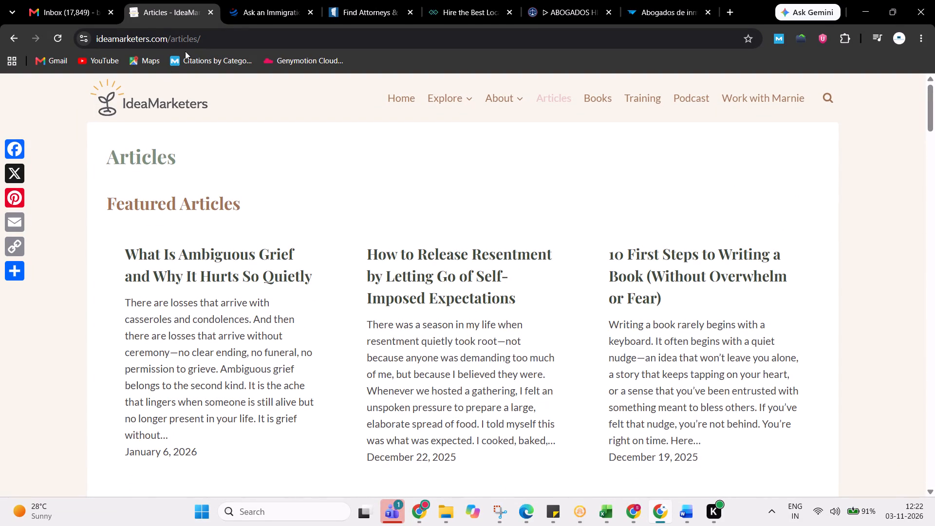
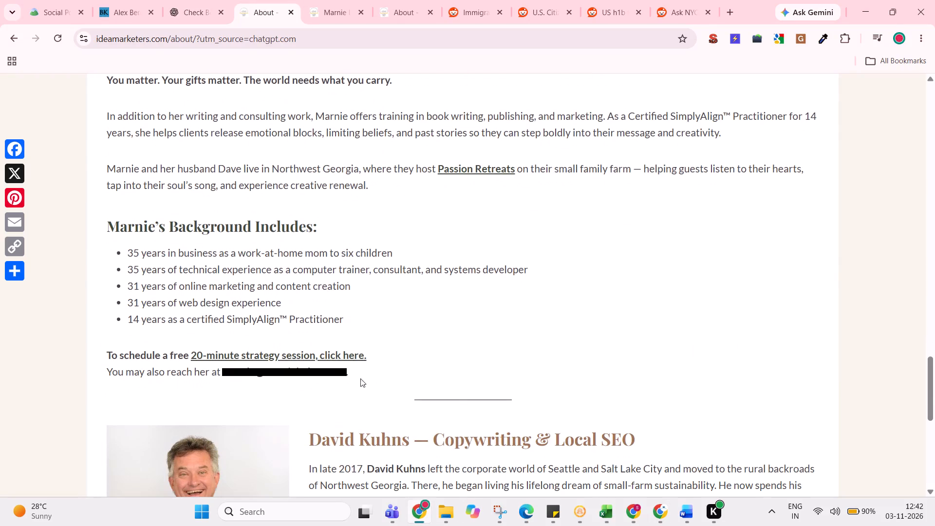
Select the owner's full email address in the "You may also reach her at" line of the IdeaMarketers About page.
{"action": "left_click_drag", "start_coordinate": [224, 374], "coordinate": [277, 375]}
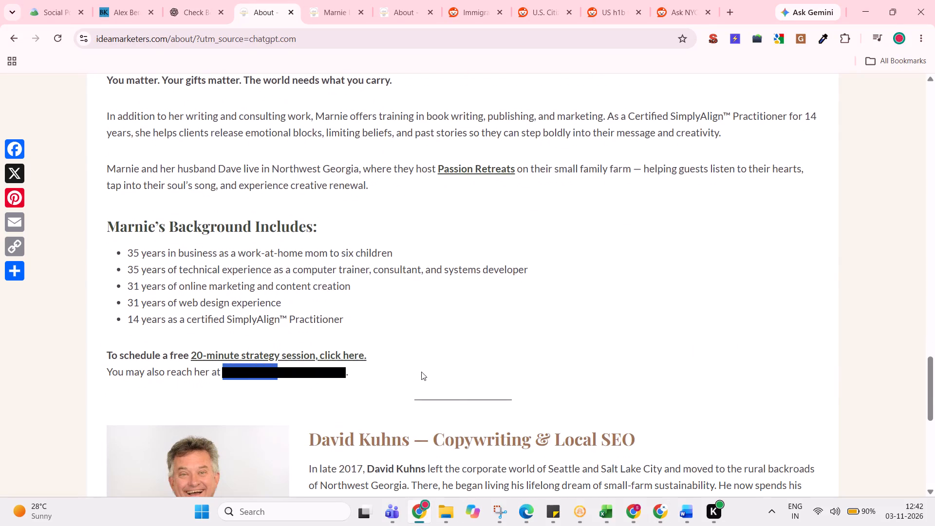
{"action": "left_click", "coordinate": [430, 371]}
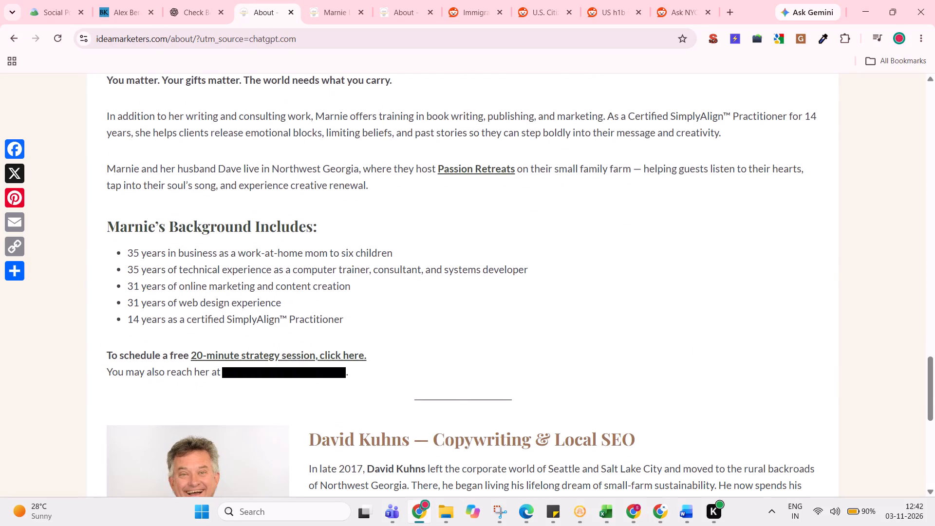
{"action": "left_click_drag", "start_coordinate": [346, 374], "coordinate": [223, 373]}
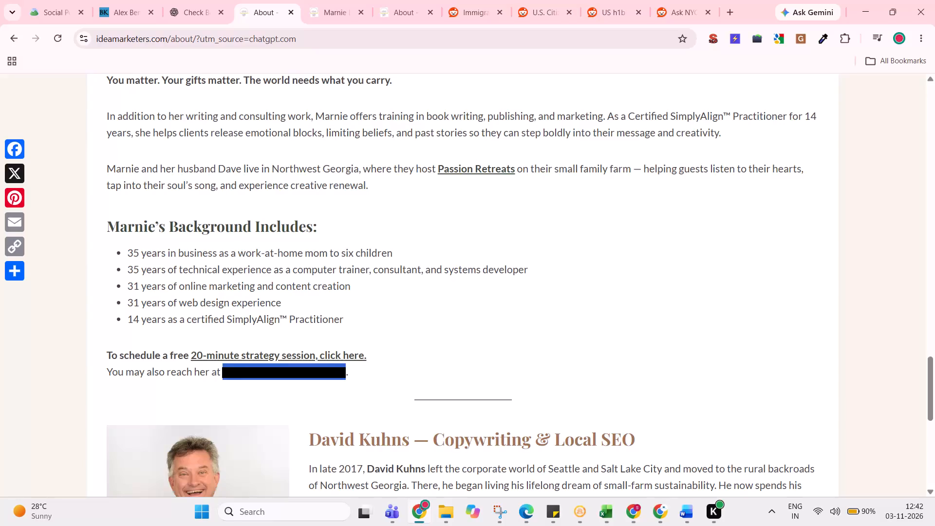
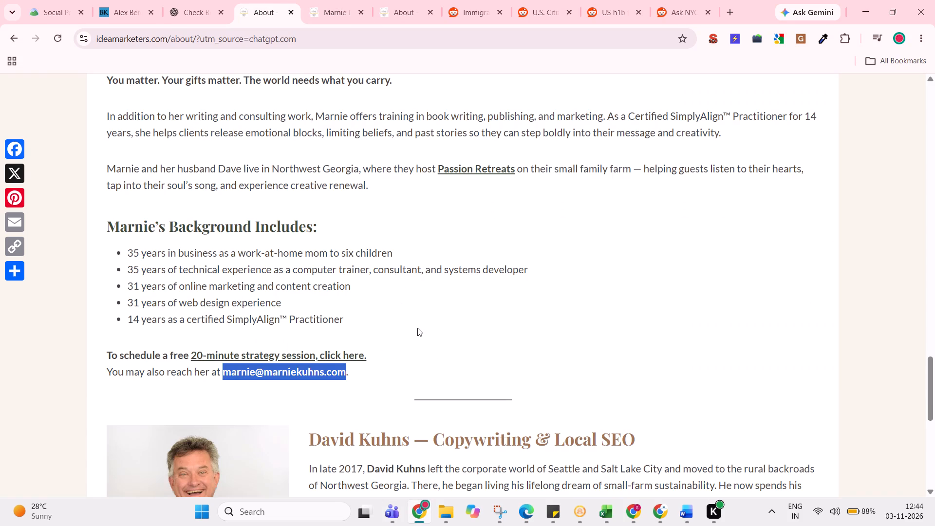
Copy the site owner's selected contact email from the IdeaMarketers About page and switch to the open Excel workbooks.
{"action": "key", "text": "ctrl+c"}
{"action": "left_click", "coordinate": [684, 511]}
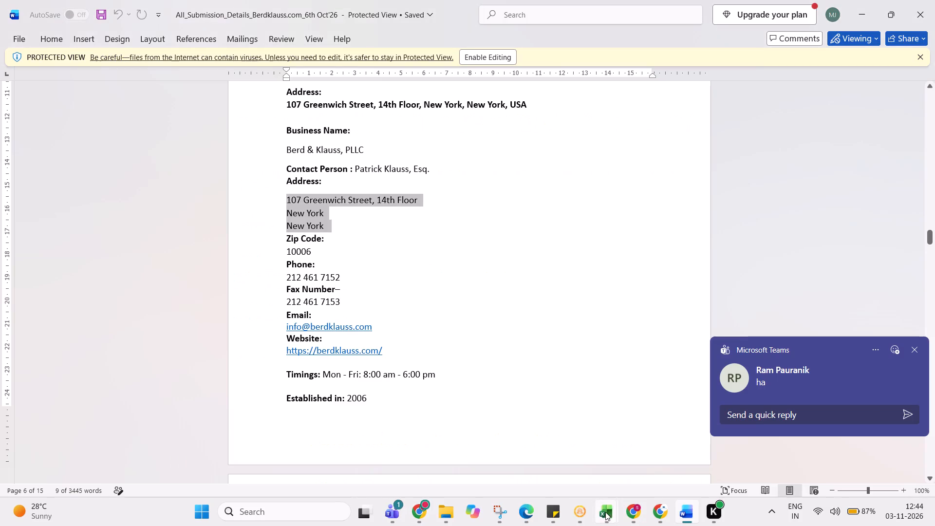
{"action": "left_click", "coordinate": [612, 511]}
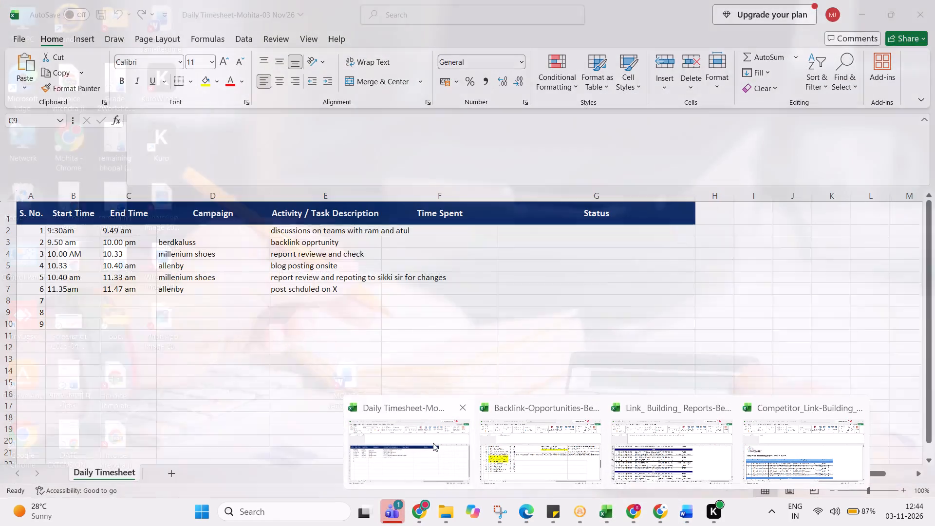
In the Backlink-Opportunities workbook, paste the copied contact email into column G of the ideamarketers.com row.
{"action": "left_click", "coordinate": [544, 444]}
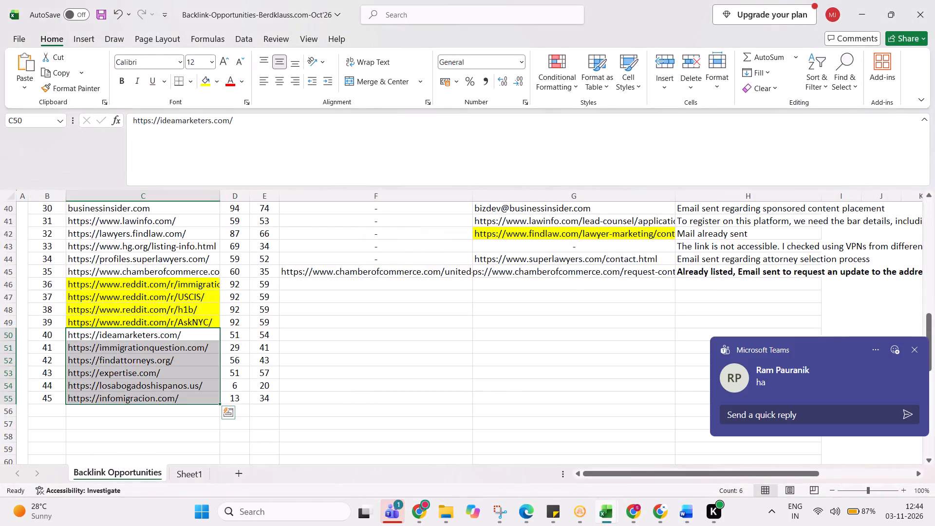
{"action": "left_click", "coordinate": [313, 333]}
{"action": "left_click", "coordinate": [554, 335]}
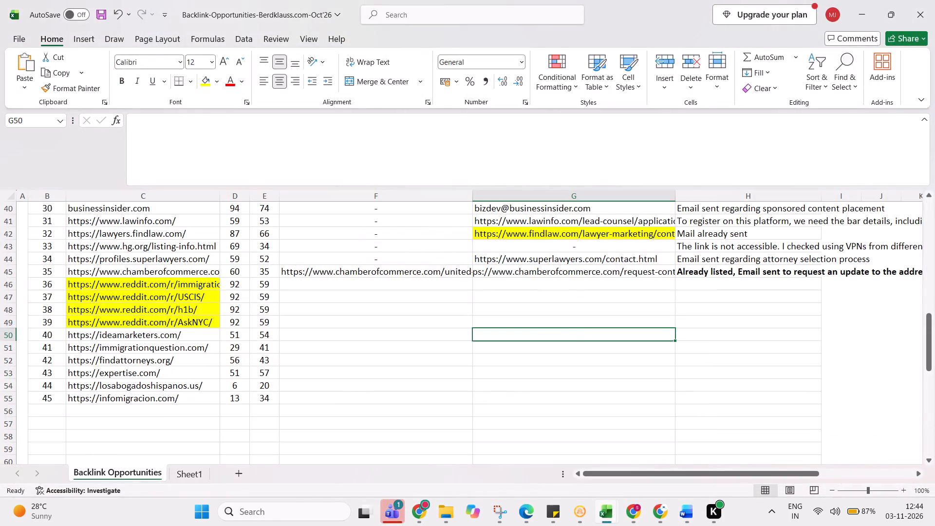
{"action": "key", "text": "ctrl+v"}
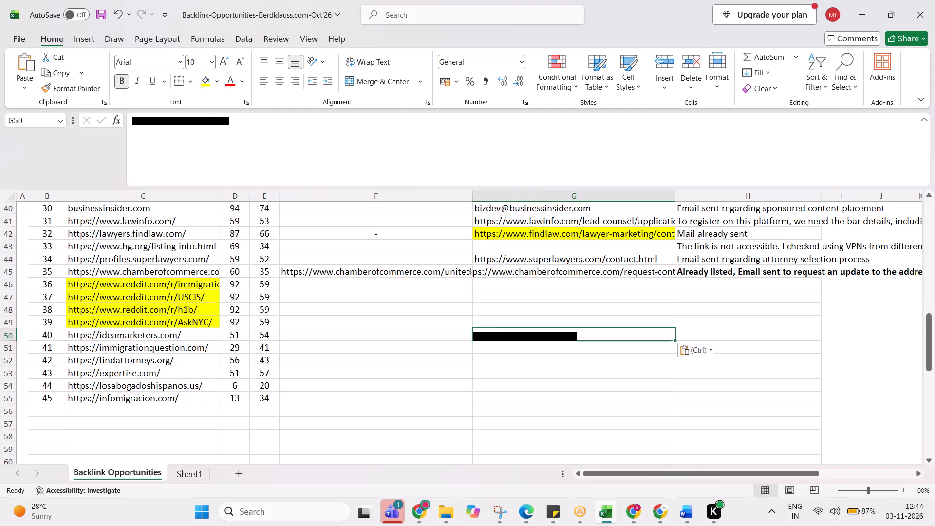
Reuse the superpages.com status for ideamarketers.com, reword it to "Email sent regarding guest post publication", and save the workbook.
{"action": "scroll", "coordinate": [712, 299], "scroll_direction": "up", "scroll_amount": 4}
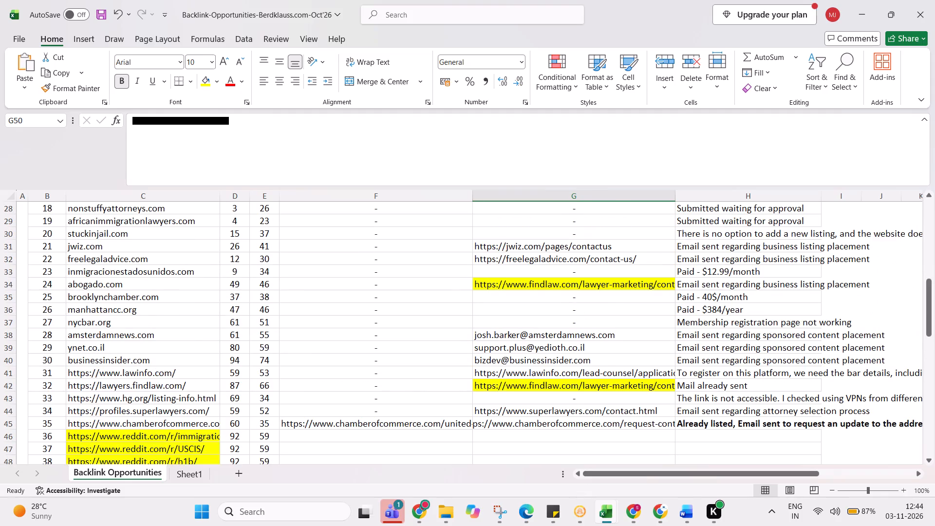
{"action": "scroll", "coordinate": [714, 250], "scroll_direction": "up", "scroll_amount": 3}
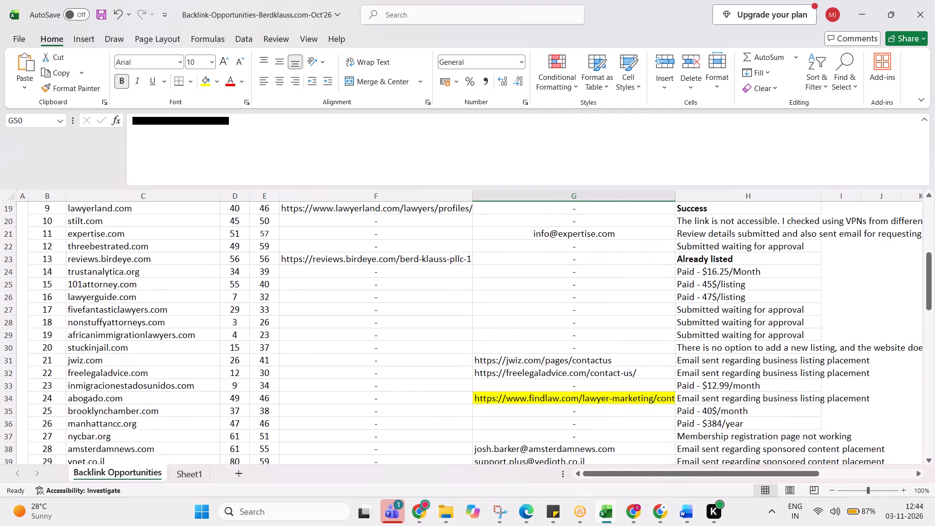
{"action": "scroll", "coordinate": [733, 269], "scroll_direction": "up", "scroll_amount": 2}
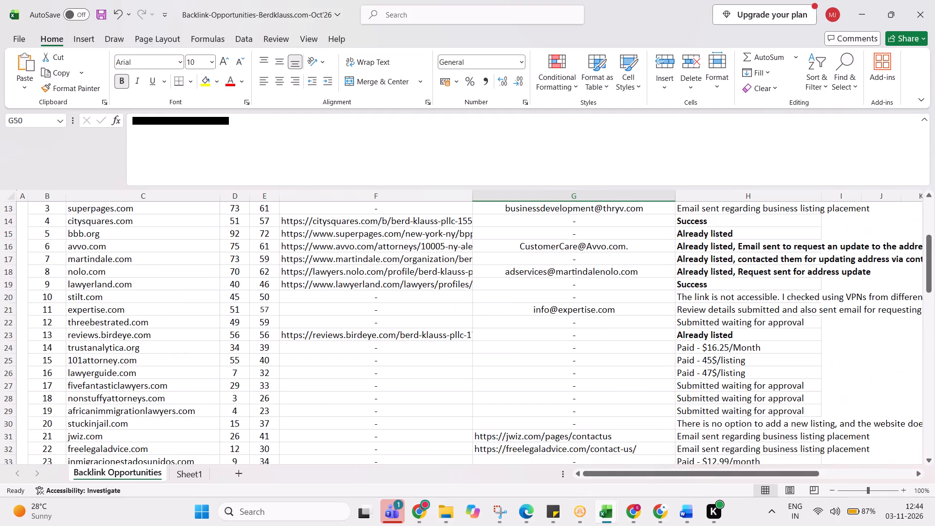
{"action": "scroll", "coordinate": [733, 269], "scroll_direction": "up", "scroll_amount": 1}
{"action": "left_click", "coordinate": [735, 248]}
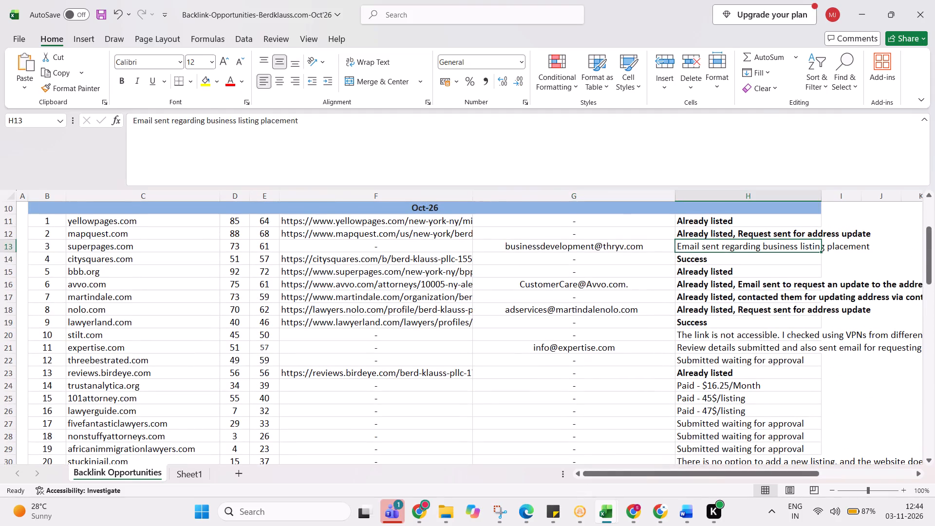
{"action": "key", "text": "ctrl+c"}
{"action": "scroll", "coordinate": [735, 335], "scroll_direction": "down", "scroll_amount": 8}
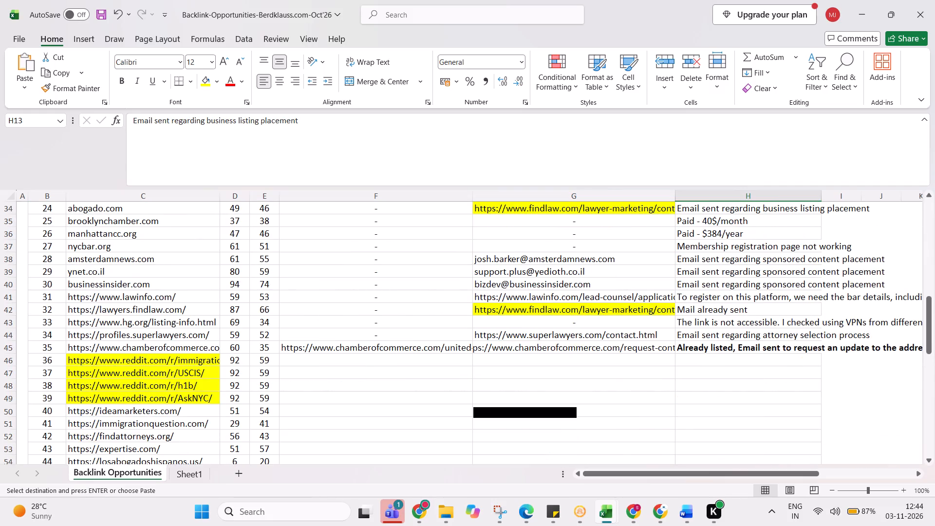
{"action": "left_click", "coordinate": [691, 411]}
{"action": "key", "text": "ctrl+v"}
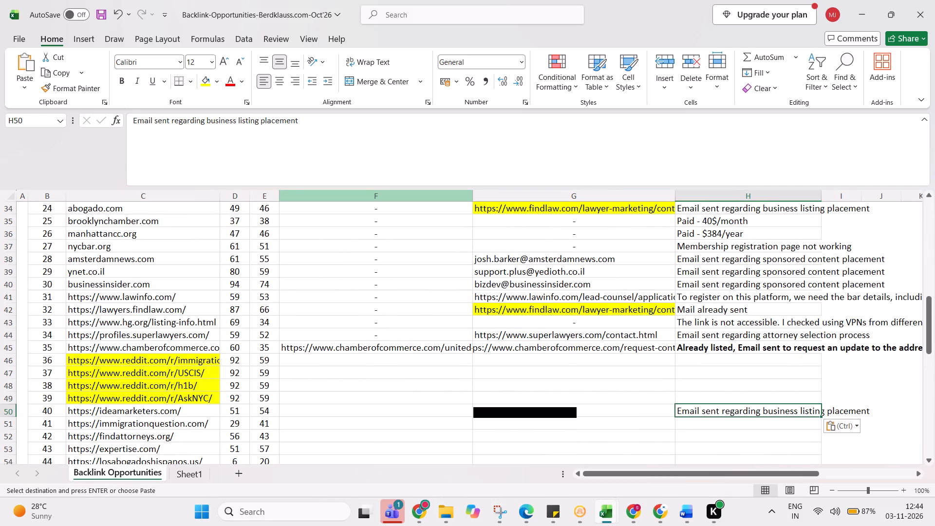
{"action": "left_click_drag", "start_coordinate": [206, 120], "coordinate": [342, 122]}
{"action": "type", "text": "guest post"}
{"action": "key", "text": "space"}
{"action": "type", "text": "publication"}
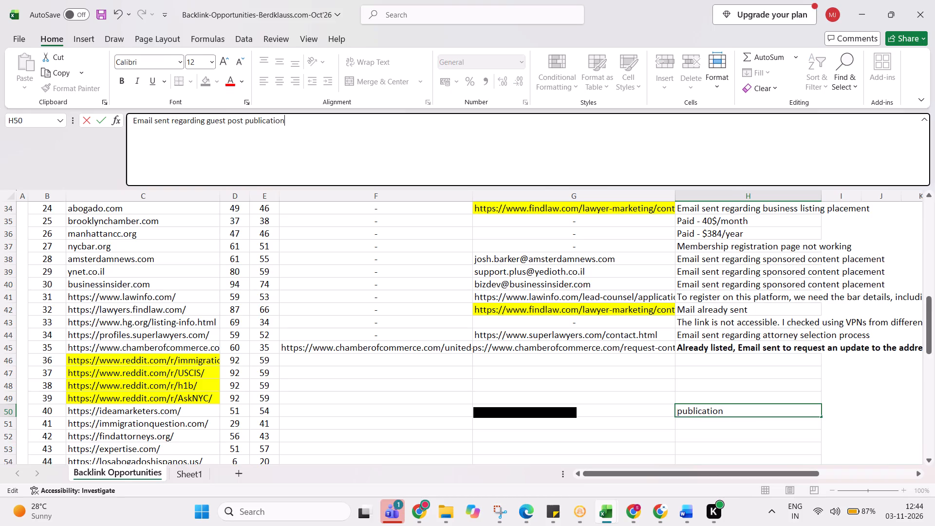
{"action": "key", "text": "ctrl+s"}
Copy the "-" placeholder from the superlawyers.com row into column F of the ideamarketers.com row and save.
{"action": "left_click", "coordinate": [389, 337]}
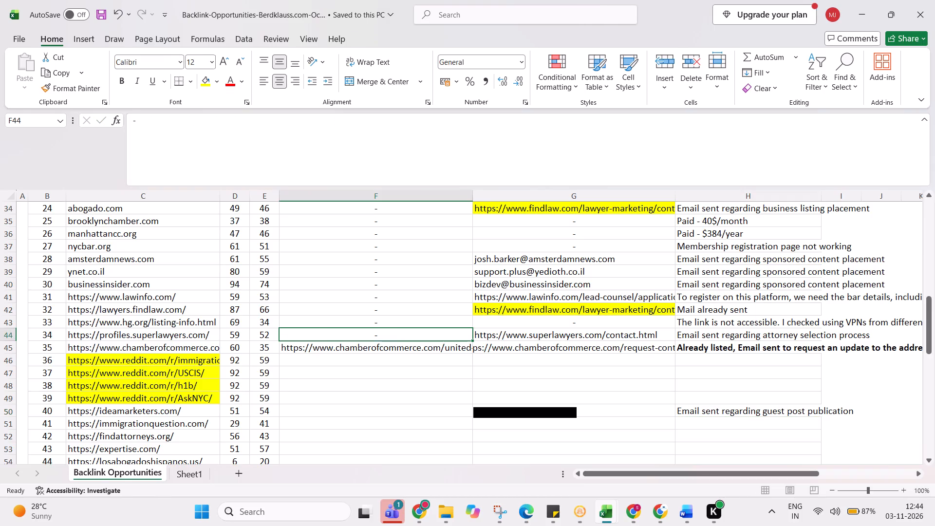
{"action": "key", "text": "ctrl+c"}
{"action": "left_click", "coordinate": [416, 413]}
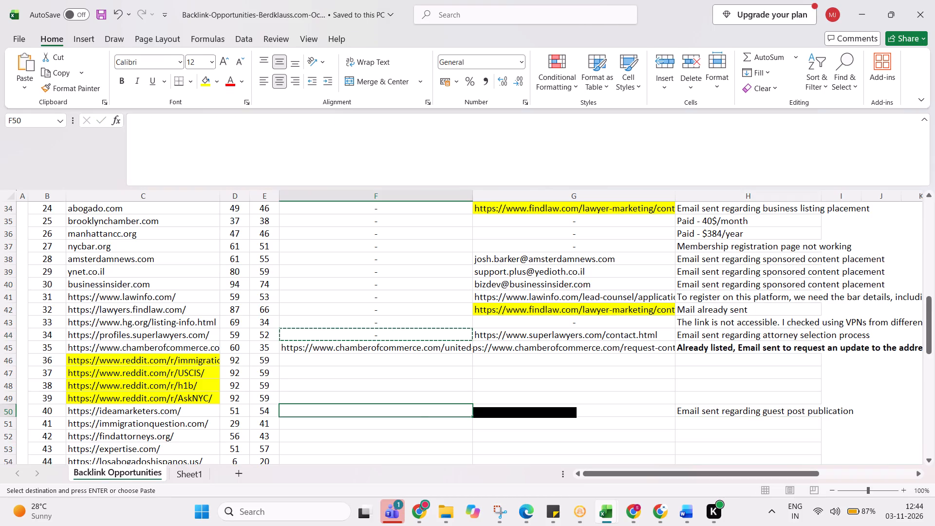
{"action": "key", "text": "ctrl+v"}
{"action": "key", "text": "ctrl+s"}
Centre the contact email in the ideamarketers.com row horizontally.
{"action": "left_click", "coordinate": [591, 410]}
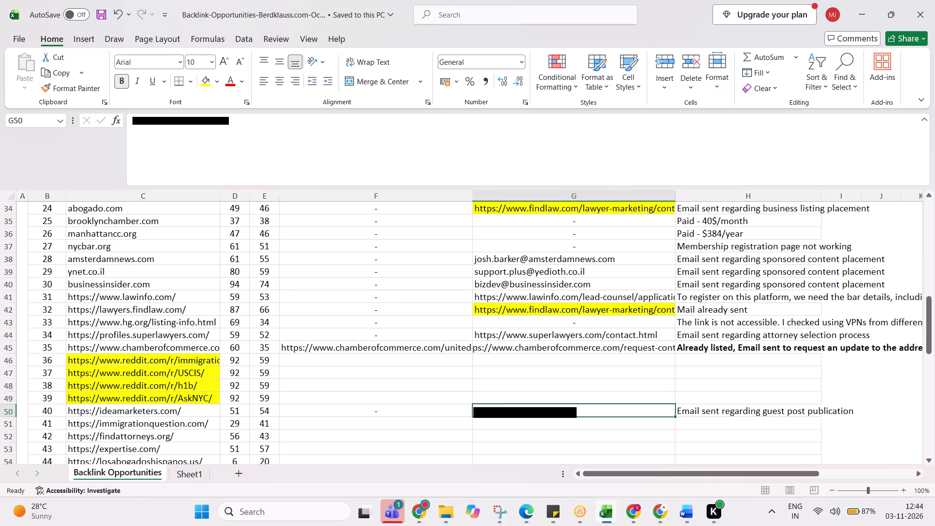
{"action": "left_click", "coordinate": [276, 78]}
{"action": "scroll", "coordinate": [482, 432], "scroll_direction": "down", "scroll_amount": 2}
{"action": "left_click", "coordinate": [188, 349]}
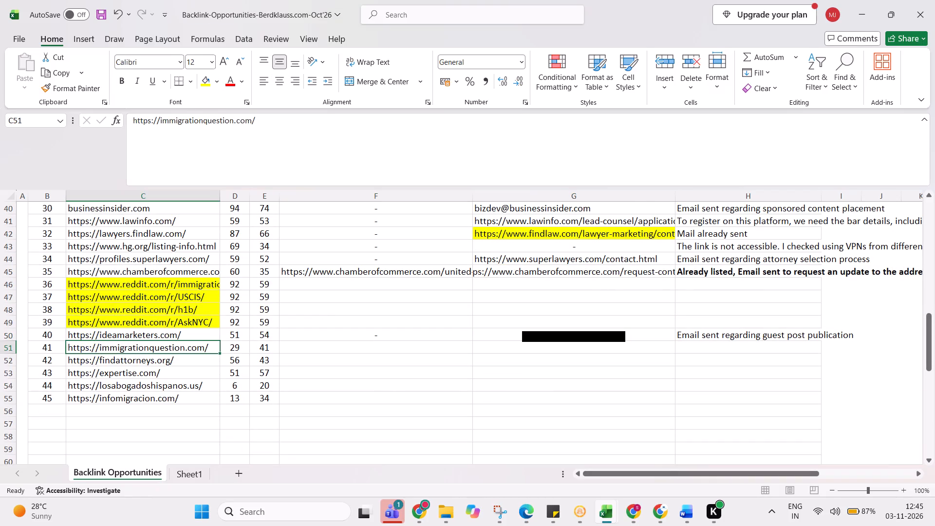
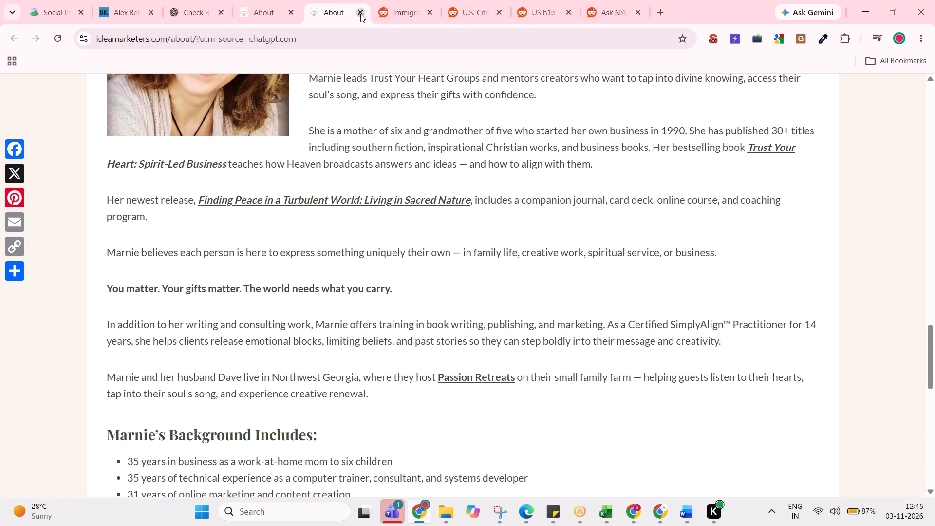
Close the IdeaMarketers About pages and look over the posts on the r/immigration subreddit.
{"action": "left_click", "coordinate": [278, 0]}
{"action": "left_click", "coordinate": [290, 14]}
{"action": "scroll", "coordinate": [448, 336], "scroll_direction": "down", "scroll_amount": 2}
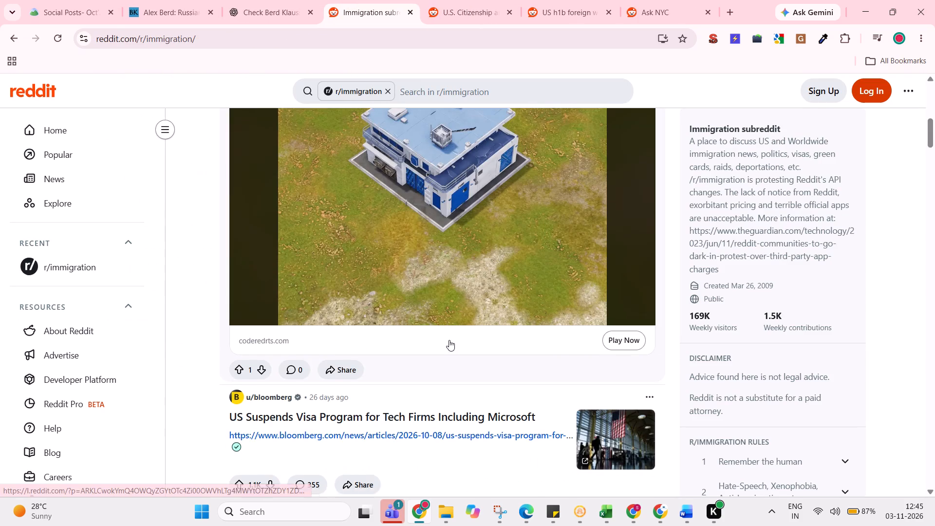
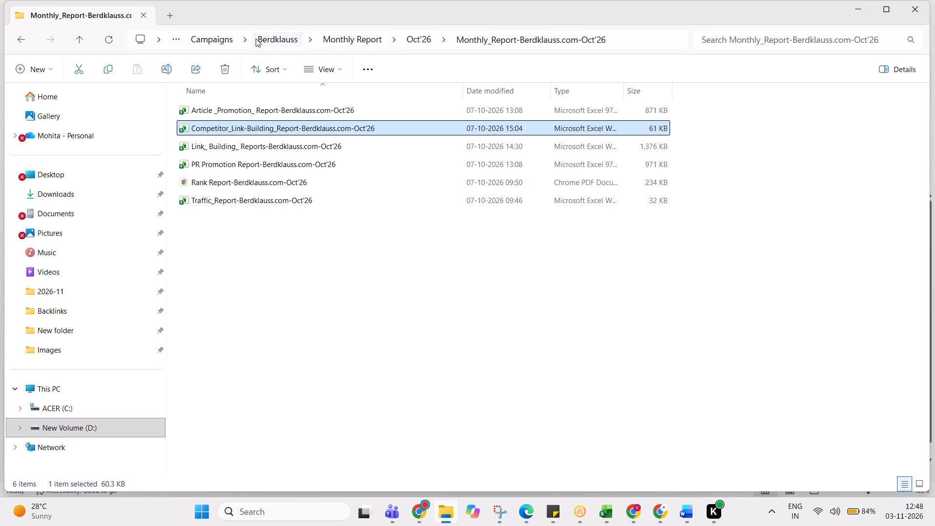
Open the Link Building Reports Millenniumshoes.com-Oct'26 workbook from the Millenium campaign's Oct'26 monthly report folder.
{"action": "left_click", "coordinate": [219, 38]}
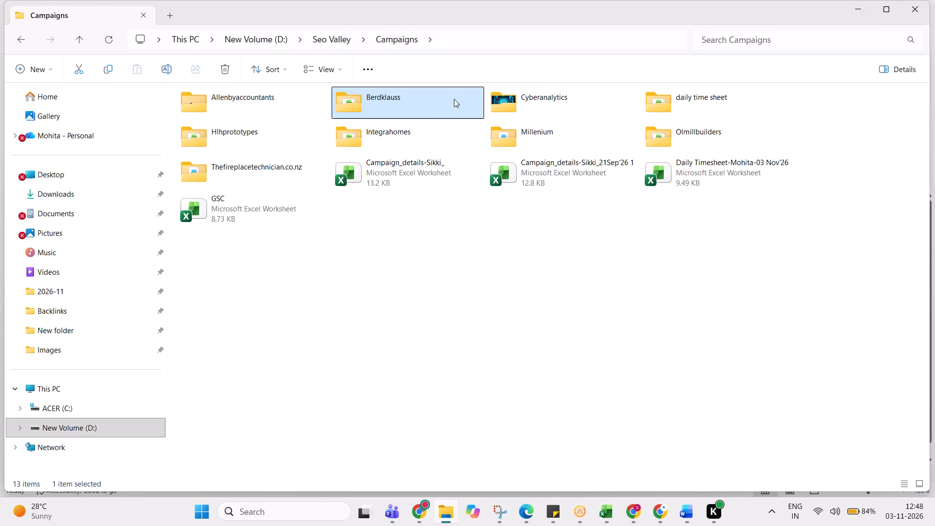
{"action": "double_click", "coordinate": [551, 137]}
{"action": "double_click", "coordinate": [226, 115]}
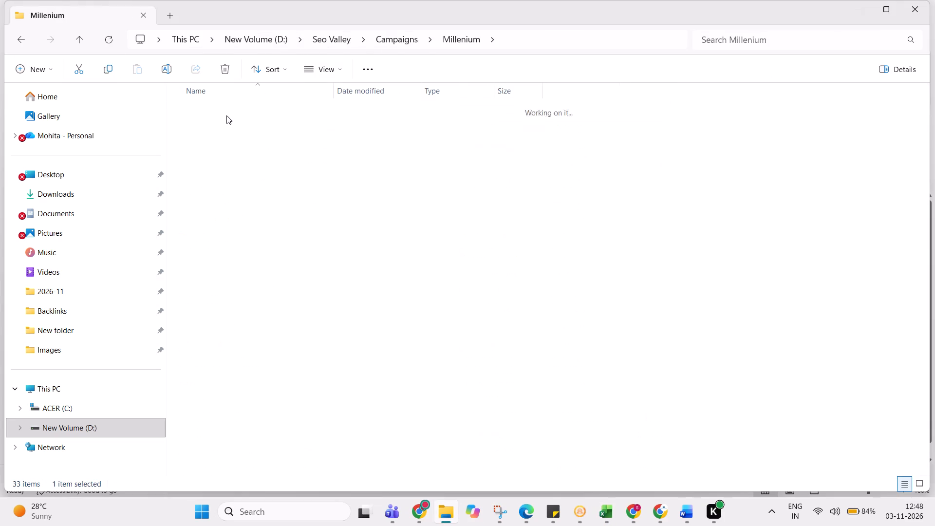
{"action": "left_click", "coordinate": [450, 41]}
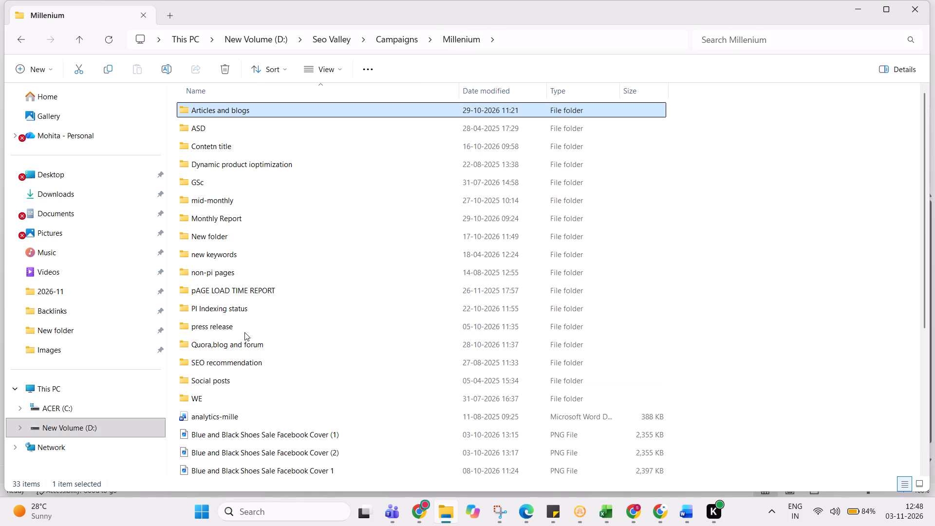
{"action": "double_click", "coordinate": [226, 219]}
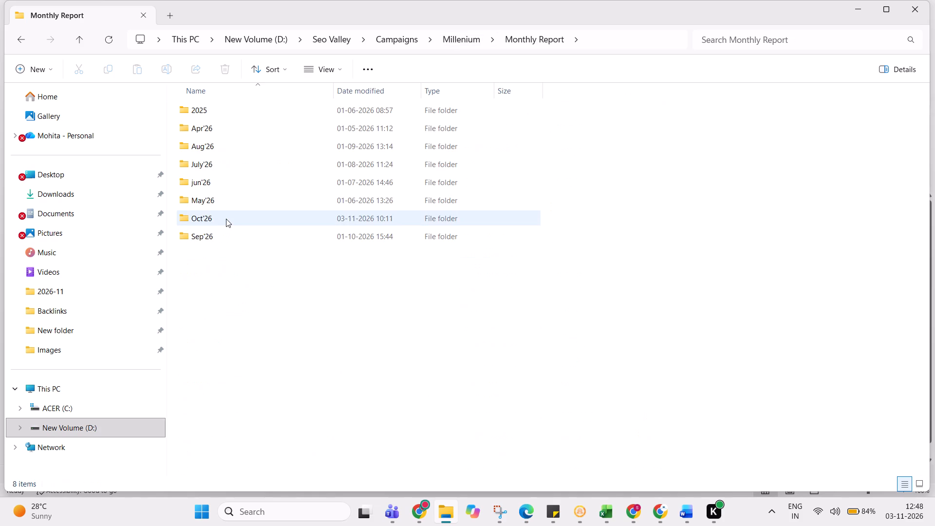
{"action": "double_click", "coordinate": [227, 219]}
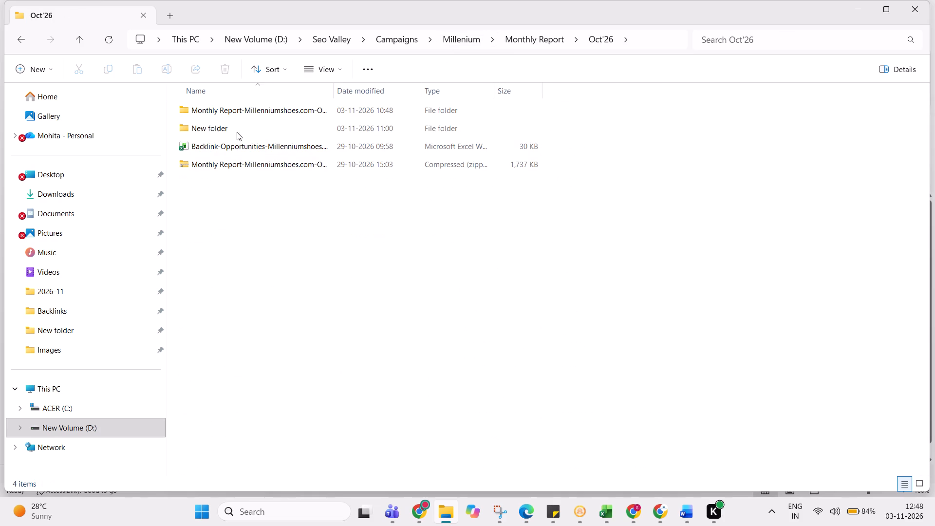
{"action": "double_click", "coordinate": [245, 104]}
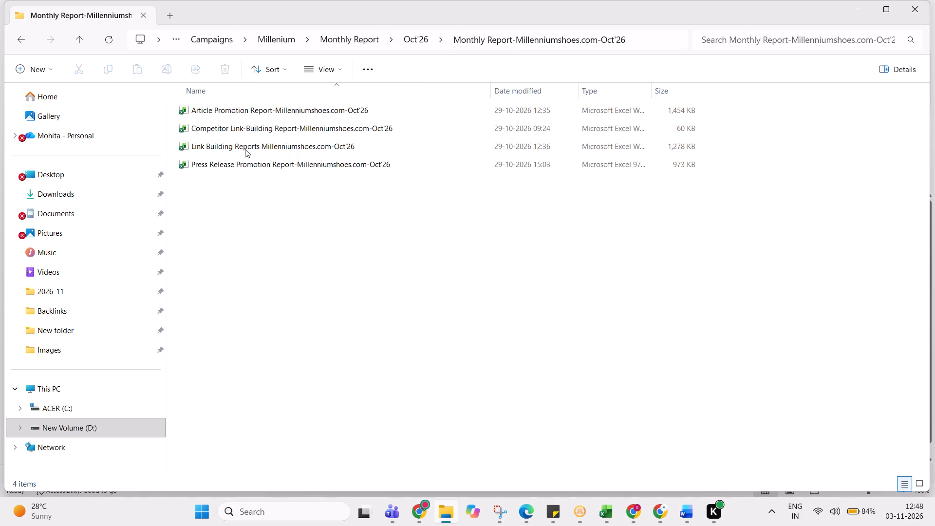
{"action": "double_click", "coordinate": [245, 149]}
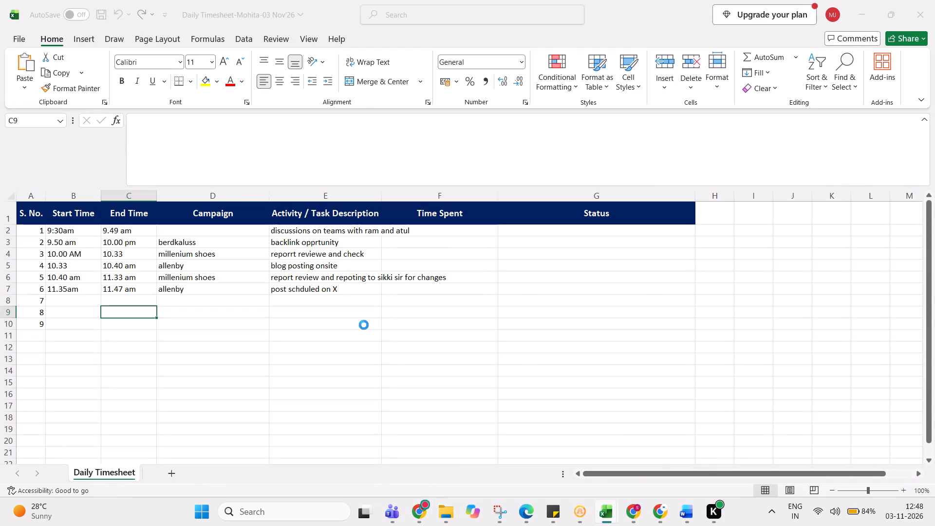
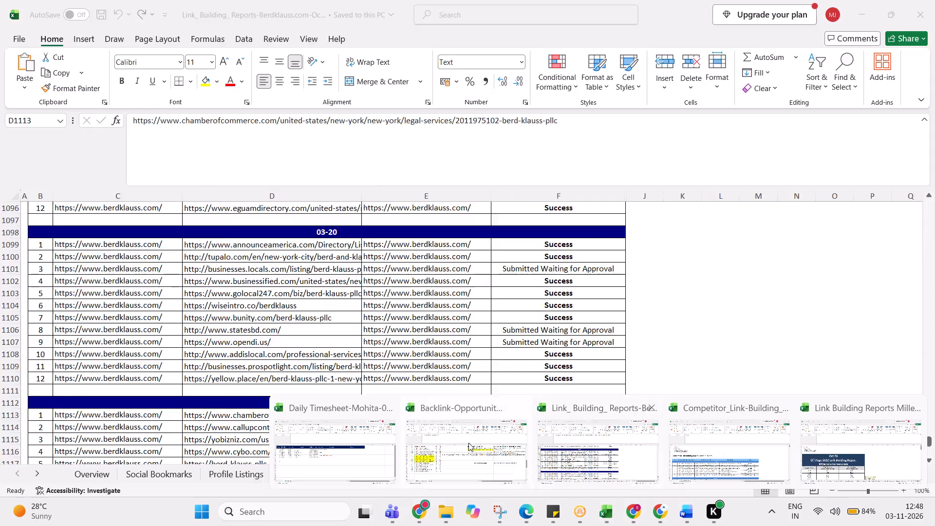
Switch to the Backlink-Opportunities-Berdklauss.com-Oct'26 workbook and save it.
{"action": "left_click", "coordinate": [455, 442]}
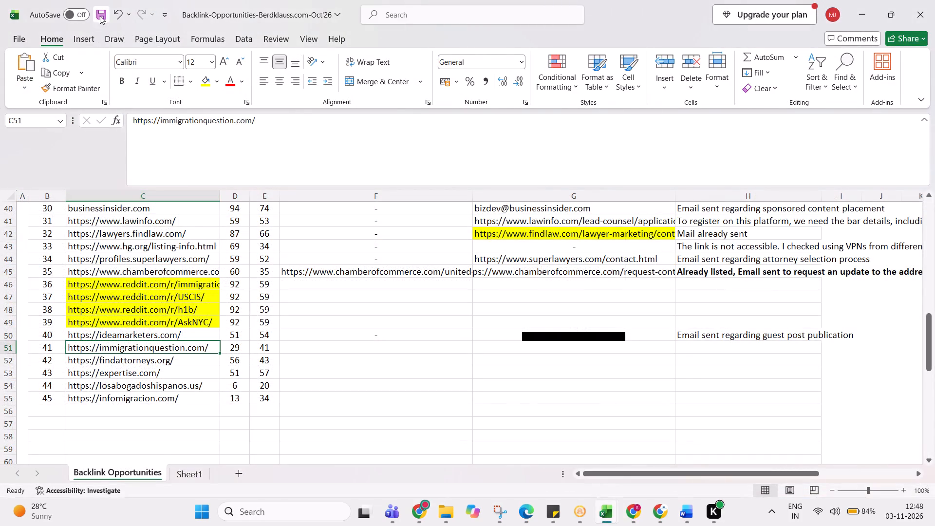
{"action": "left_click", "coordinate": [100, 16]}
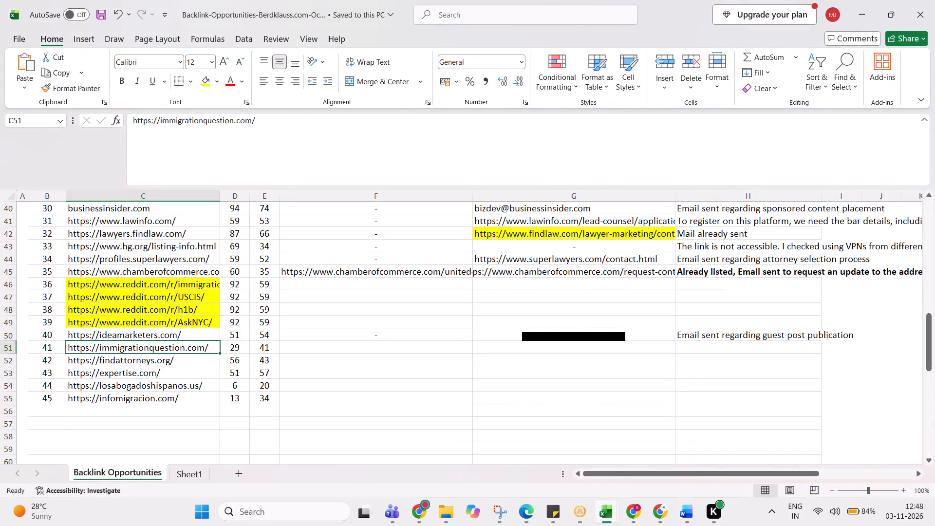
Remove bold from the ideamarketers.com contact cell, match its formatting to the chamberofcommerce.com contact cell, and save the workbook.
{"action": "left_click", "coordinate": [536, 334]}
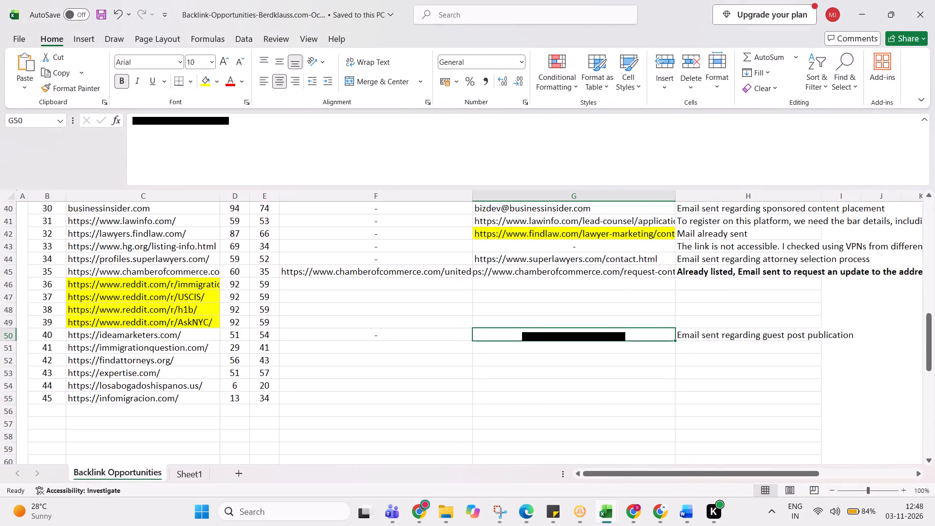
{"action": "key", "text": "ctrl+b"}
{"action": "key", "text": "ctrl+s"}
{"action": "left_click", "coordinate": [539, 269]}
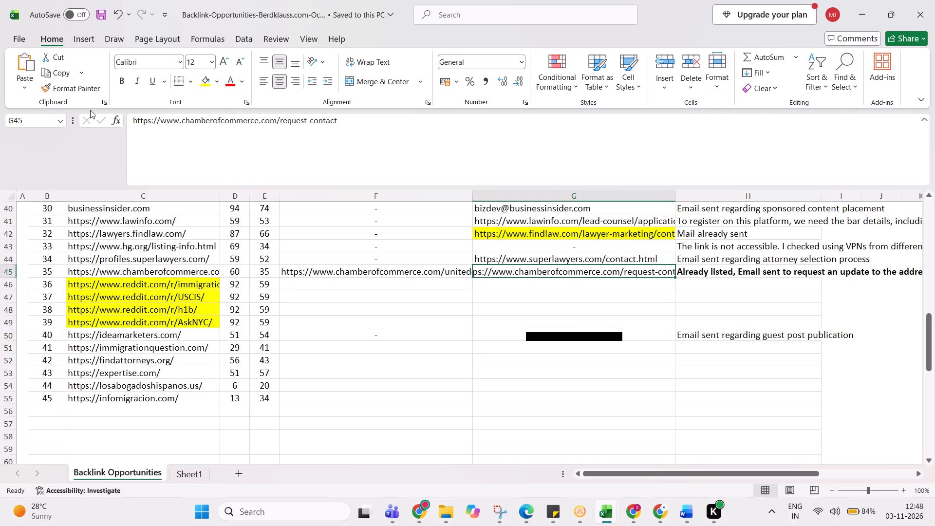
{"action": "left_click", "coordinate": [91, 89]}
{"action": "left_click", "coordinate": [598, 332]}
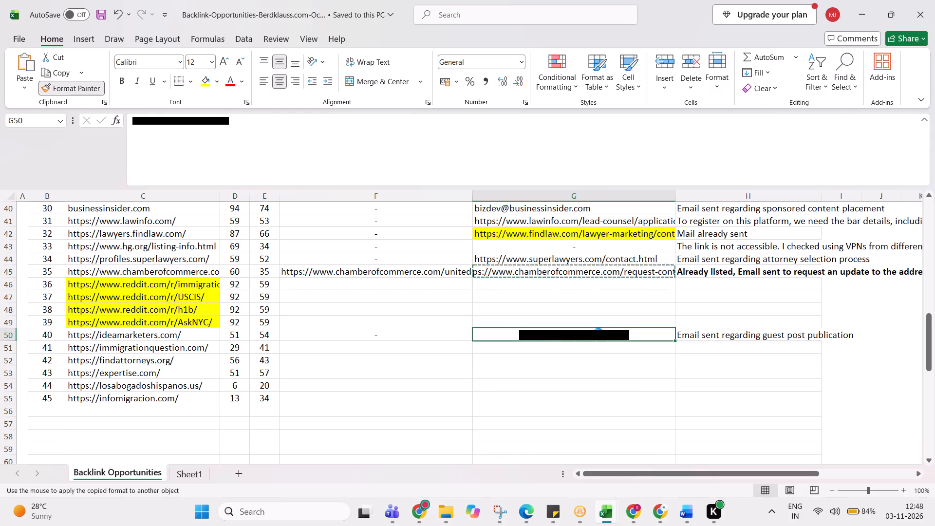
{"action": "left_click", "coordinate": [178, 351]}
{"action": "key", "text": "ctrl+s"}
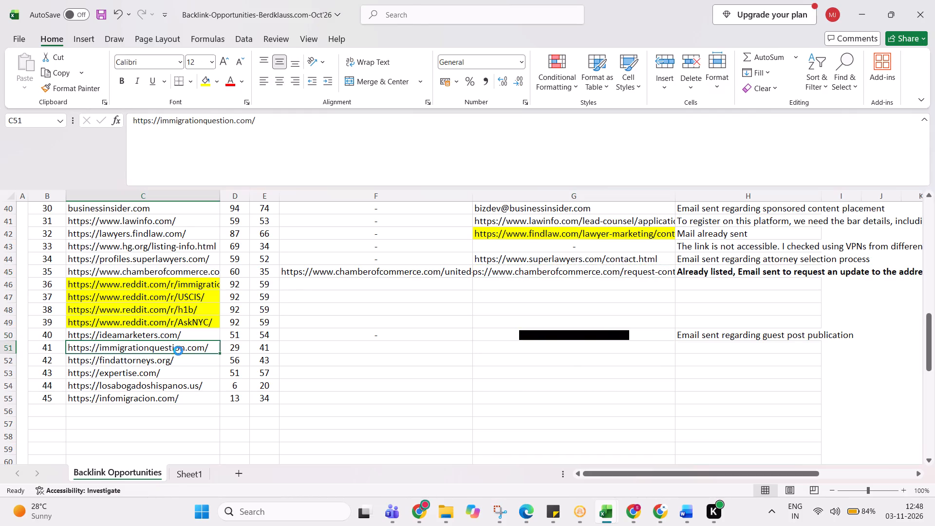
Switch to the browser and examine the immigrationquestion.com home page for contact, registration or link placement options.
{"action": "left_click", "coordinate": [630, 514]}
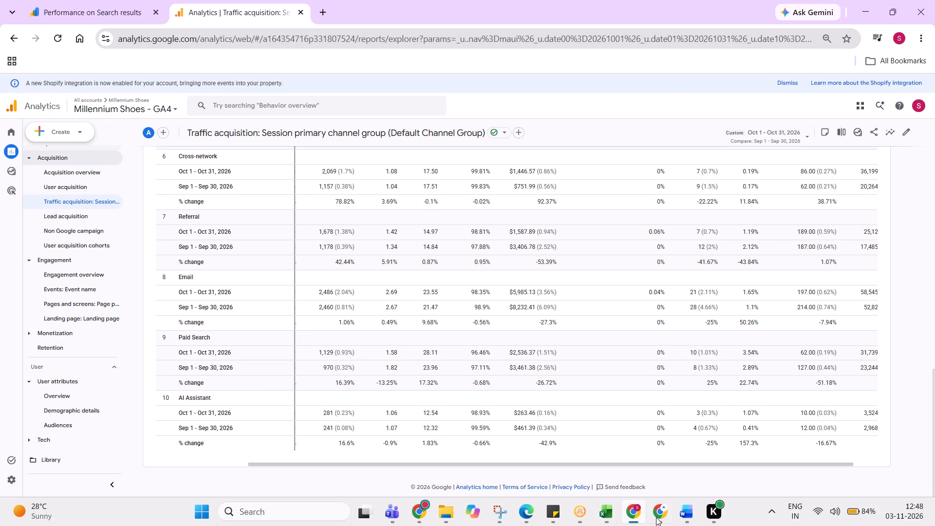
{"action": "left_click", "coordinate": [663, 516]}
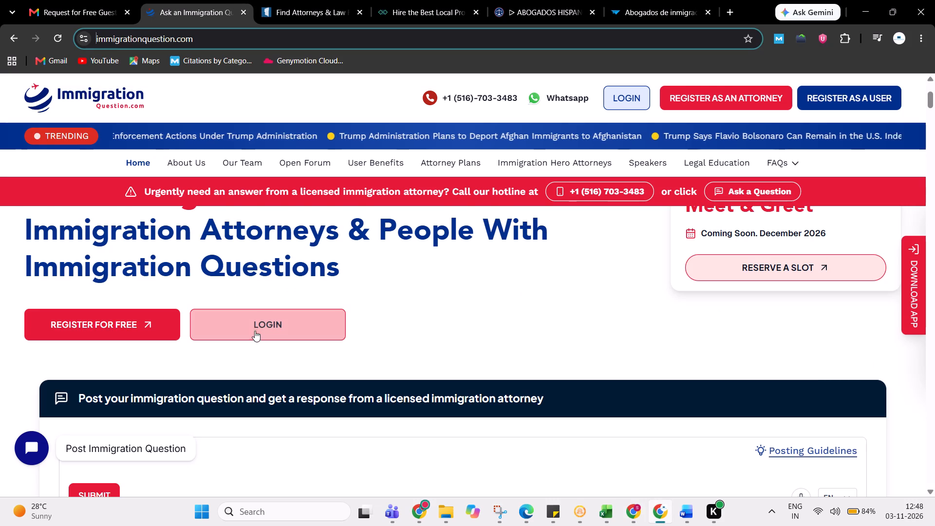
{"action": "scroll", "coordinate": [254, 333], "scroll_direction": "down", "scroll_amount": 3}
{"action": "scroll", "coordinate": [299, 299], "scroll_direction": "up", "scroll_amount": 3}
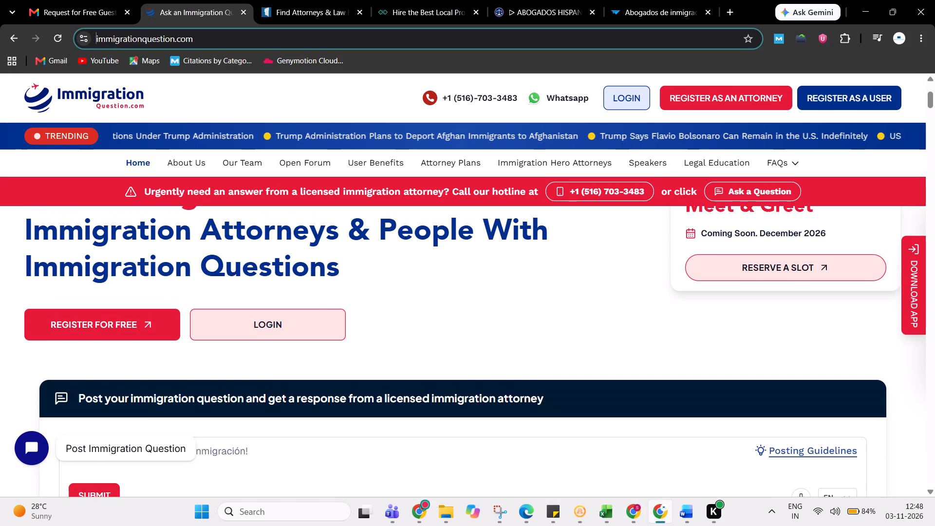
{"action": "scroll", "coordinate": [538, 333], "scroll_direction": "down", "scroll_amount": 7}
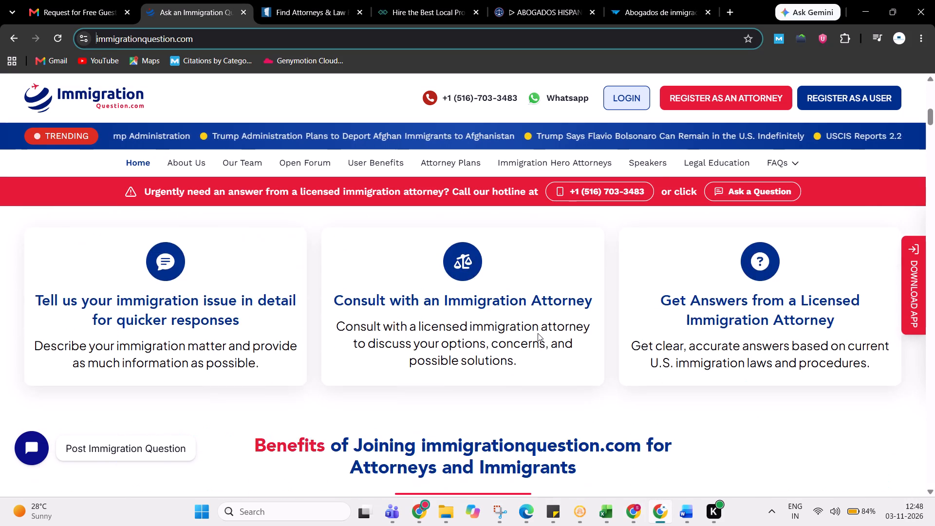
{"action": "scroll", "coordinate": [538, 333], "scroll_direction": "down", "scroll_amount": 15}
{"action": "scroll", "coordinate": [538, 340], "scroll_direction": "down", "scroll_amount": 14}
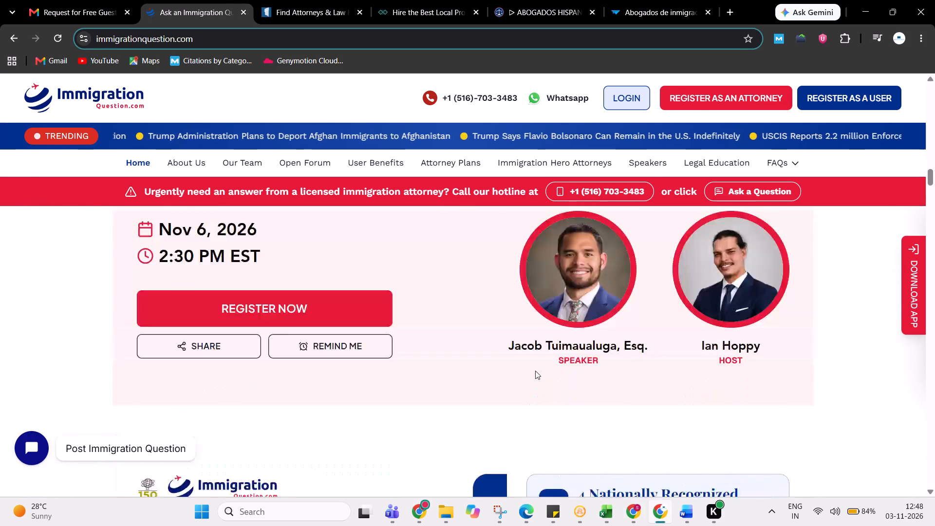
{"action": "scroll", "coordinate": [535, 371], "scroll_direction": "down", "scroll_amount": 1}
{"action": "scroll", "coordinate": [532, 377], "scroll_direction": "up", "scroll_amount": 6}
{"action": "scroll", "coordinate": [532, 377], "scroll_direction": "up", "scroll_amount": 18}
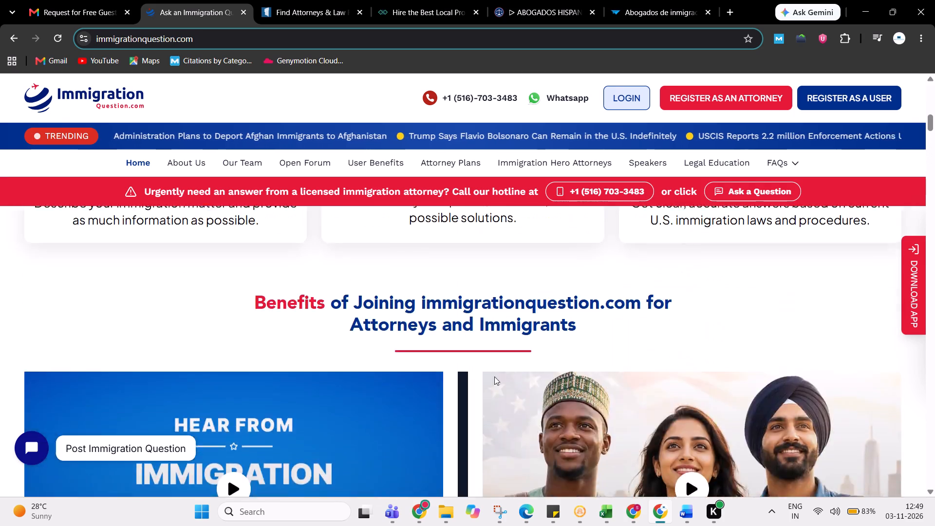
{"action": "scroll", "coordinate": [494, 376], "scroll_direction": "up", "scroll_amount": 15}
{"action": "scroll", "coordinate": [391, 358], "scroll_direction": "up", "scroll_amount": 5}
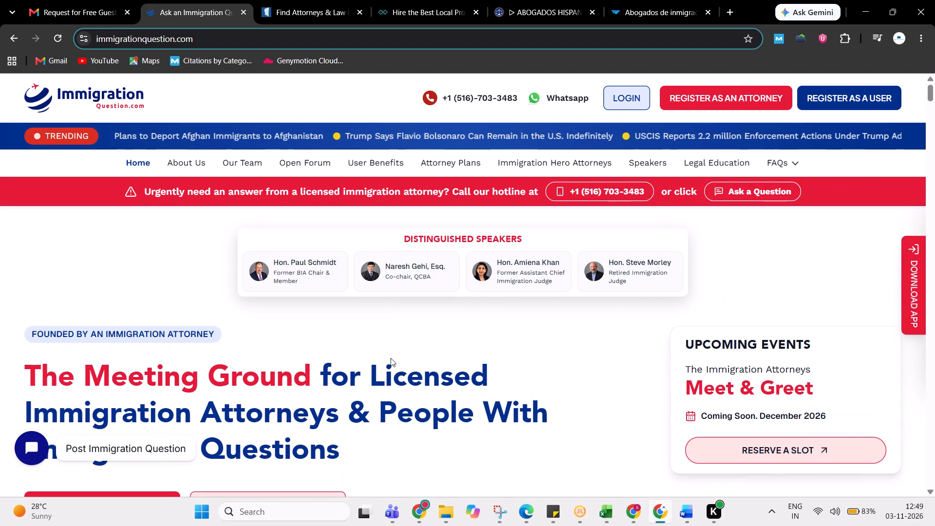
{"action": "scroll", "coordinate": [403, 313], "scroll_direction": "down", "scroll_amount": 1}
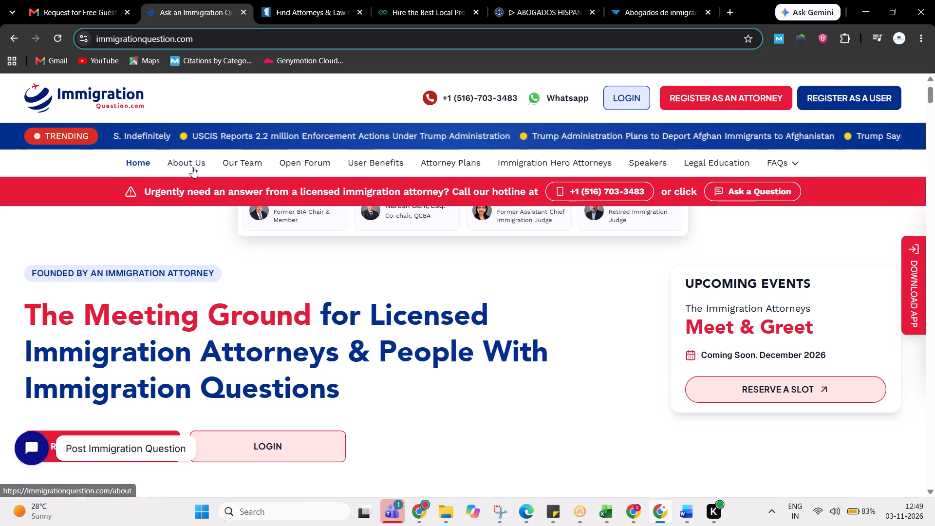
{"action": "scroll", "coordinate": [277, 315], "scroll_direction": "down", "scroll_amount": 6}
{"action": "scroll", "coordinate": [277, 315], "scroll_direction": "up", "scroll_amount": 4}
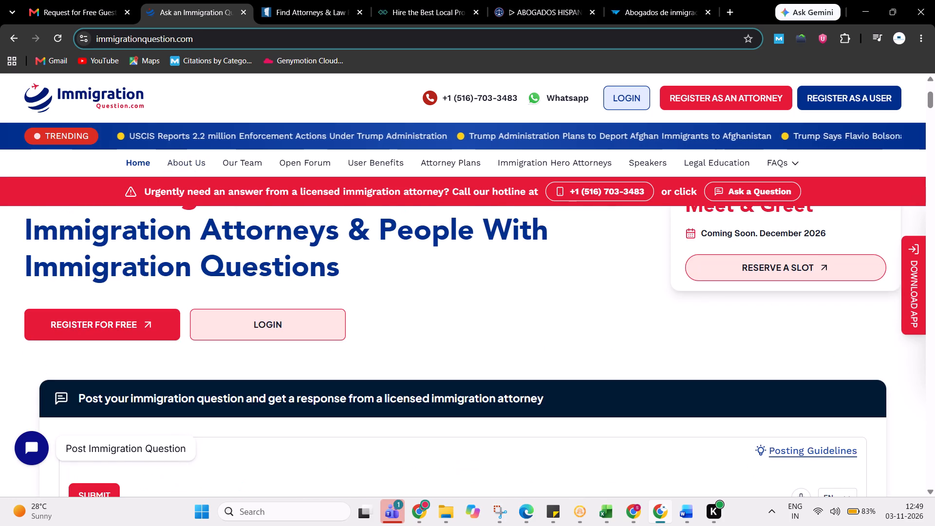
{"action": "scroll", "coordinate": [277, 315], "scroll_direction": "down", "scroll_amount": 19}
{"action": "scroll", "coordinate": [280, 324], "scroll_direction": "down", "scroll_amount": 3}
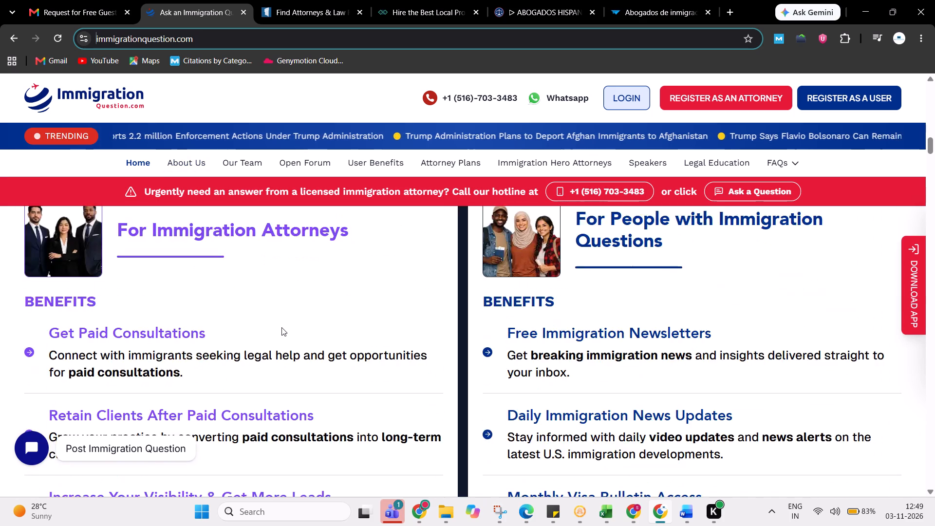
{"action": "scroll", "coordinate": [281, 327], "scroll_direction": "down", "scroll_amount": 15}
{"action": "scroll", "coordinate": [284, 323], "scroll_direction": "up", "scroll_amount": 4}
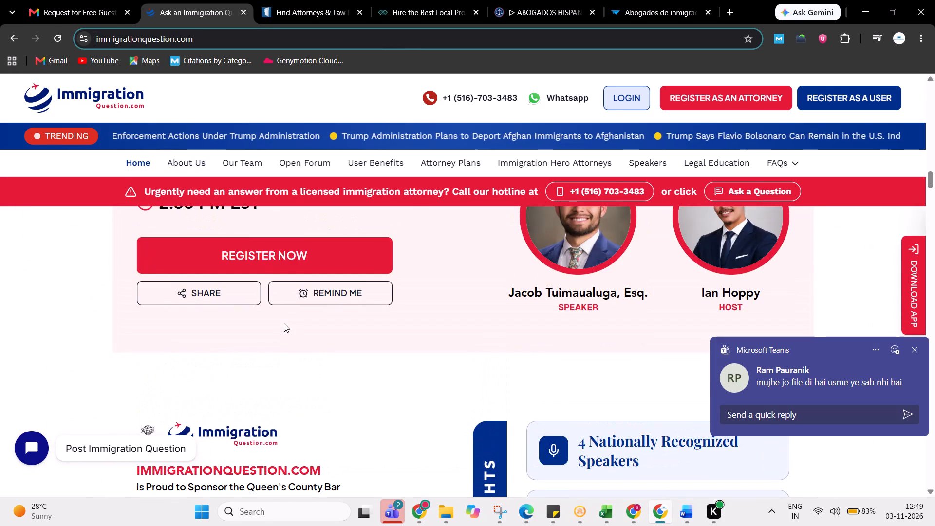
{"action": "scroll", "coordinate": [284, 323], "scroll_direction": "down", "scroll_amount": 20}
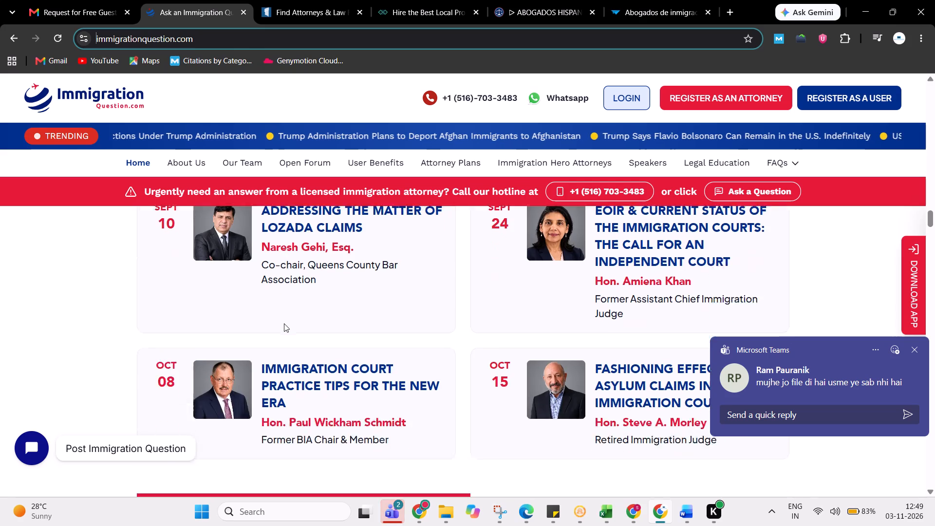
{"action": "scroll", "coordinate": [284, 323], "scroll_direction": "down", "scroll_amount": 10}
{"action": "scroll", "coordinate": [298, 361], "scroll_direction": "down", "scroll_amount": 6}
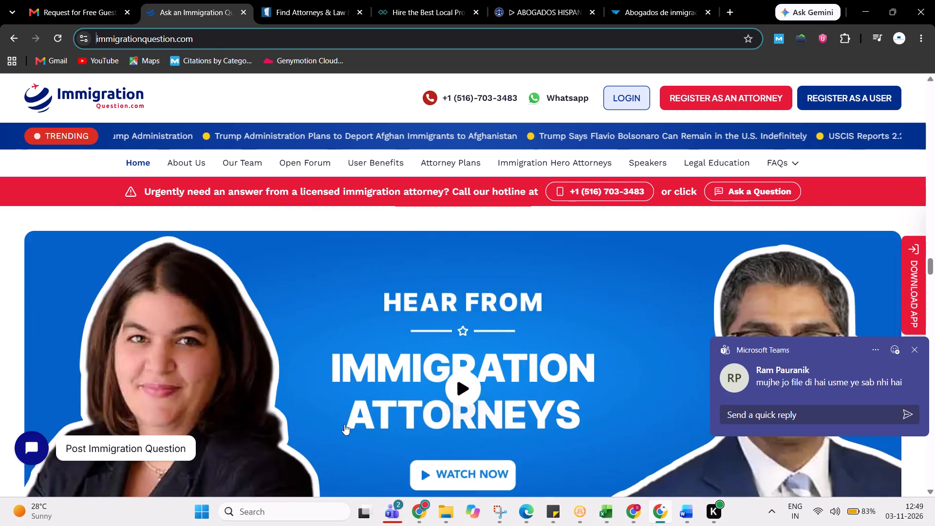
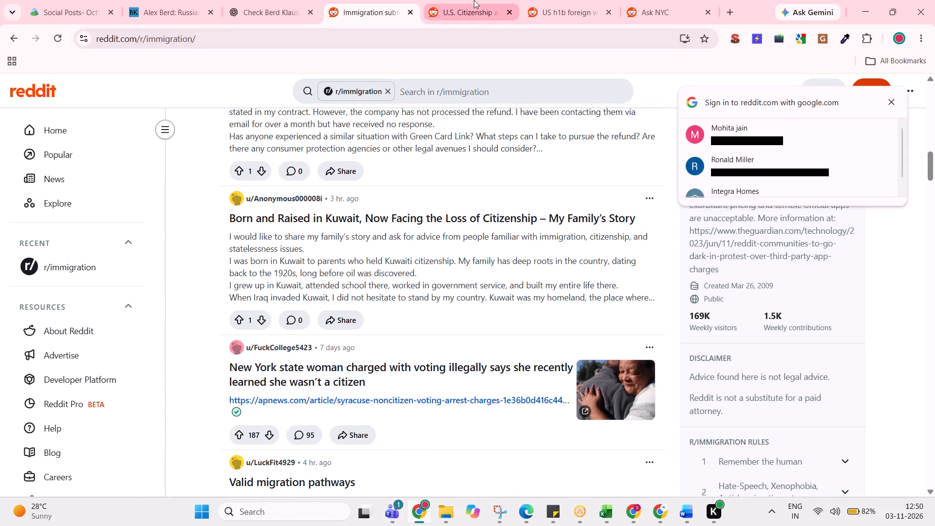
Review the open Reddit communities for US H1B foreign workers and Ask NYC as possible backlink opportunities.
{"action": "left_click", "coordinate": [586, 0]}
{"action": "left_click", "coordinate": [658, 0]}
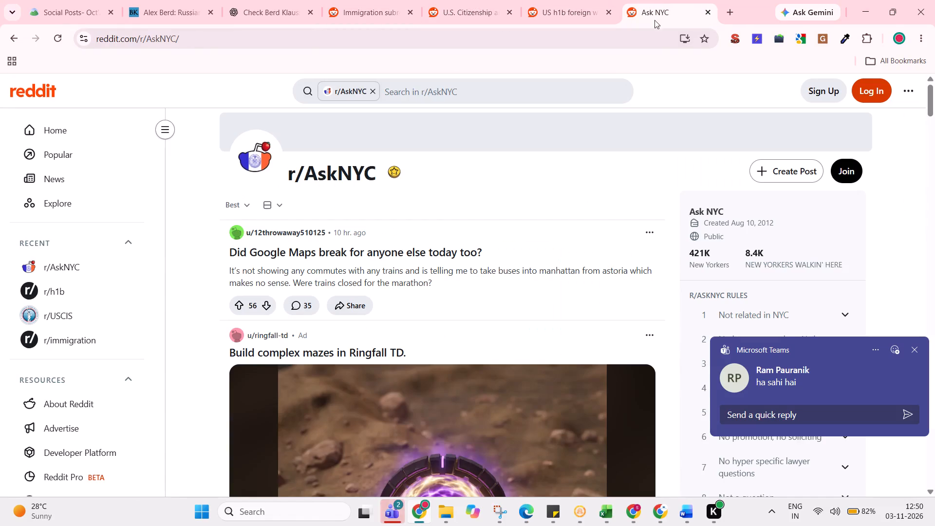
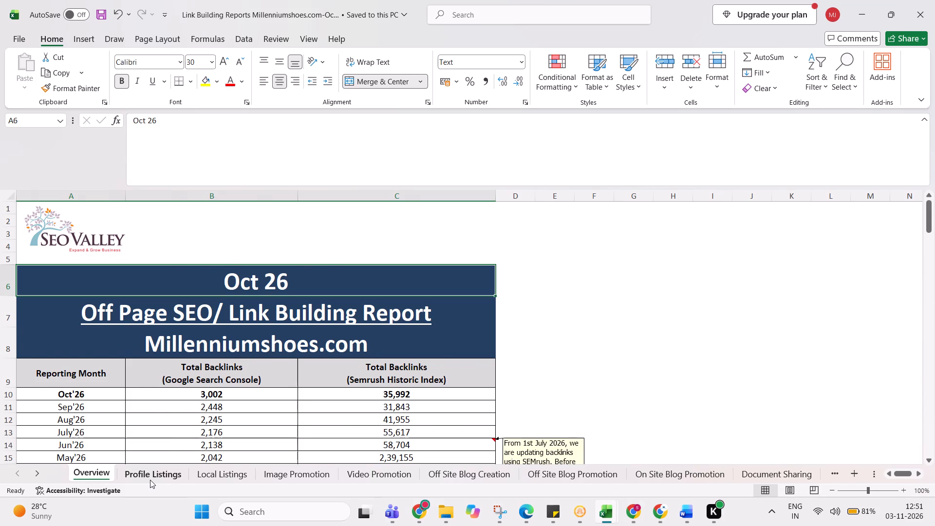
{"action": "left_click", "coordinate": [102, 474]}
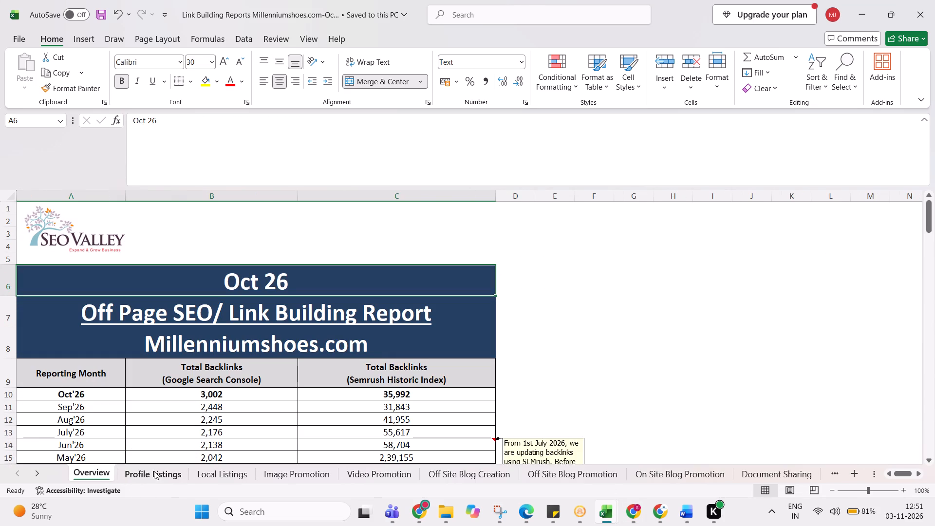
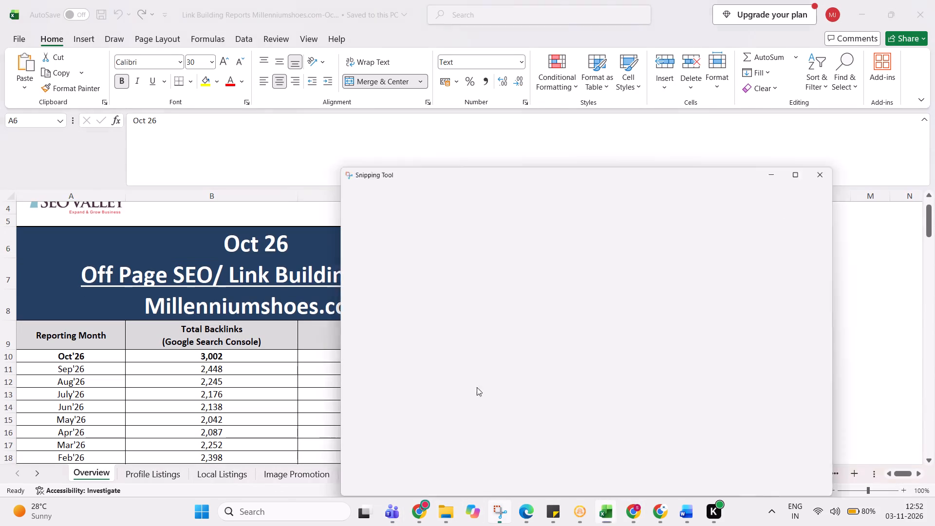
Take a new rectangular snip of the Overview sheet's Oct 26 report title and backlink table down to the Sep'26 row.
{"action": "left_click", "coordinate": [336, 139]}
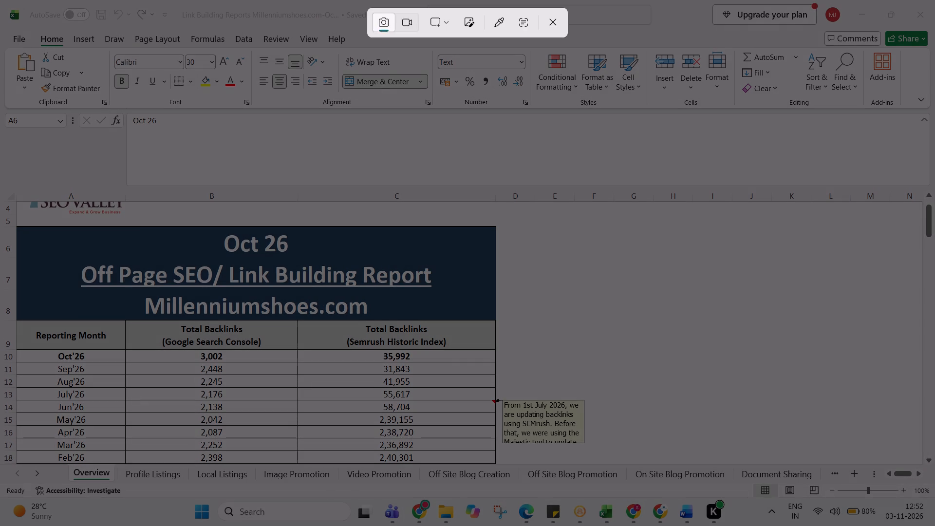
{"action": "left_click_drag", "start_coordinate": [15, 209], "coordinate": [507, 374]}
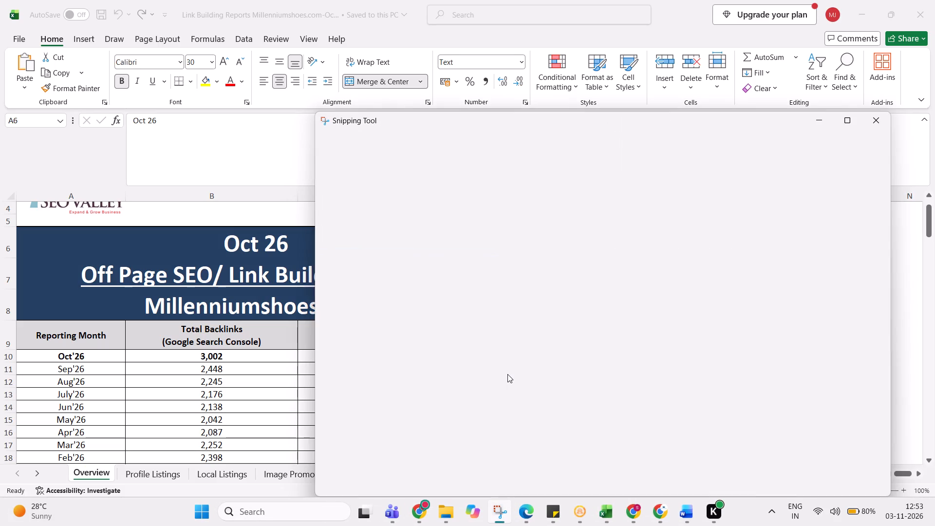